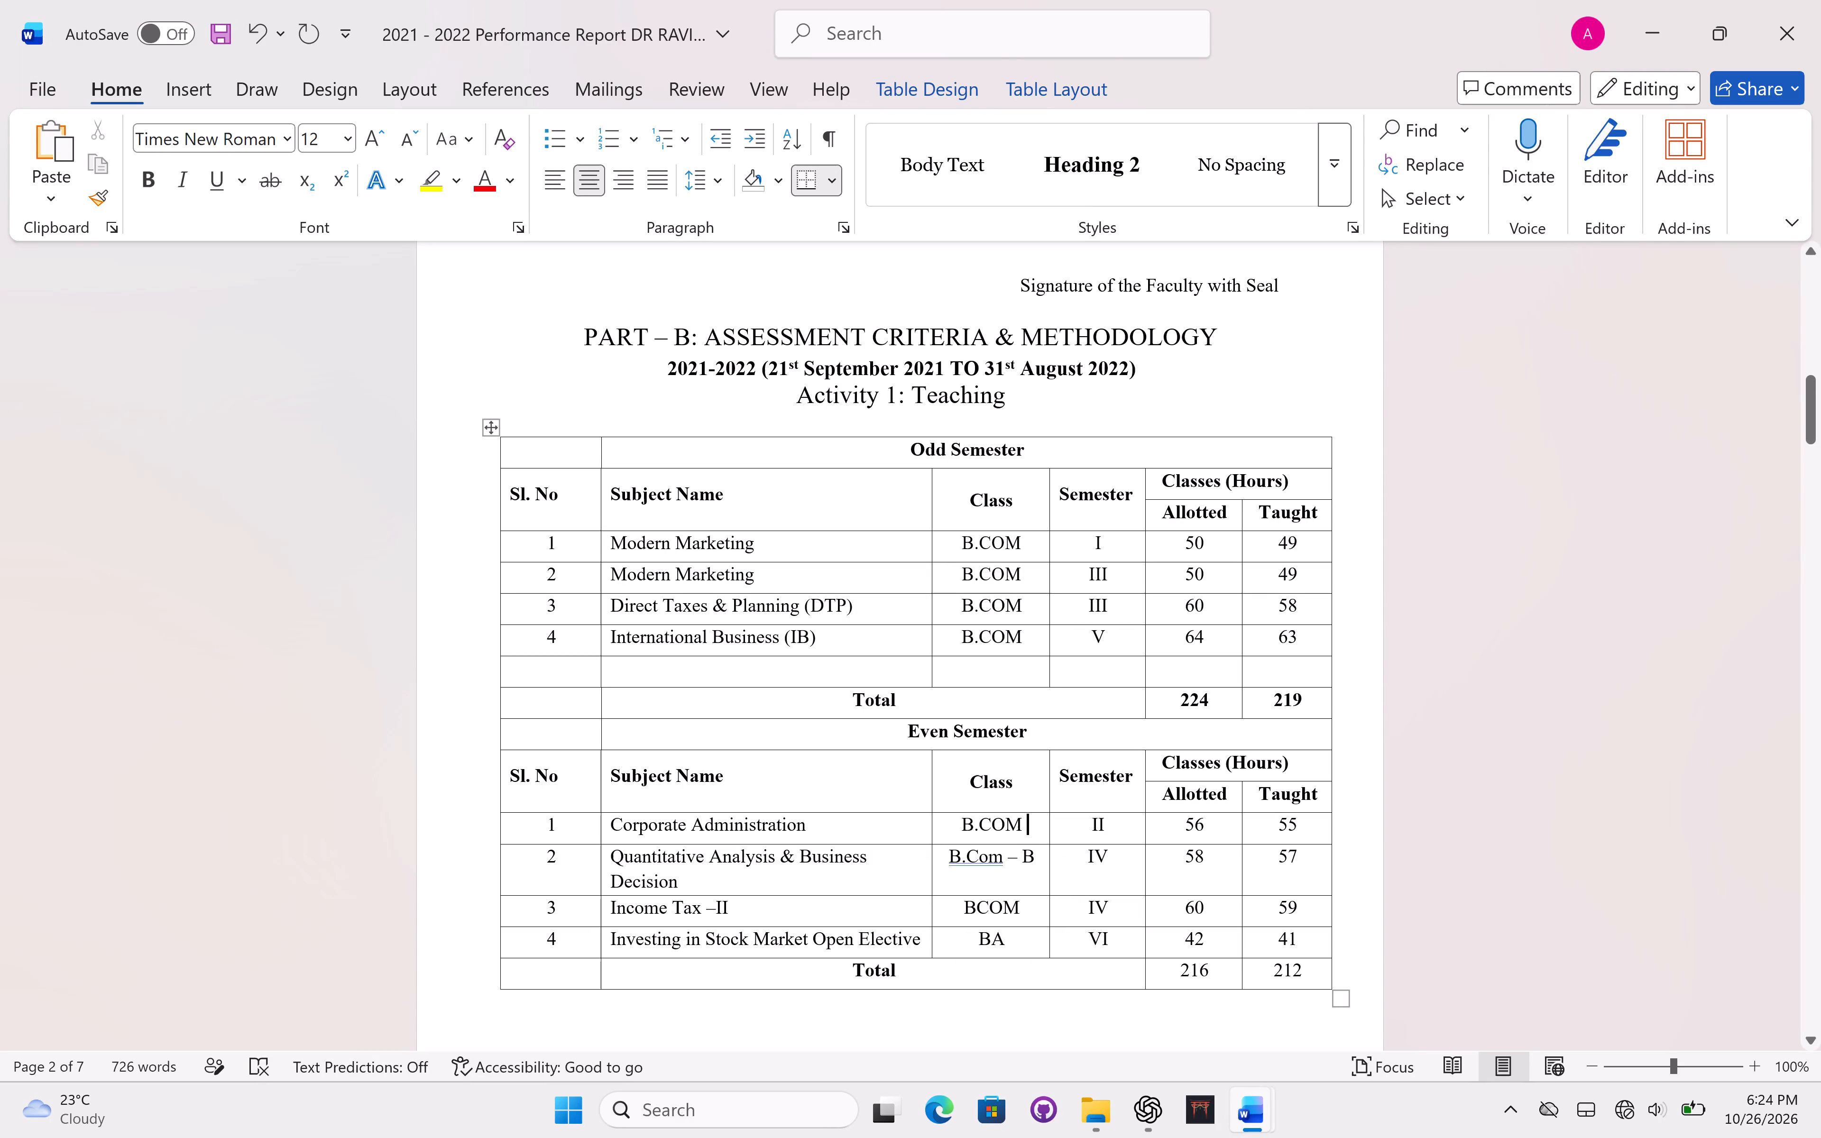
Save the 2021 - 2022 performance report document.
{"action": "key", "text": "ctrl+s"}
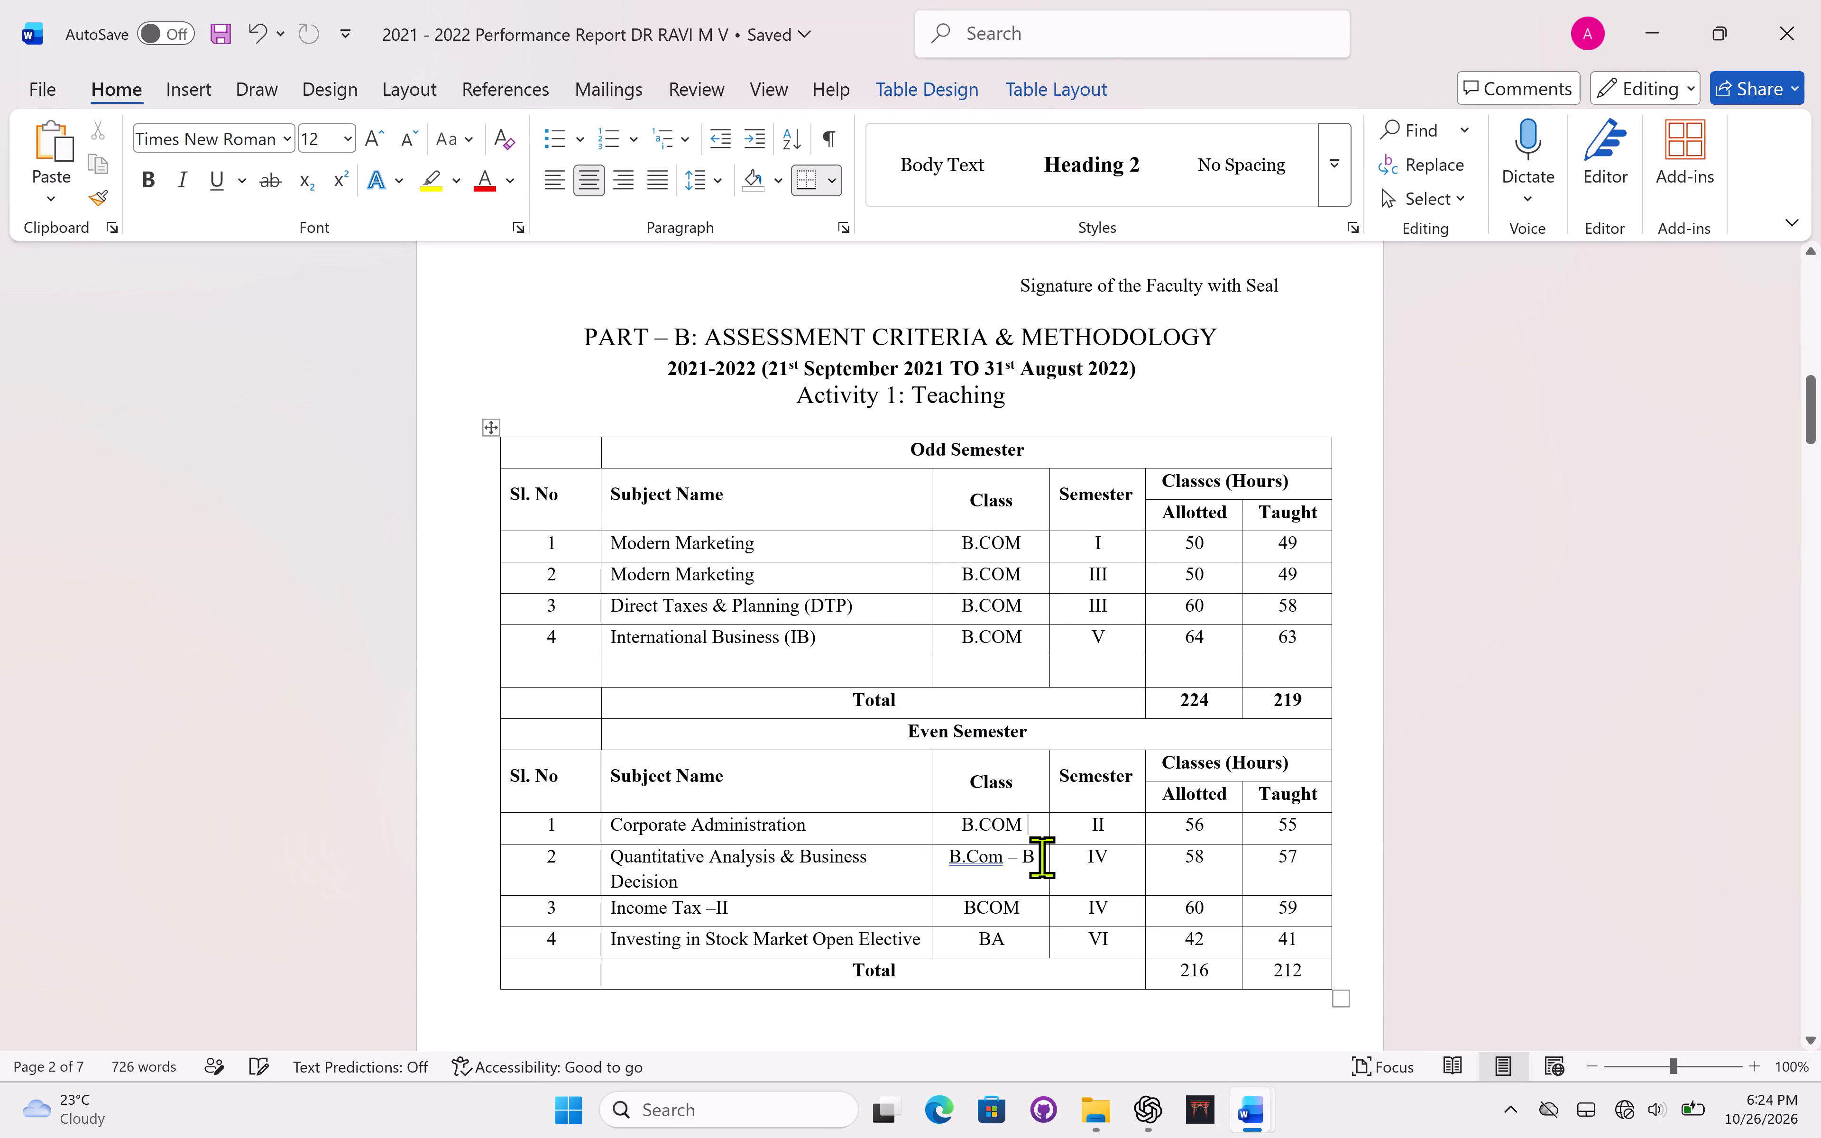
Replace the Class entry for Quantitative Analysis & Business Decision in the Even Semester table with the copied B.COM.
{"action": "left_click", "coordinate": [1042, 857]}
{"action": "key", "text": "shift+Left"}
{"action": "key", "text": "shift+Left"}
{"action": "key", "text": "shift+Left"}
{"action": "key", "text": "shift+Left"}
{"action": "key", "text": "shift+Left"}
{"action": "key", "text": "shift+Left"}
{"action": "key", "text": "shift+Left"}
{"action": "key", "text": "shift+Left"}
{"action": "key", "text": "shift+Left"}
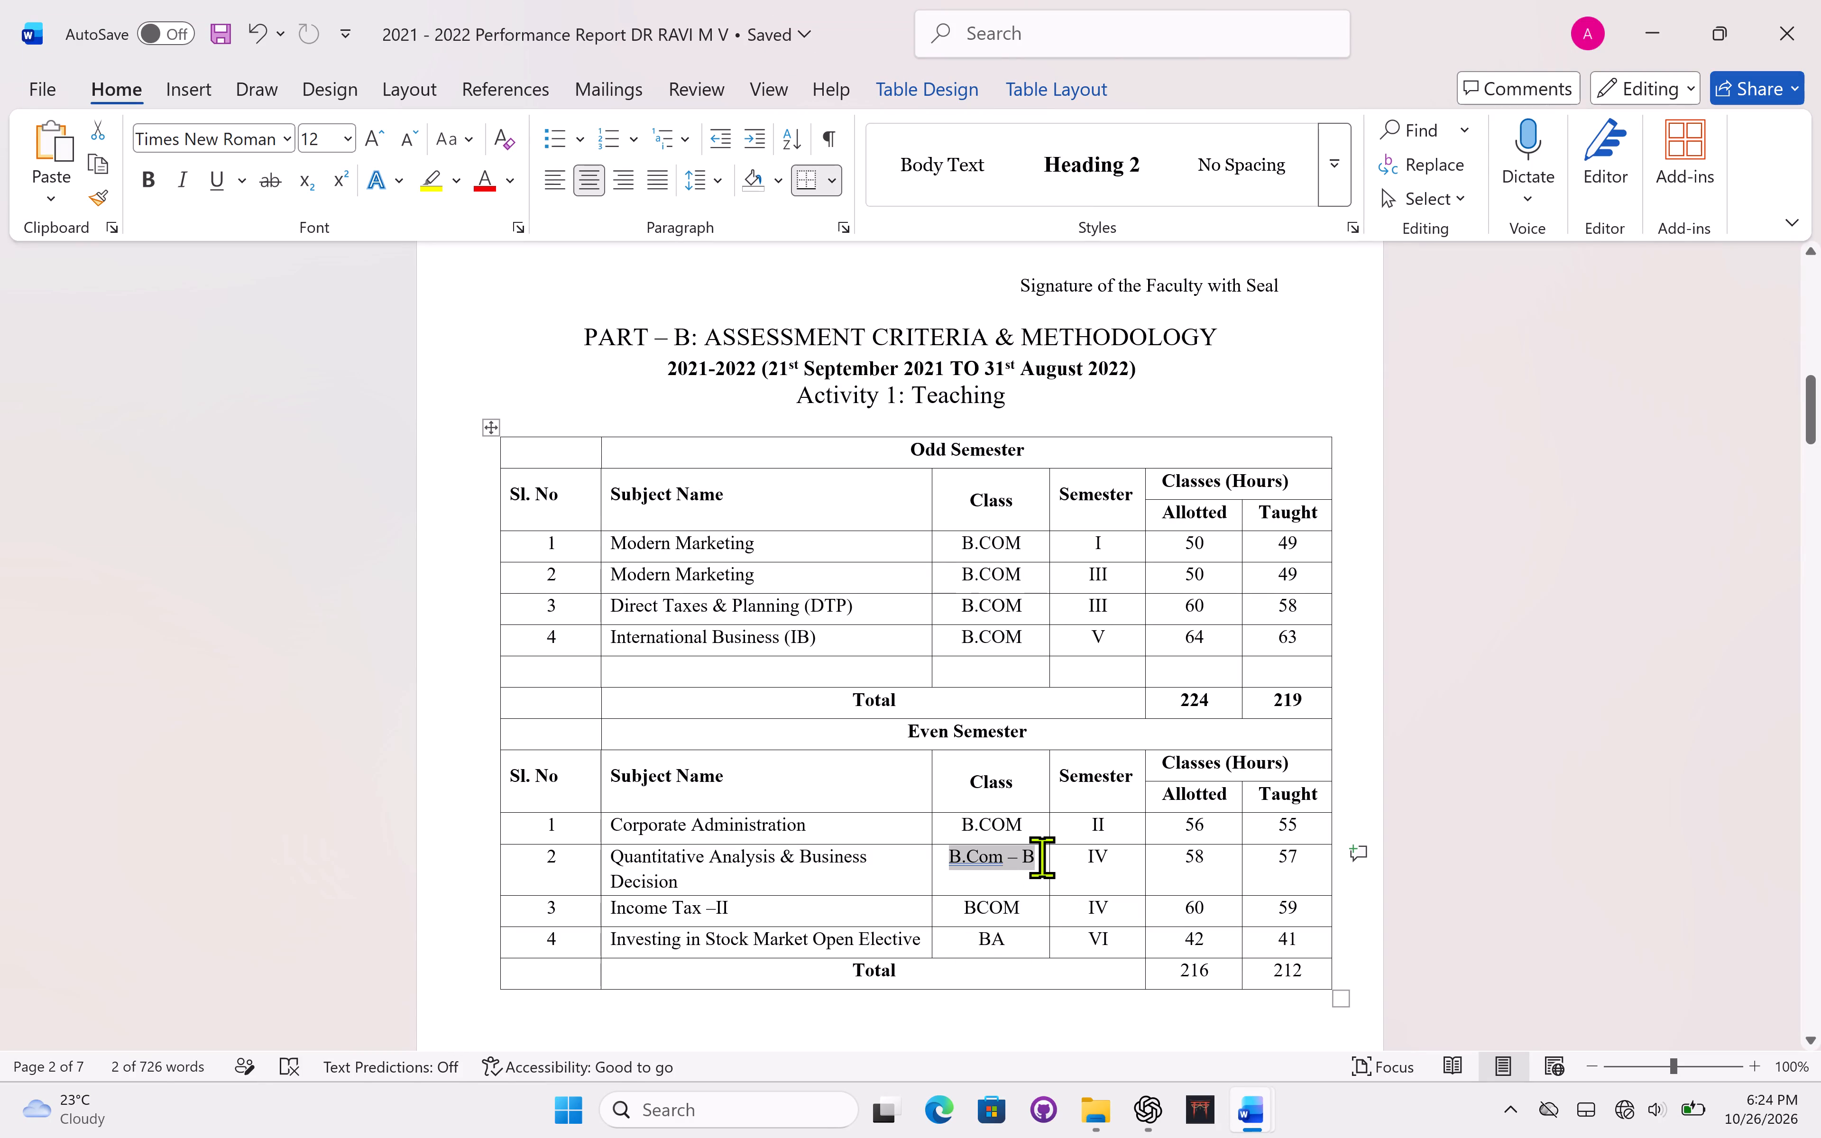
{"action": "key", "text": "ctrl+v"}
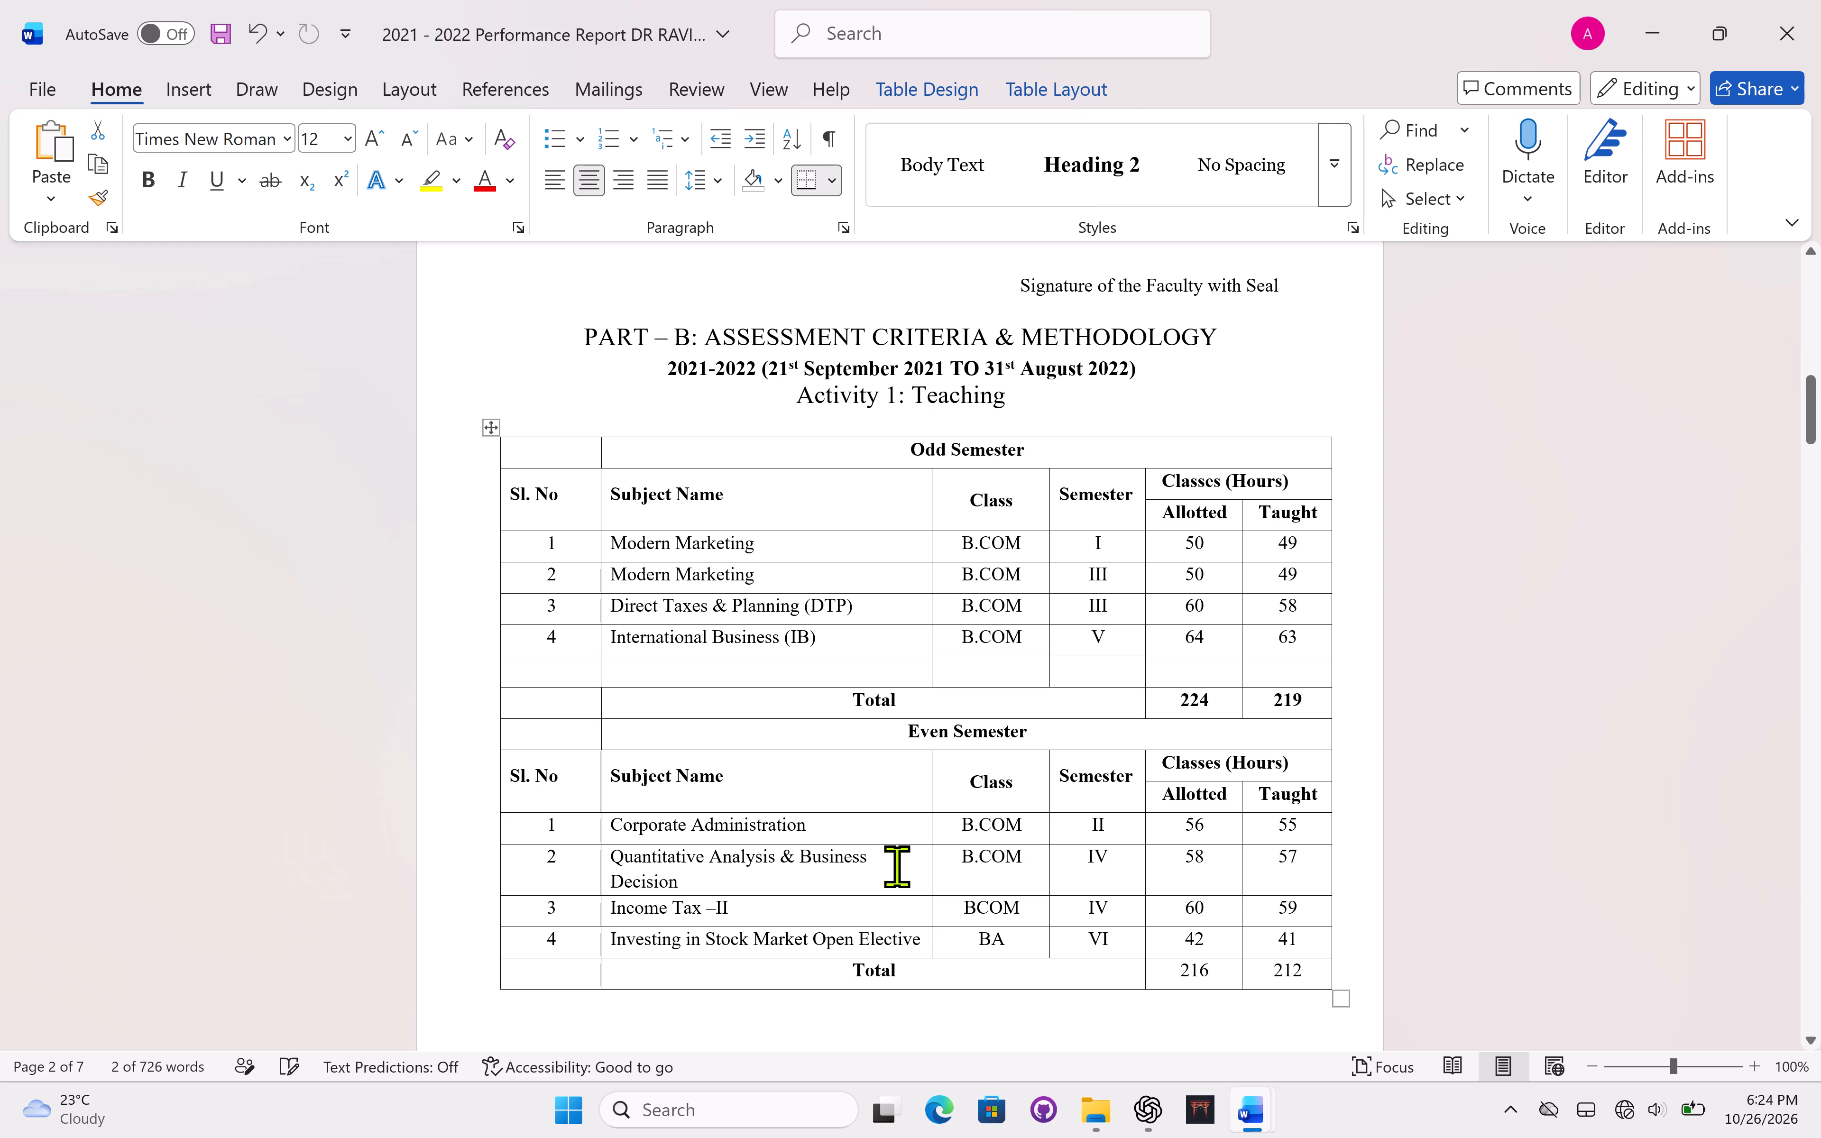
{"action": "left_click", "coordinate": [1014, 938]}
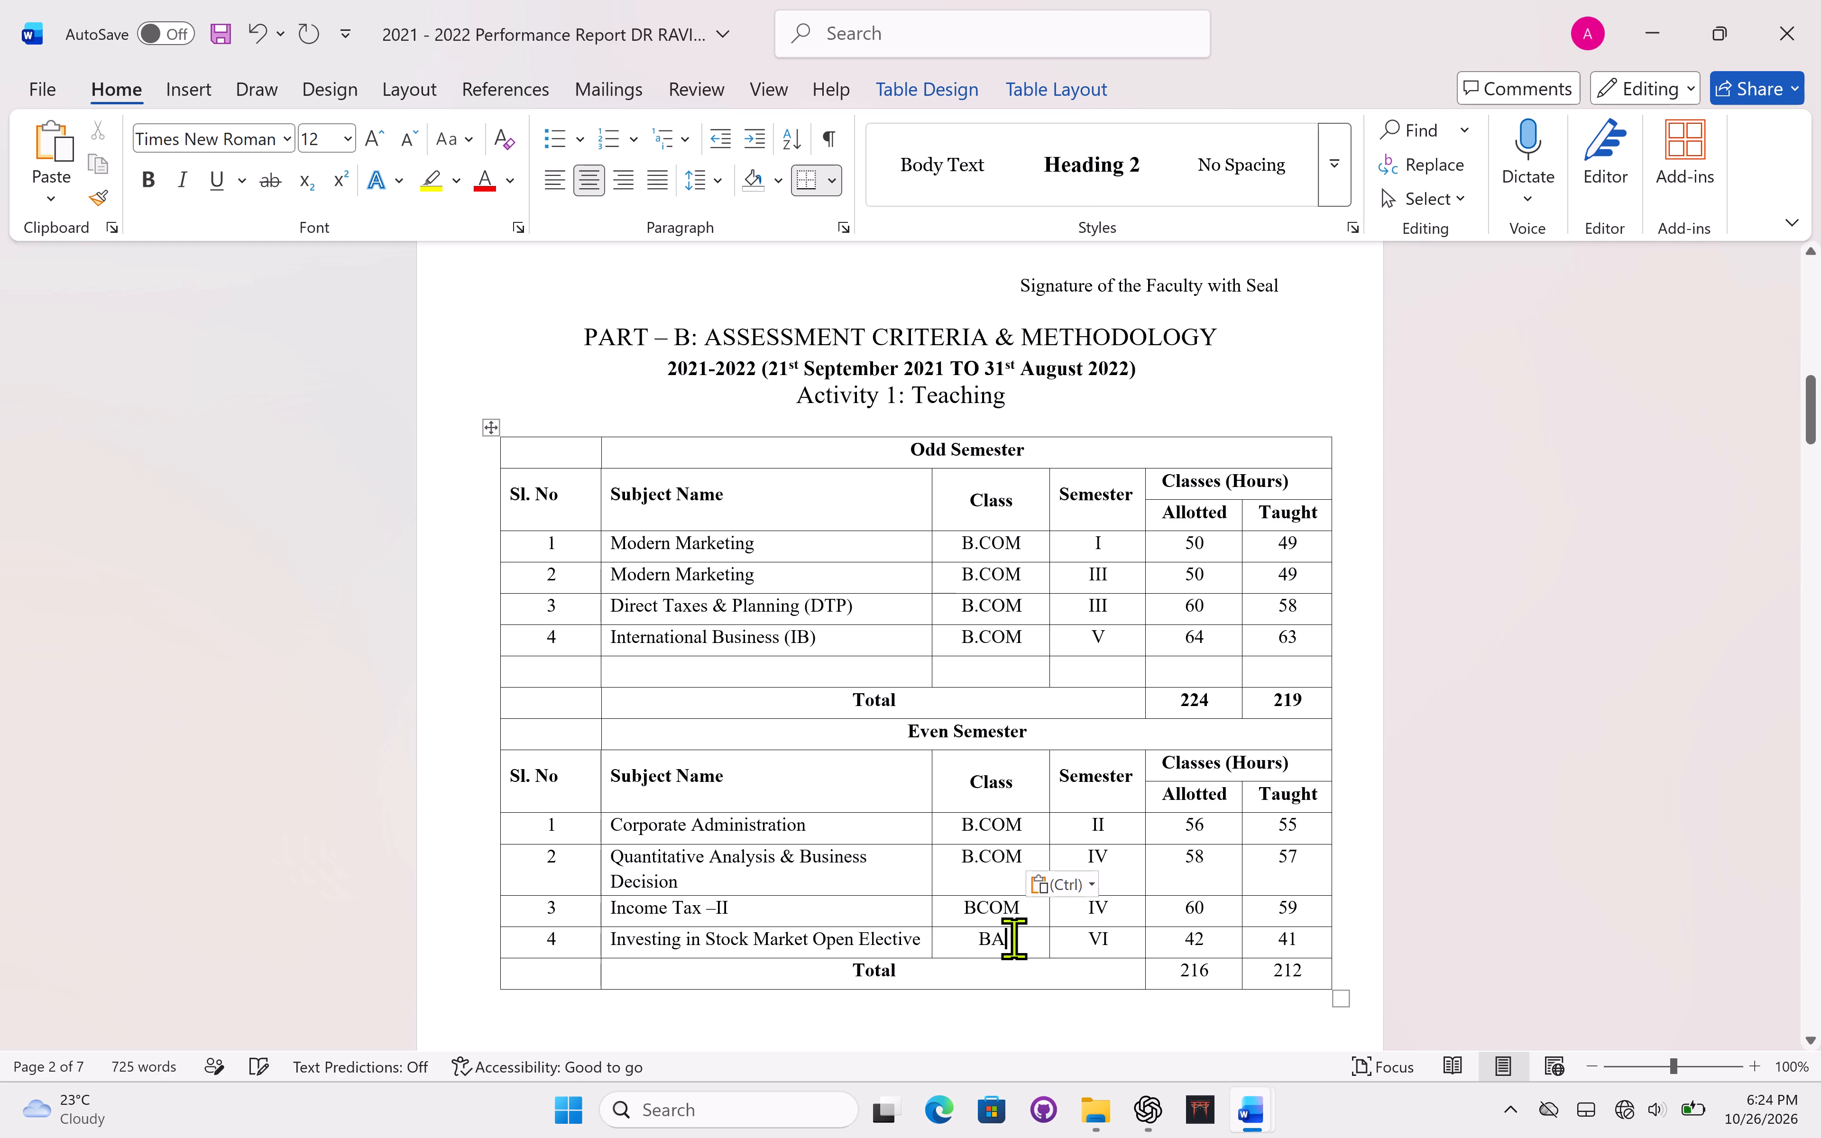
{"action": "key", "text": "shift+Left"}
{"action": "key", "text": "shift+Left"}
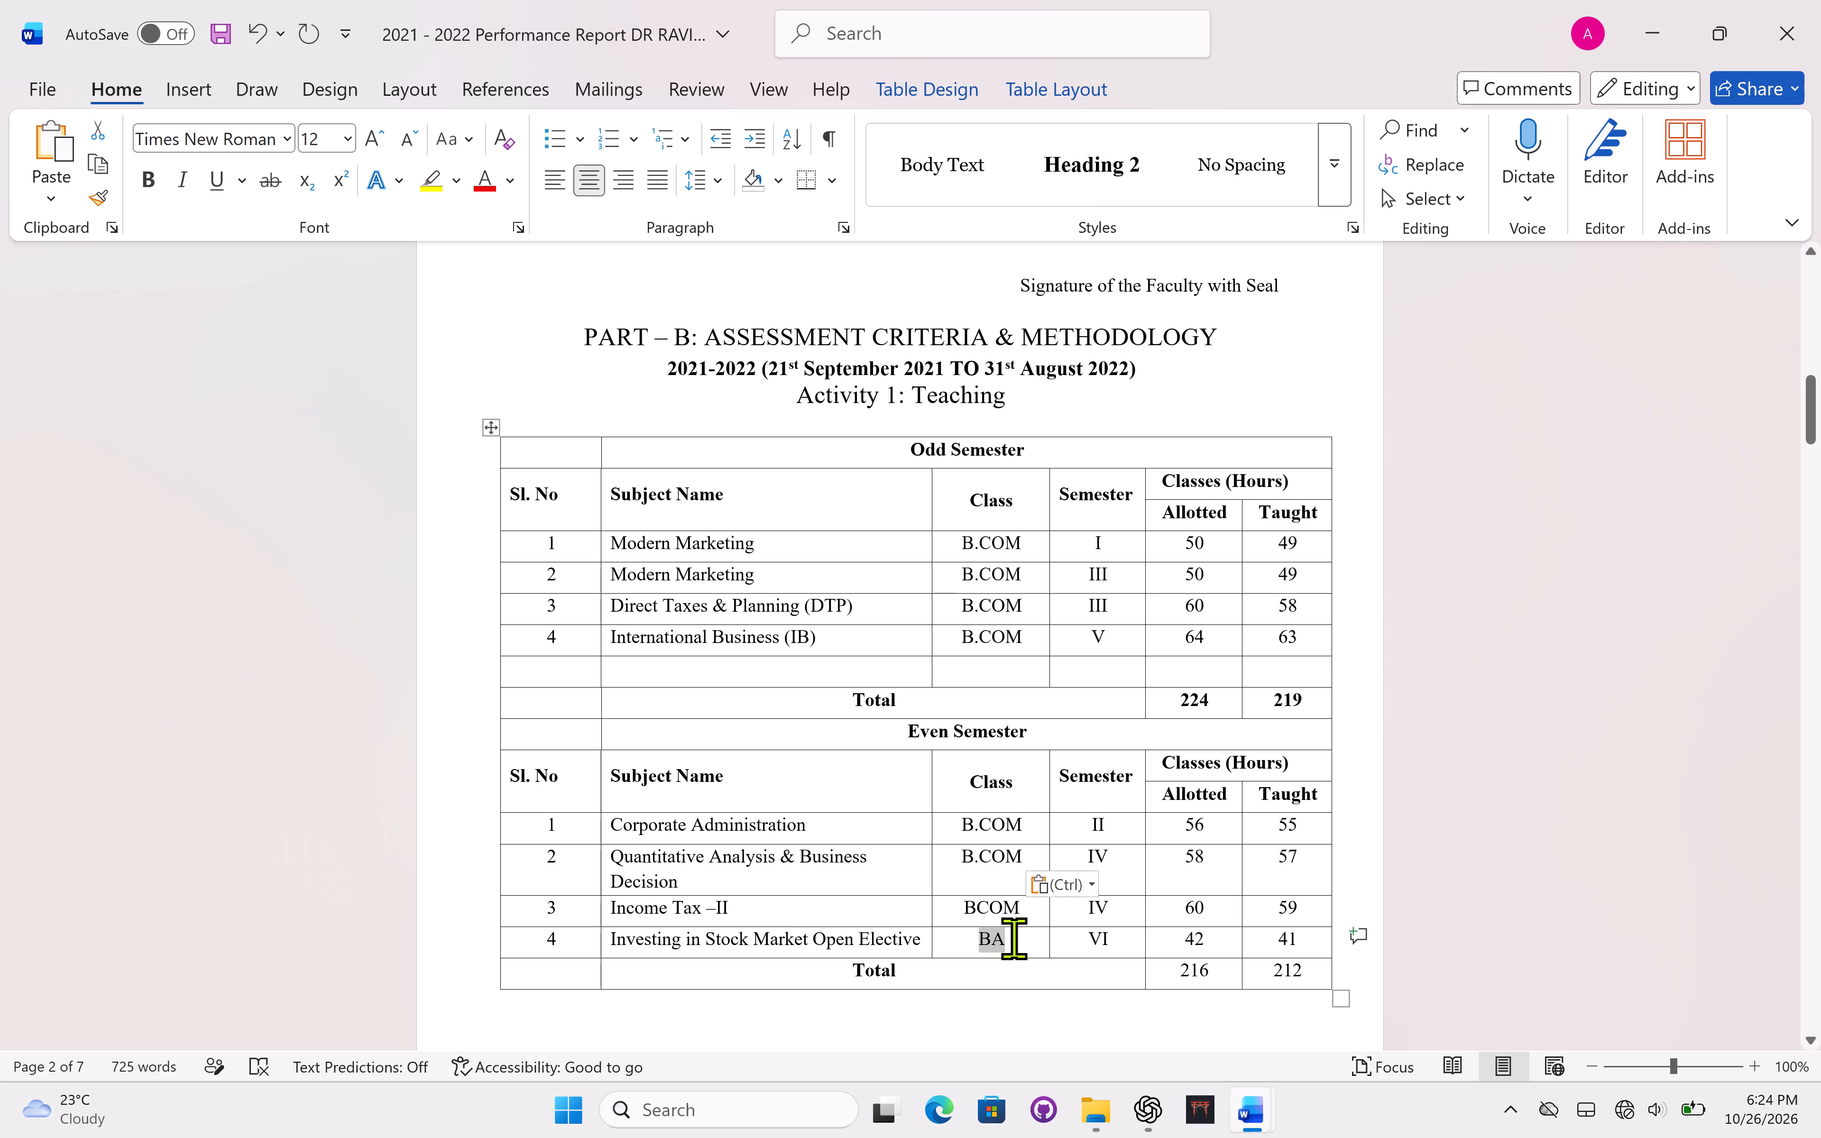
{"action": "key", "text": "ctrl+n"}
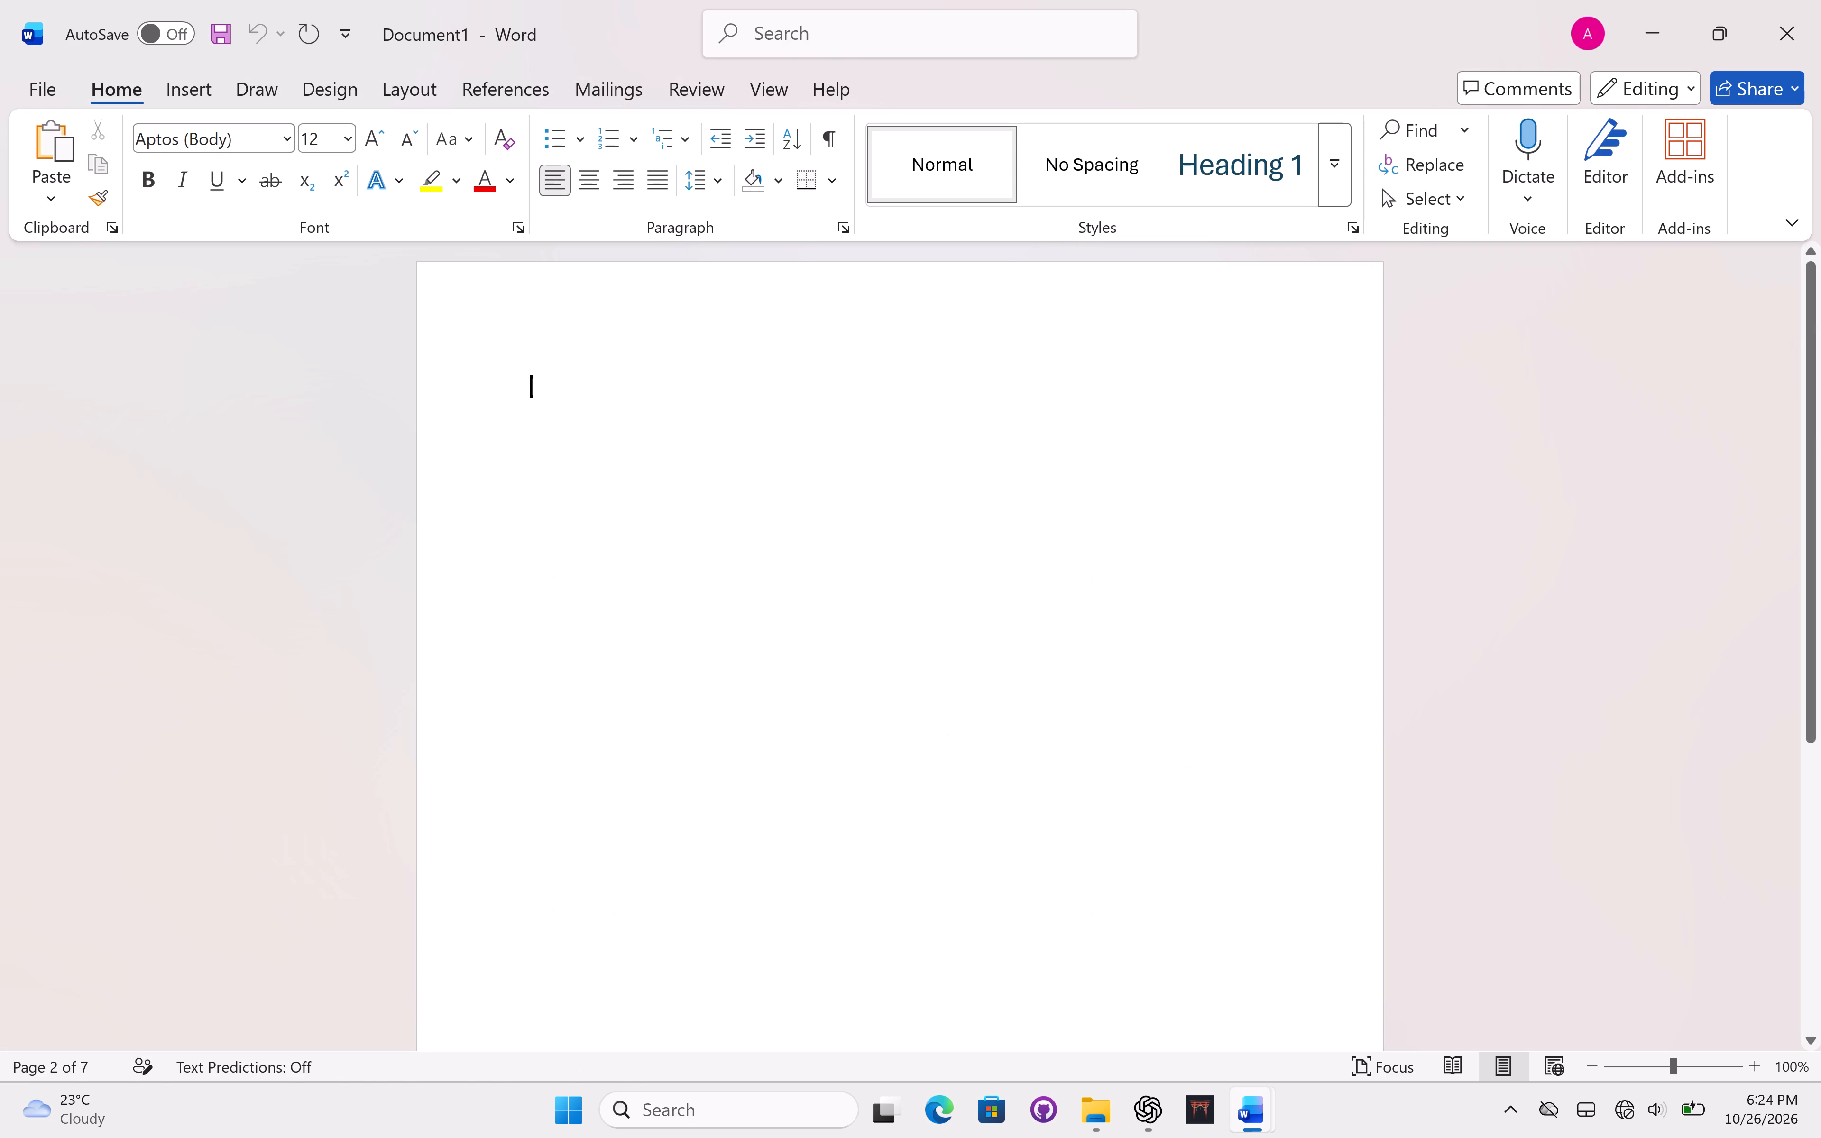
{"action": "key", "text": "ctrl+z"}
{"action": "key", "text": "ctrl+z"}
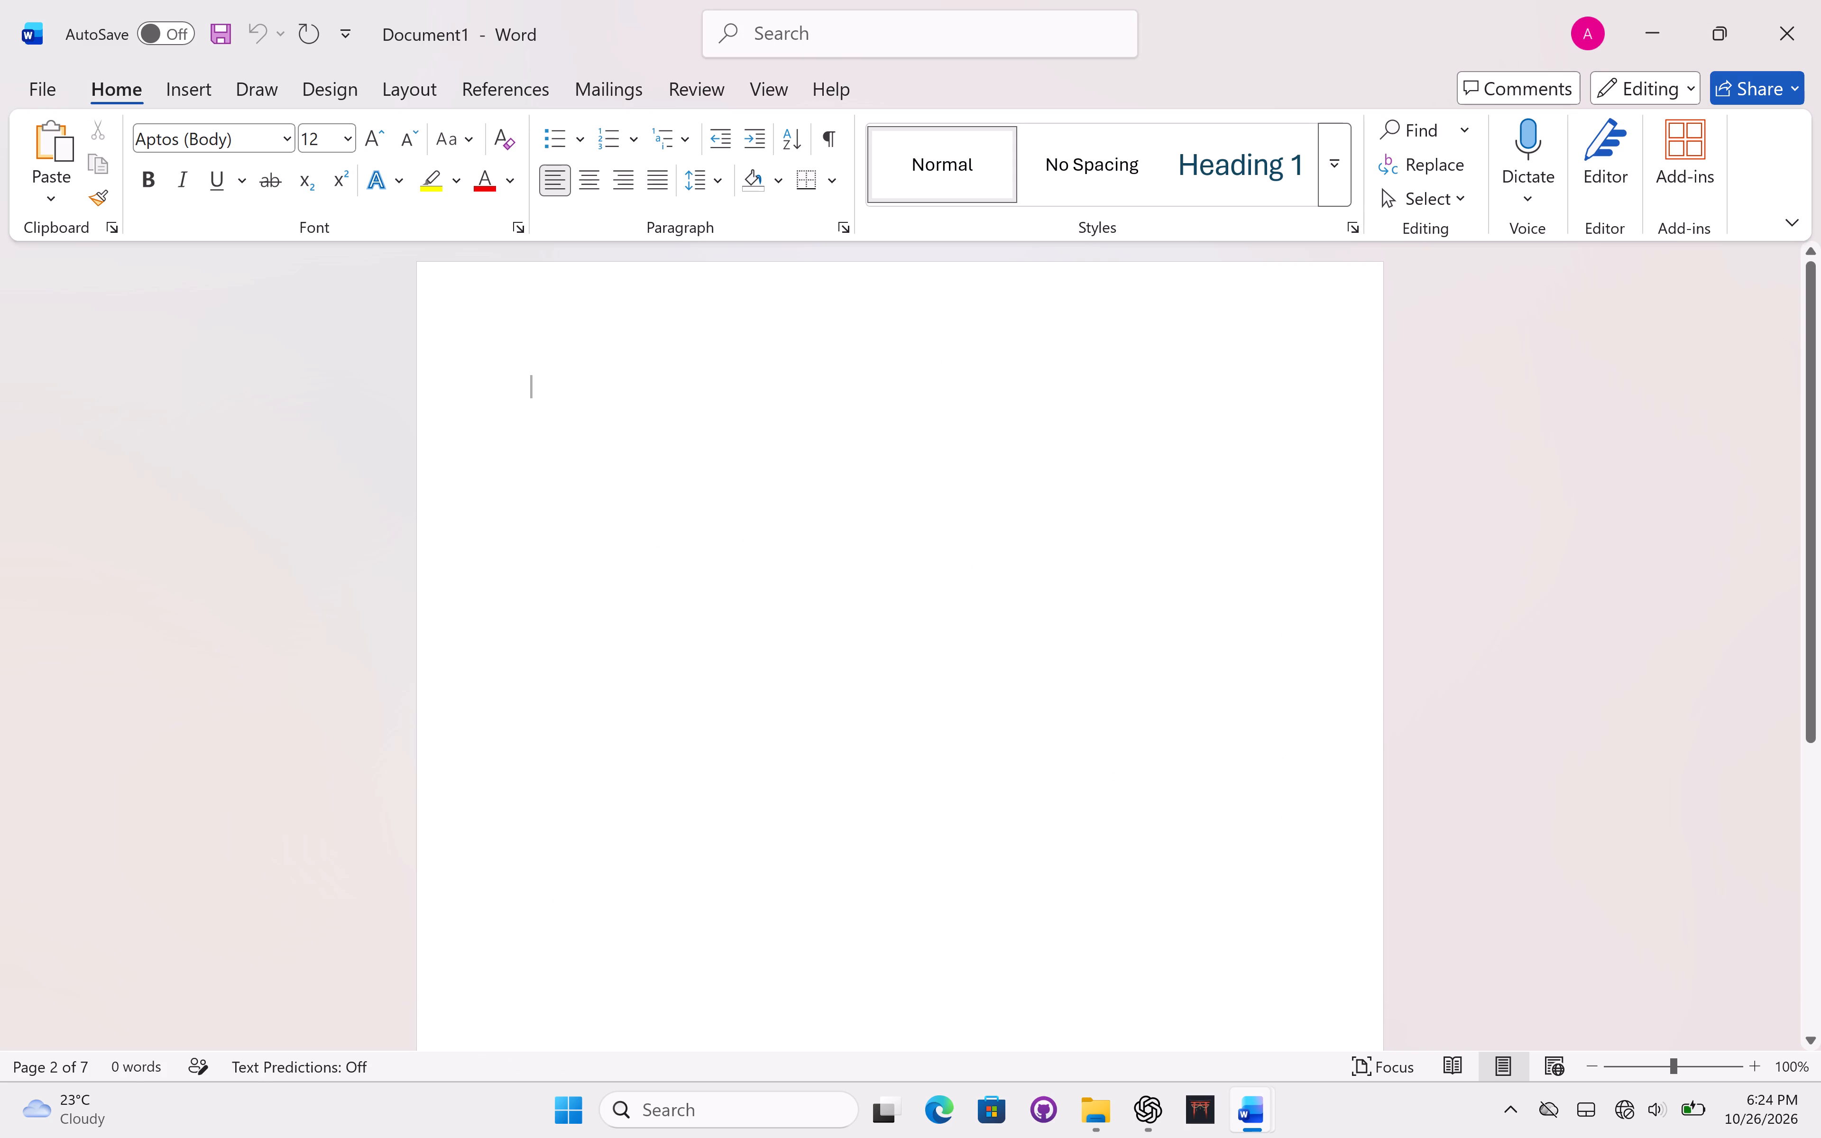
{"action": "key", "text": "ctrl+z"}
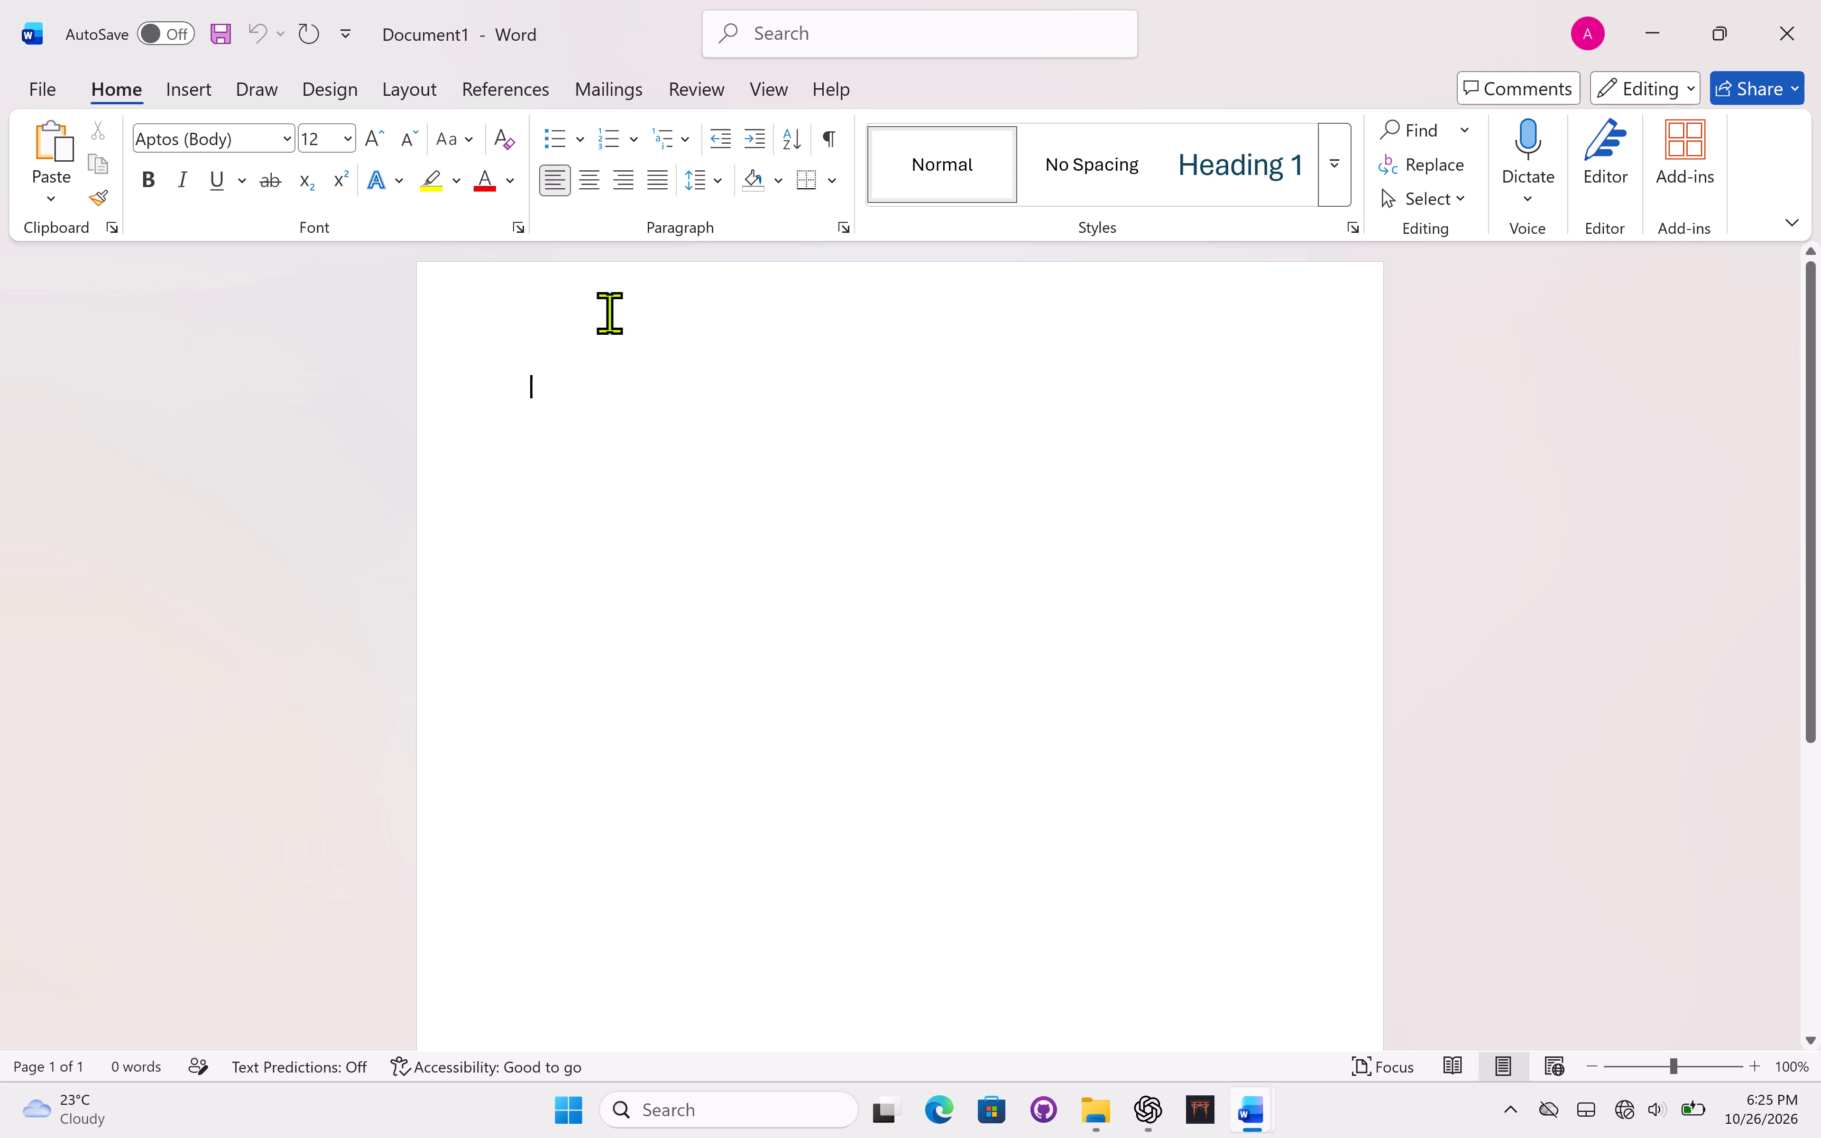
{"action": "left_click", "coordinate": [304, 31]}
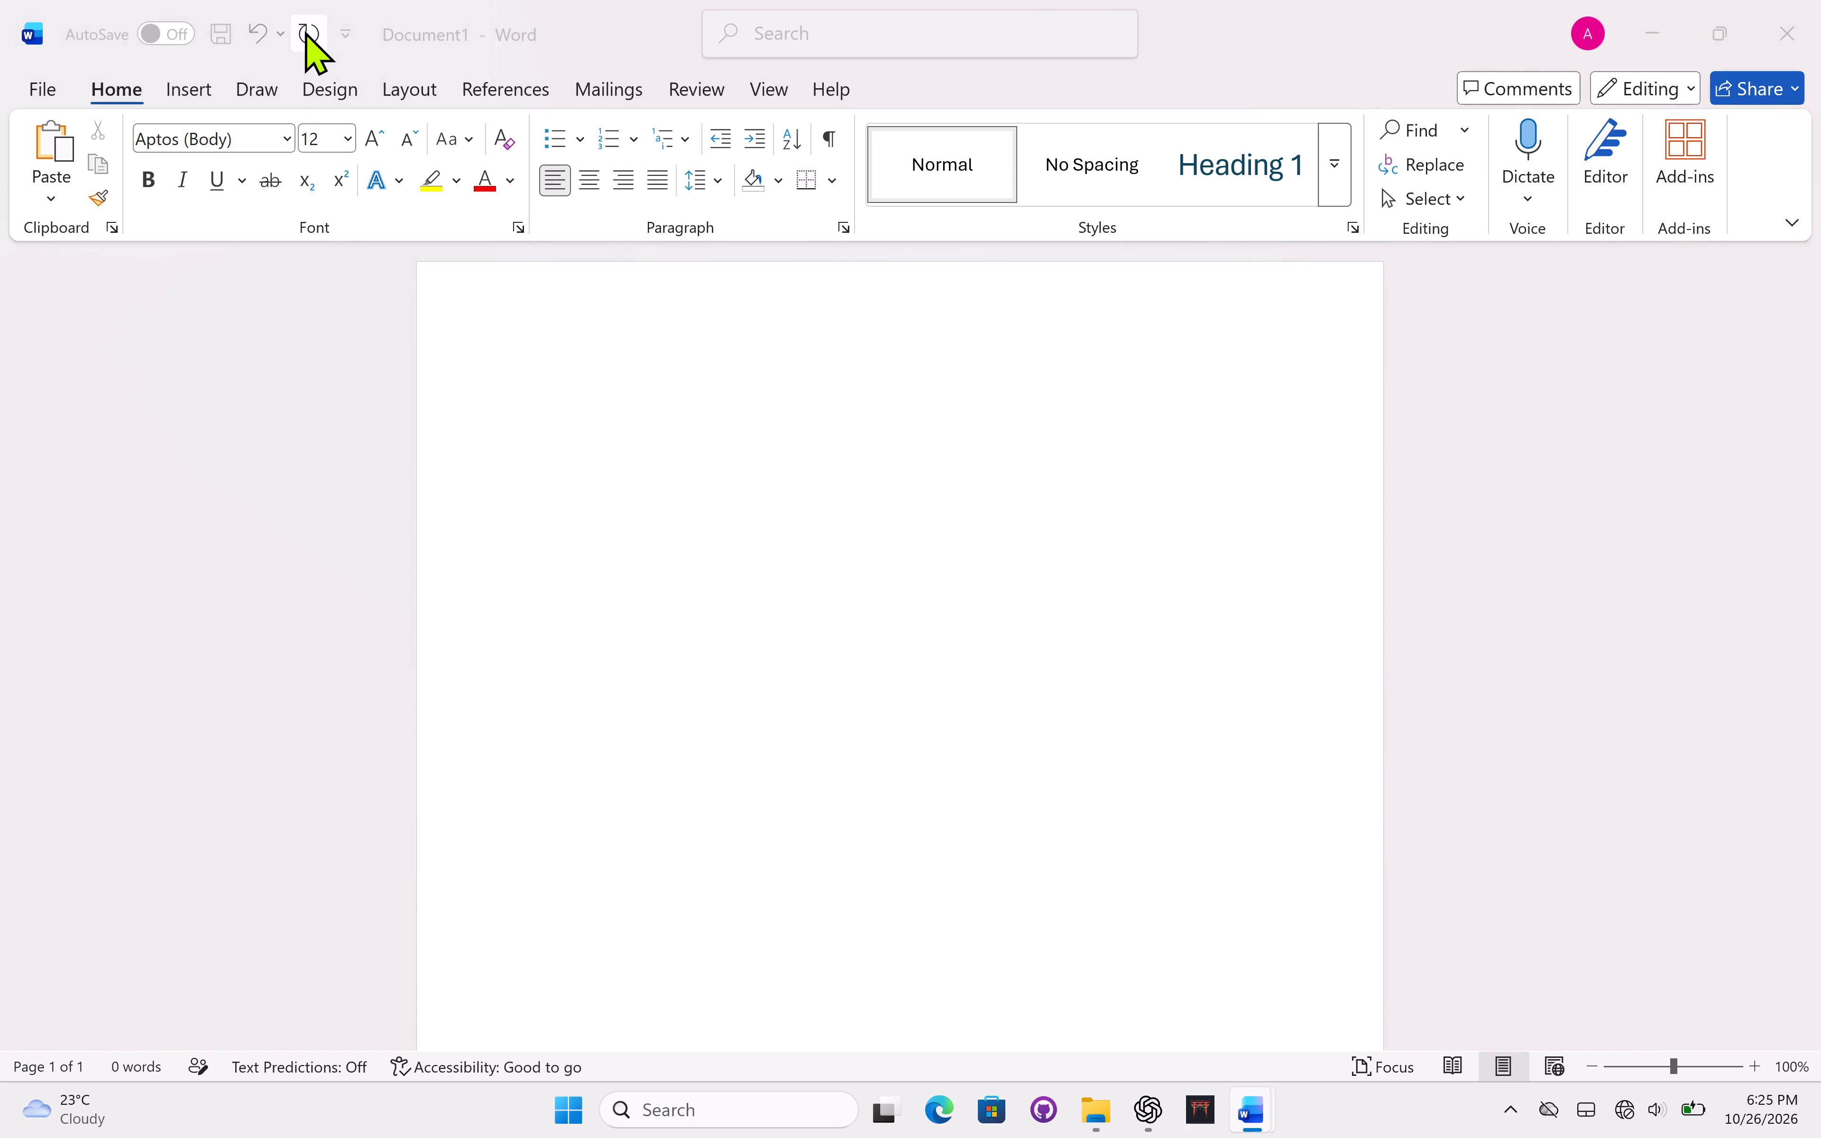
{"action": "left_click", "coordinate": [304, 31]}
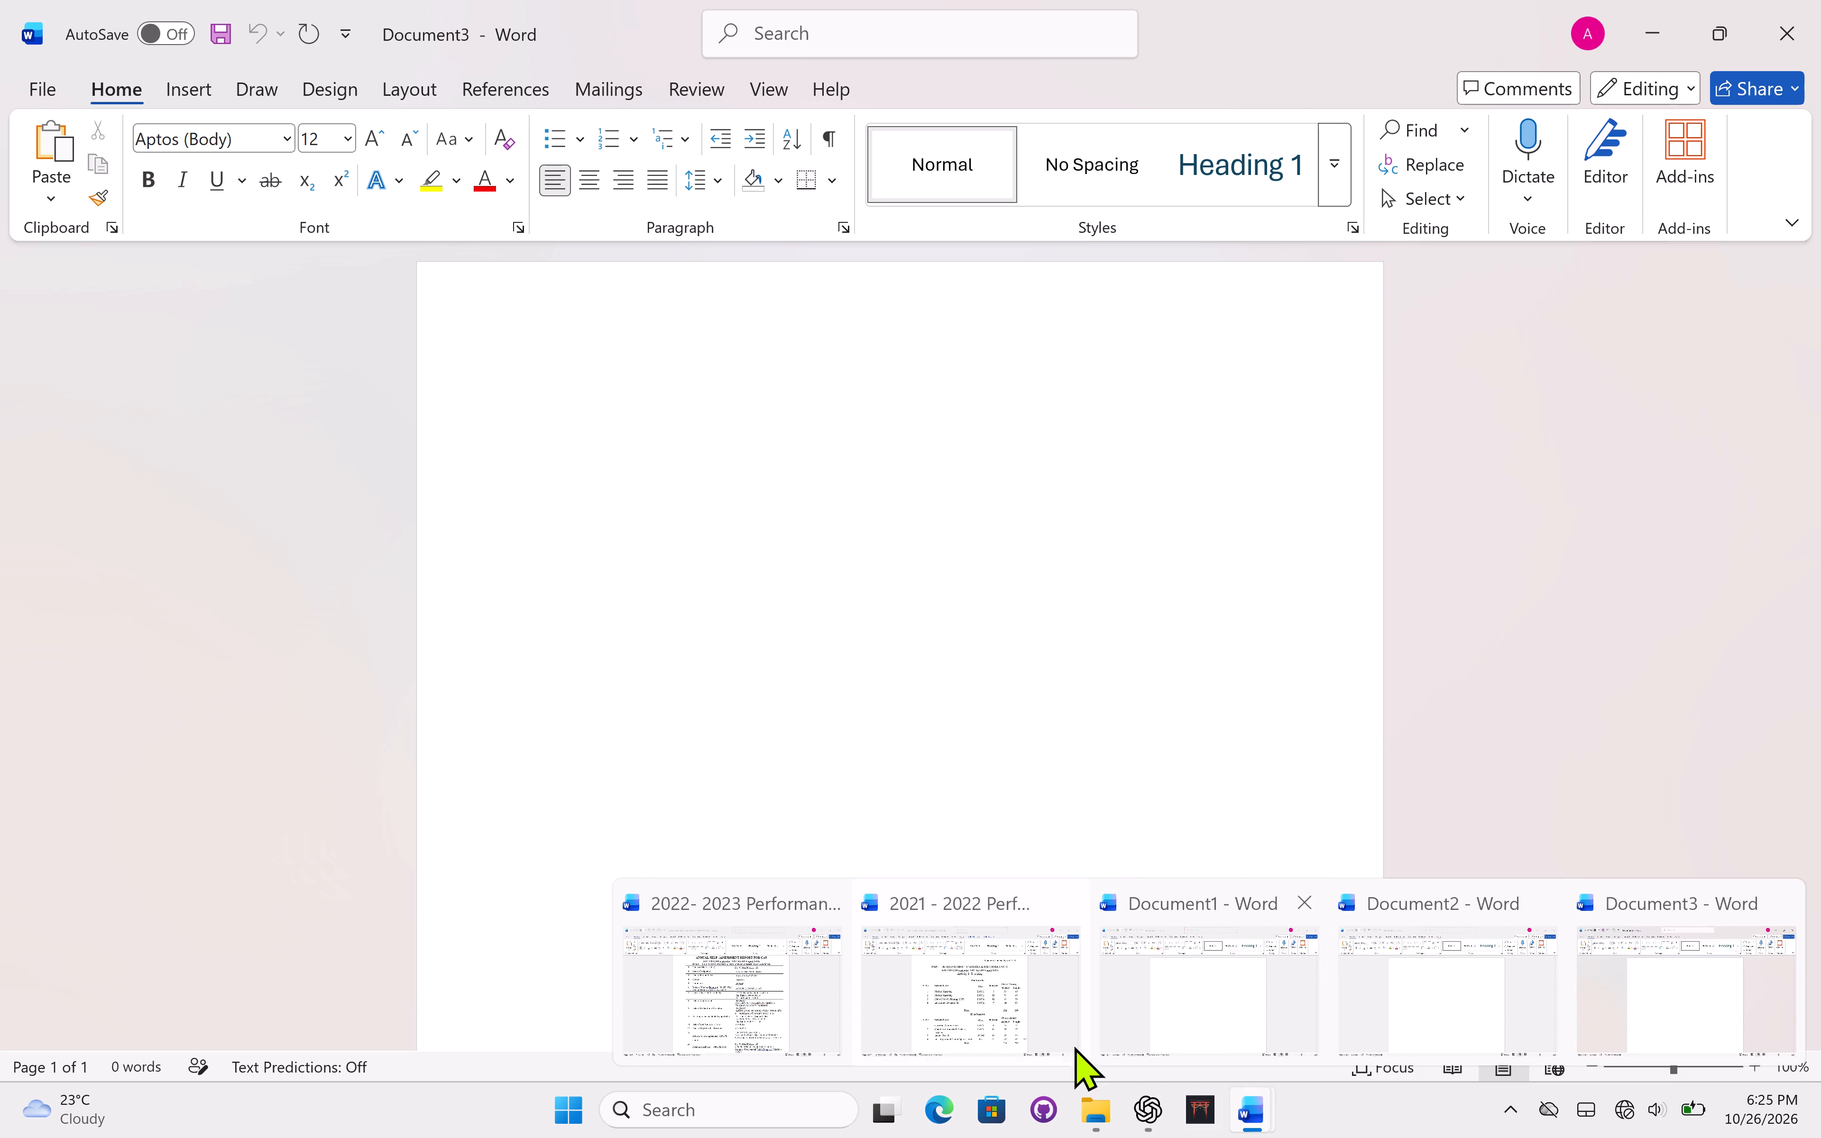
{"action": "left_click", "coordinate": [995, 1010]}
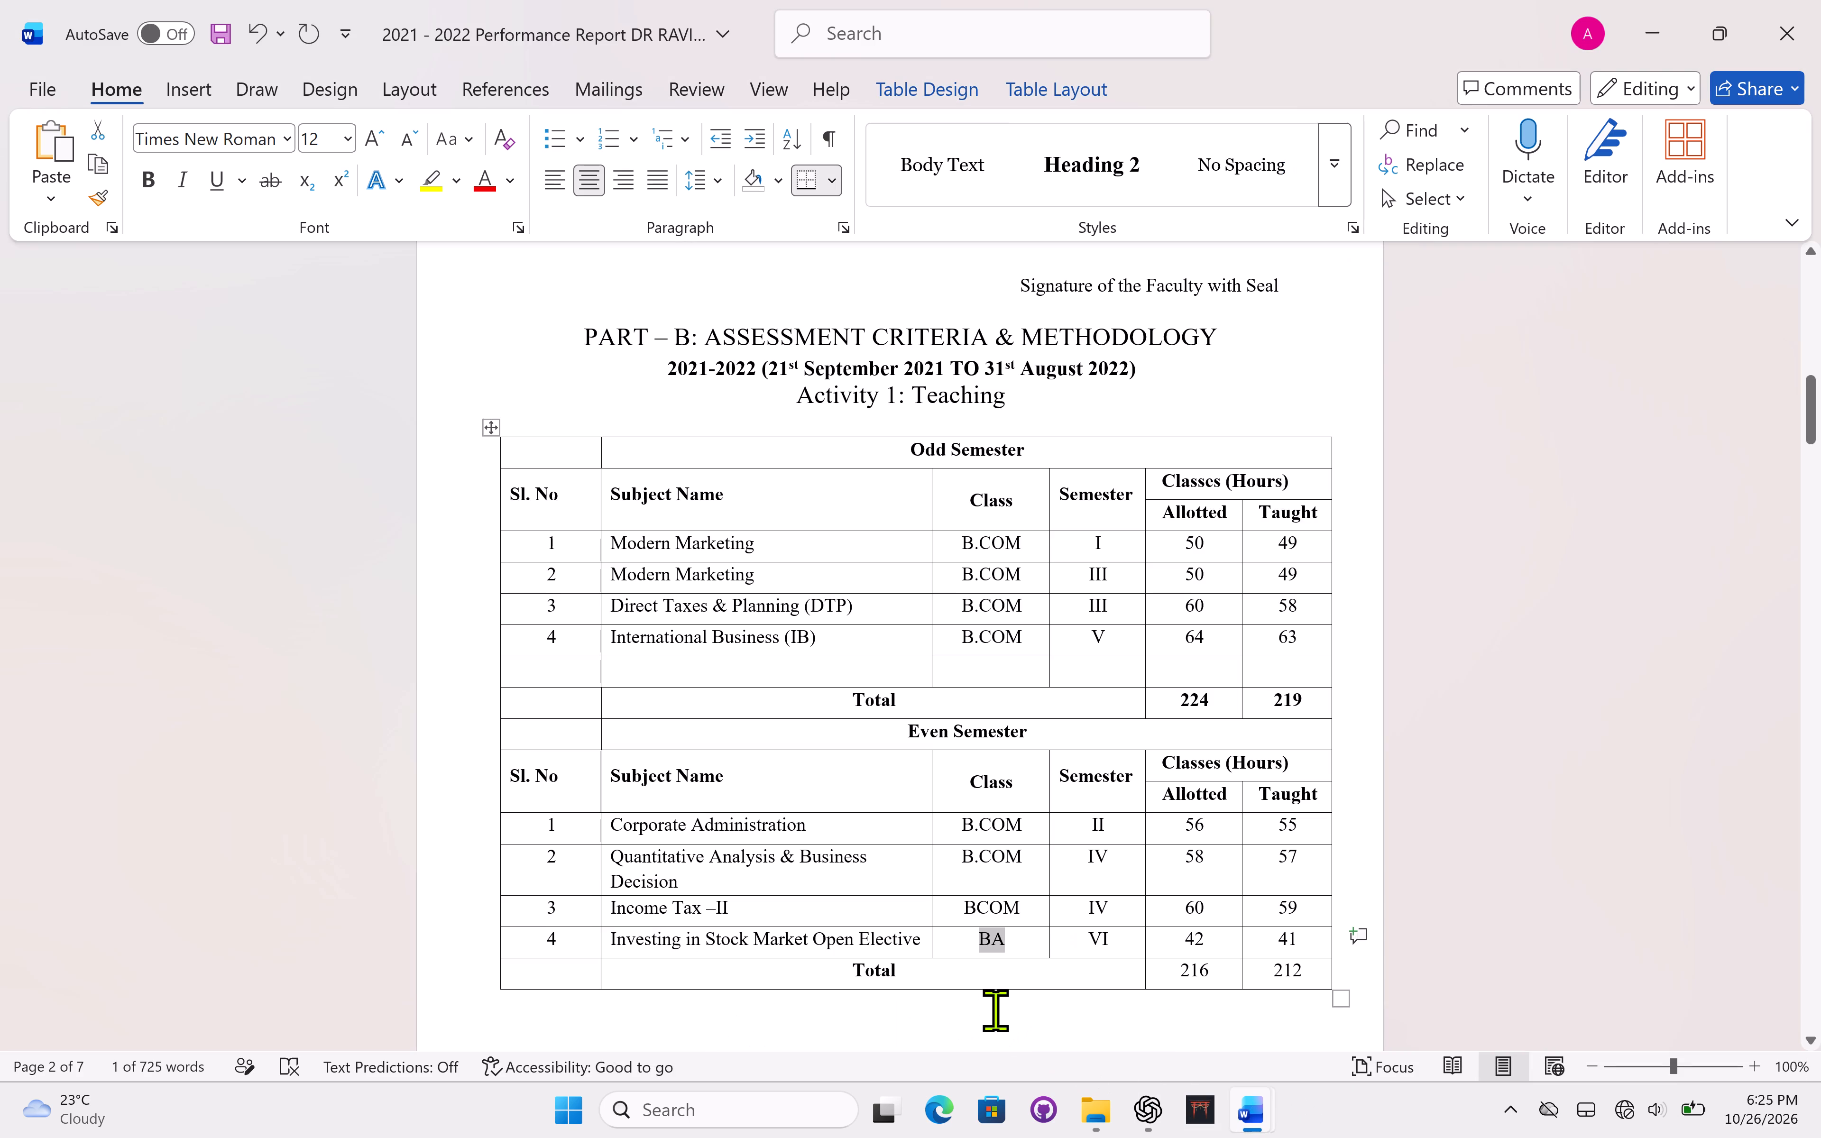
Replace the Class entry for Investing in Stock Market Open Elective in the Even Semester table with the copied B.COM.
{"action": "left_click", "coordinate": [1022, 937]}
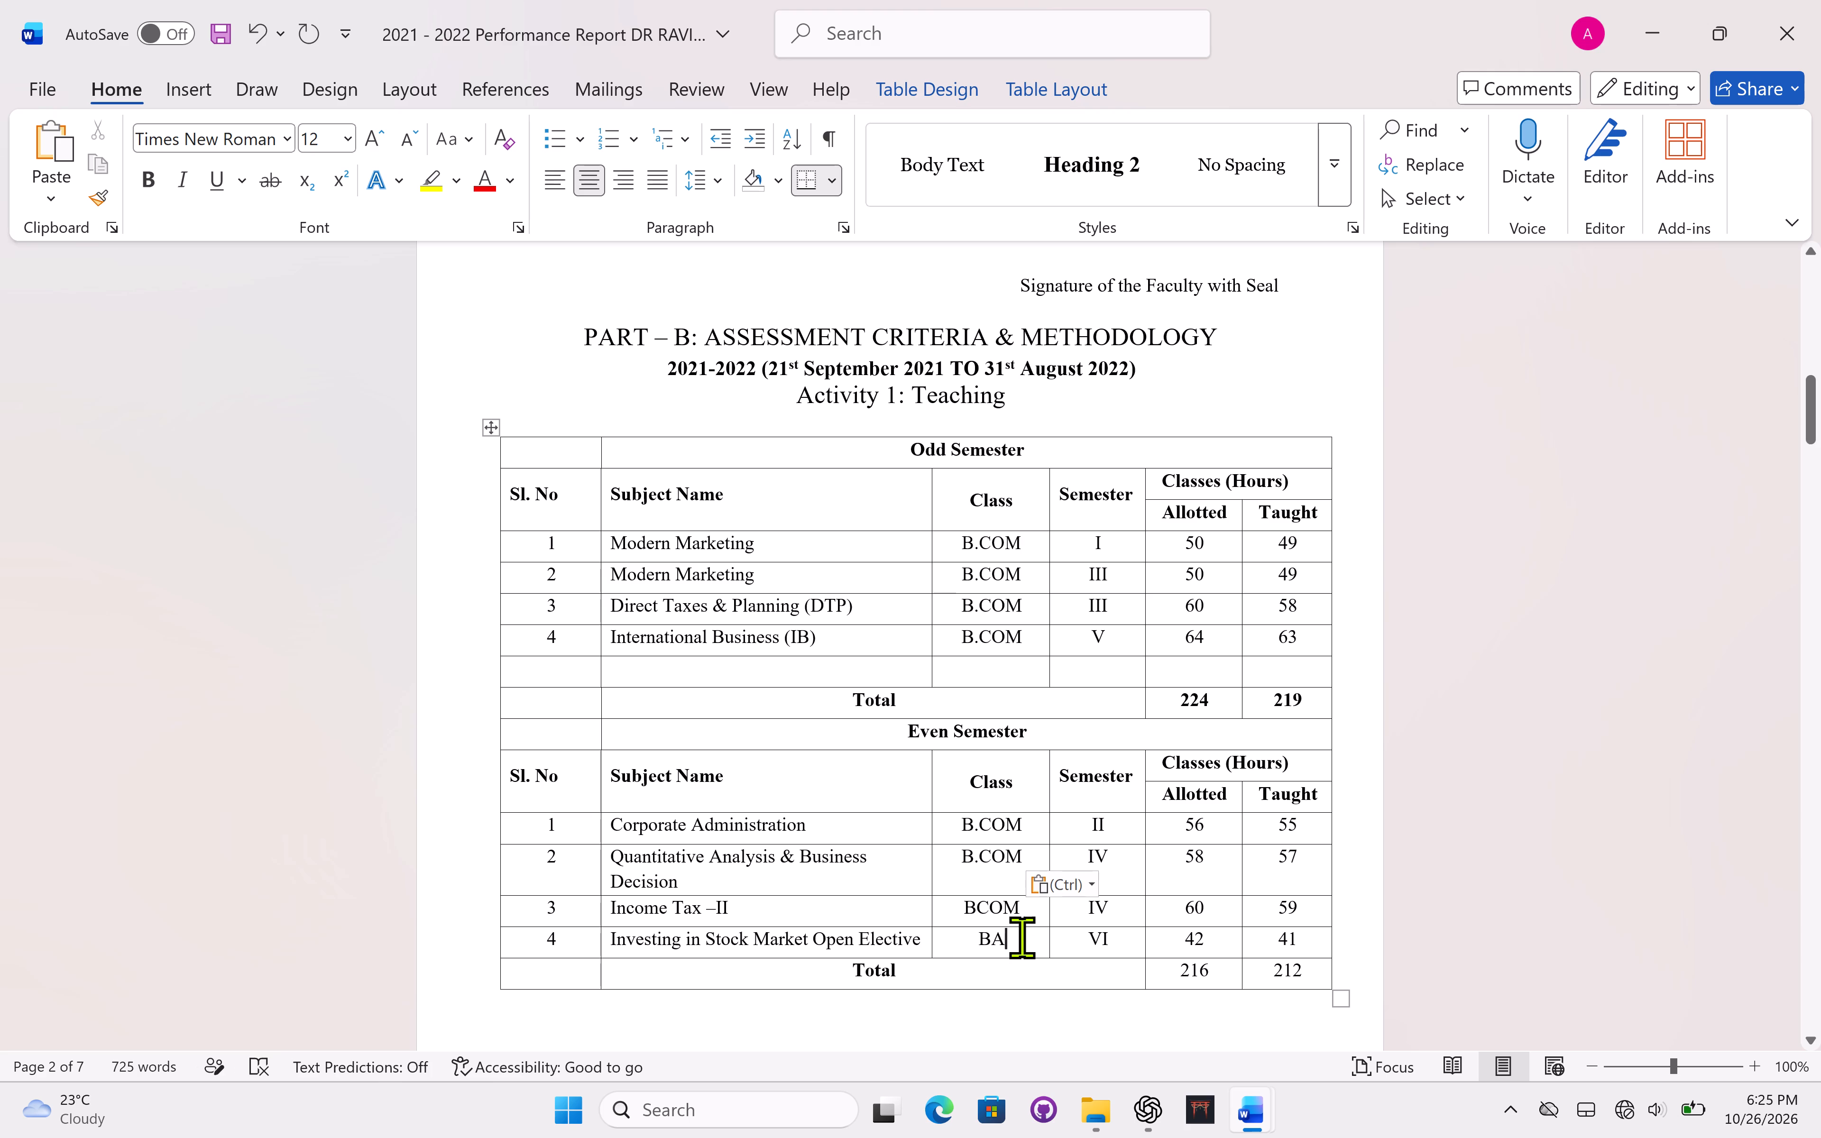
{"action": "key", "text": "shift+Left"}
{"action": "key", "text": "shift+Left"}
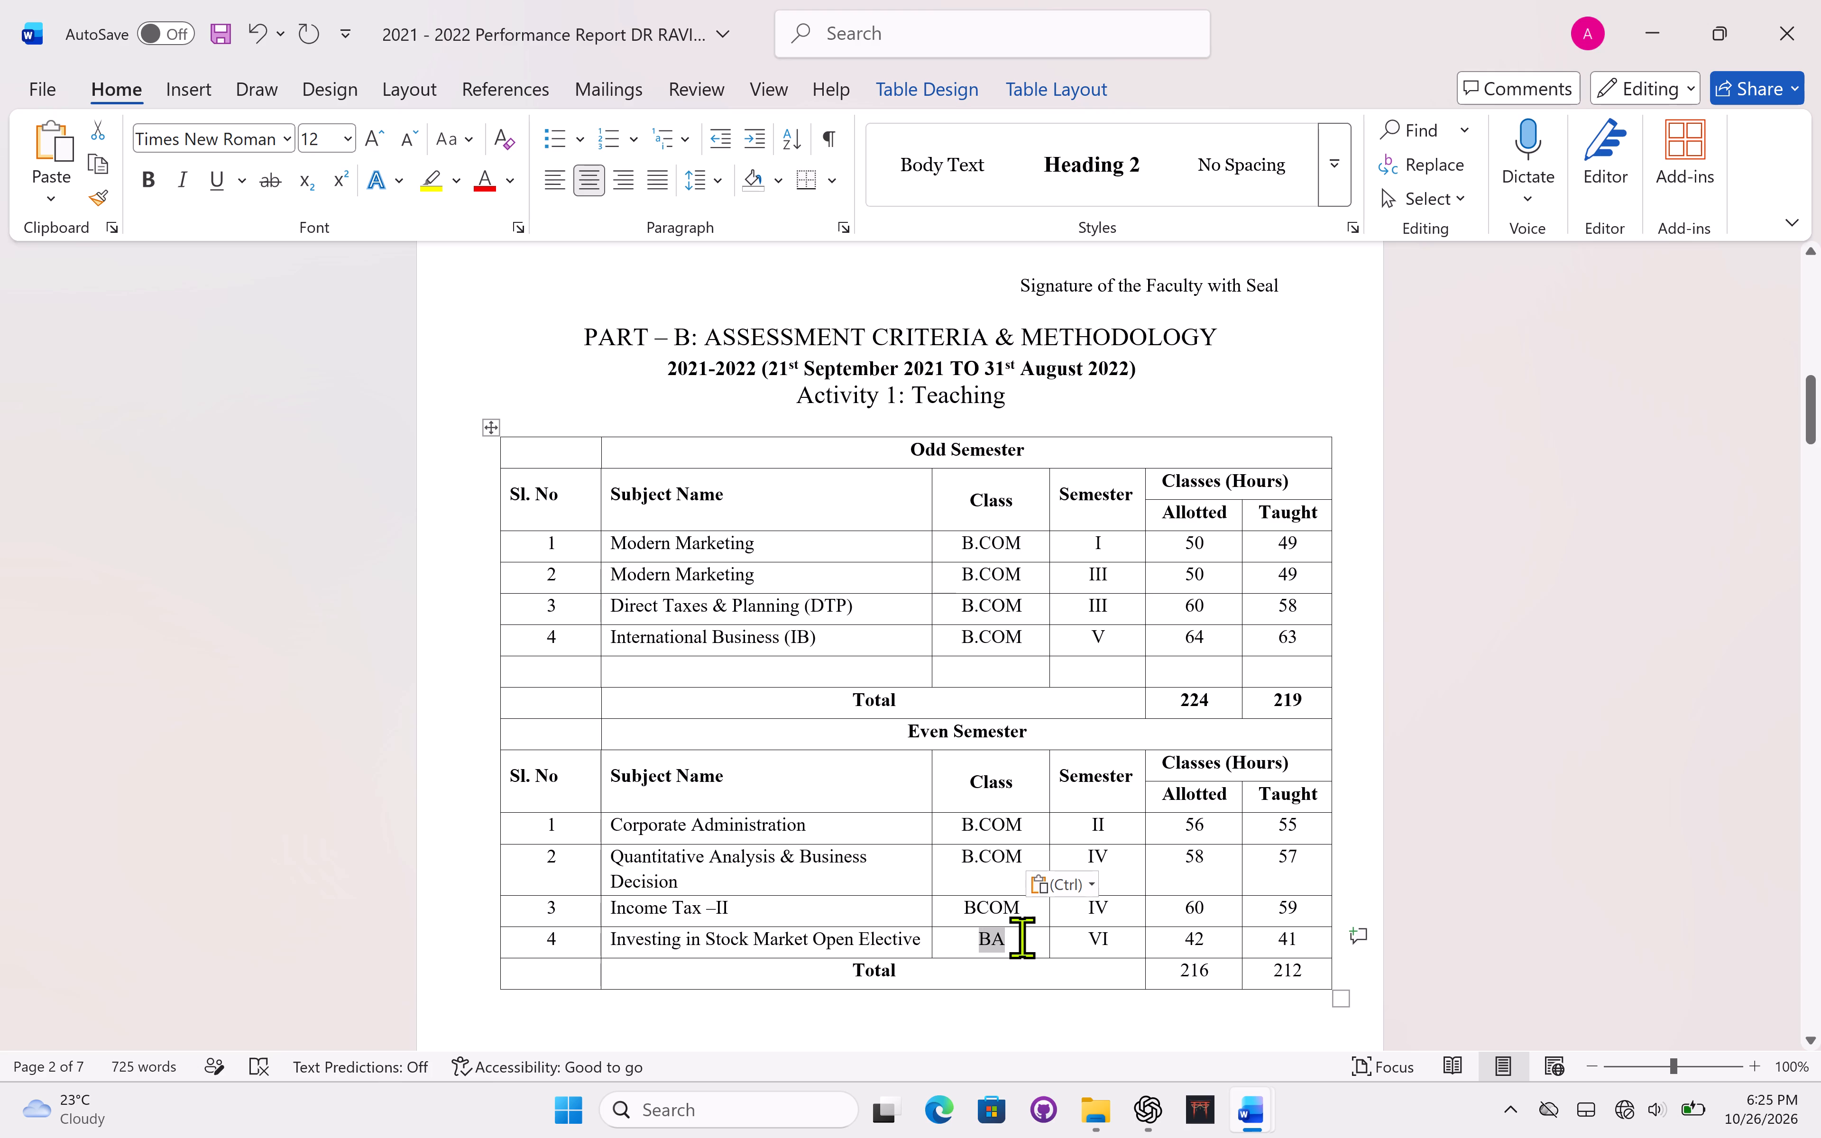
{"action": "key", "text": "ctrl+v"}
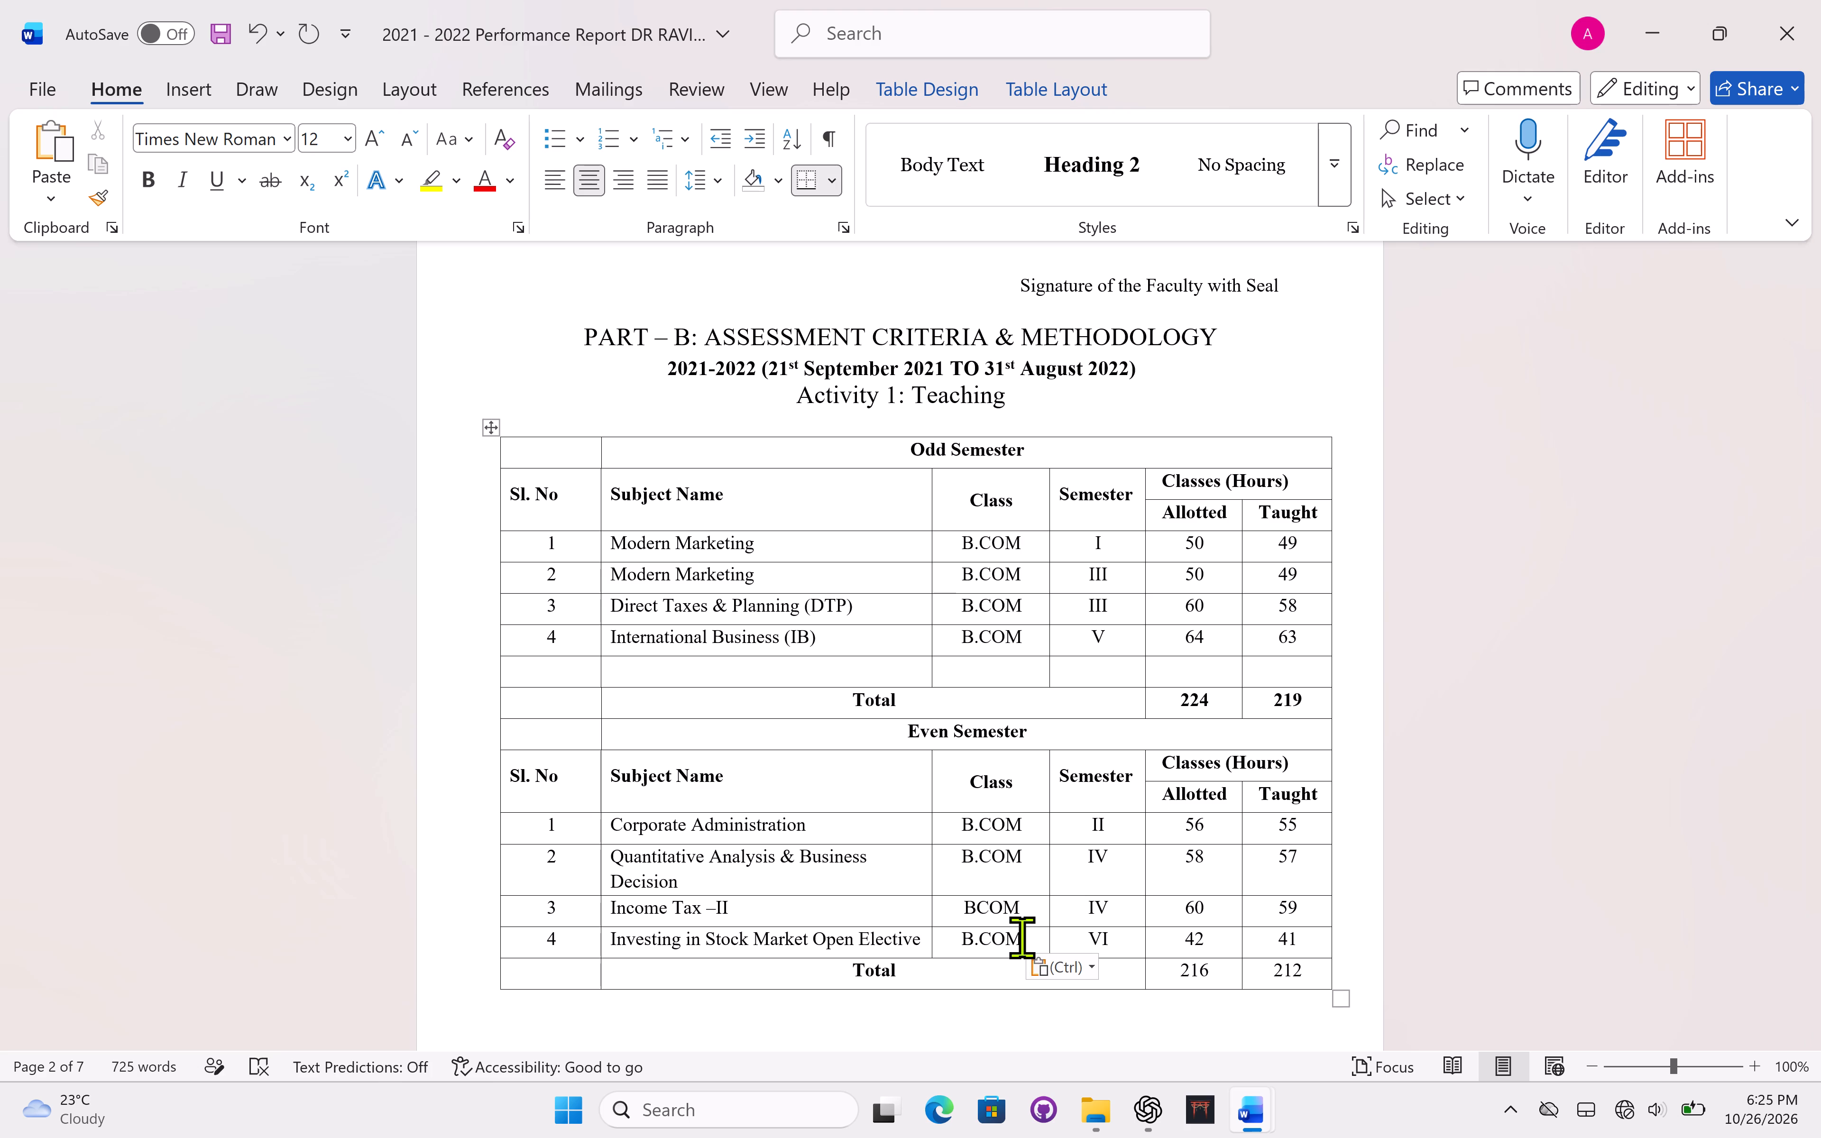
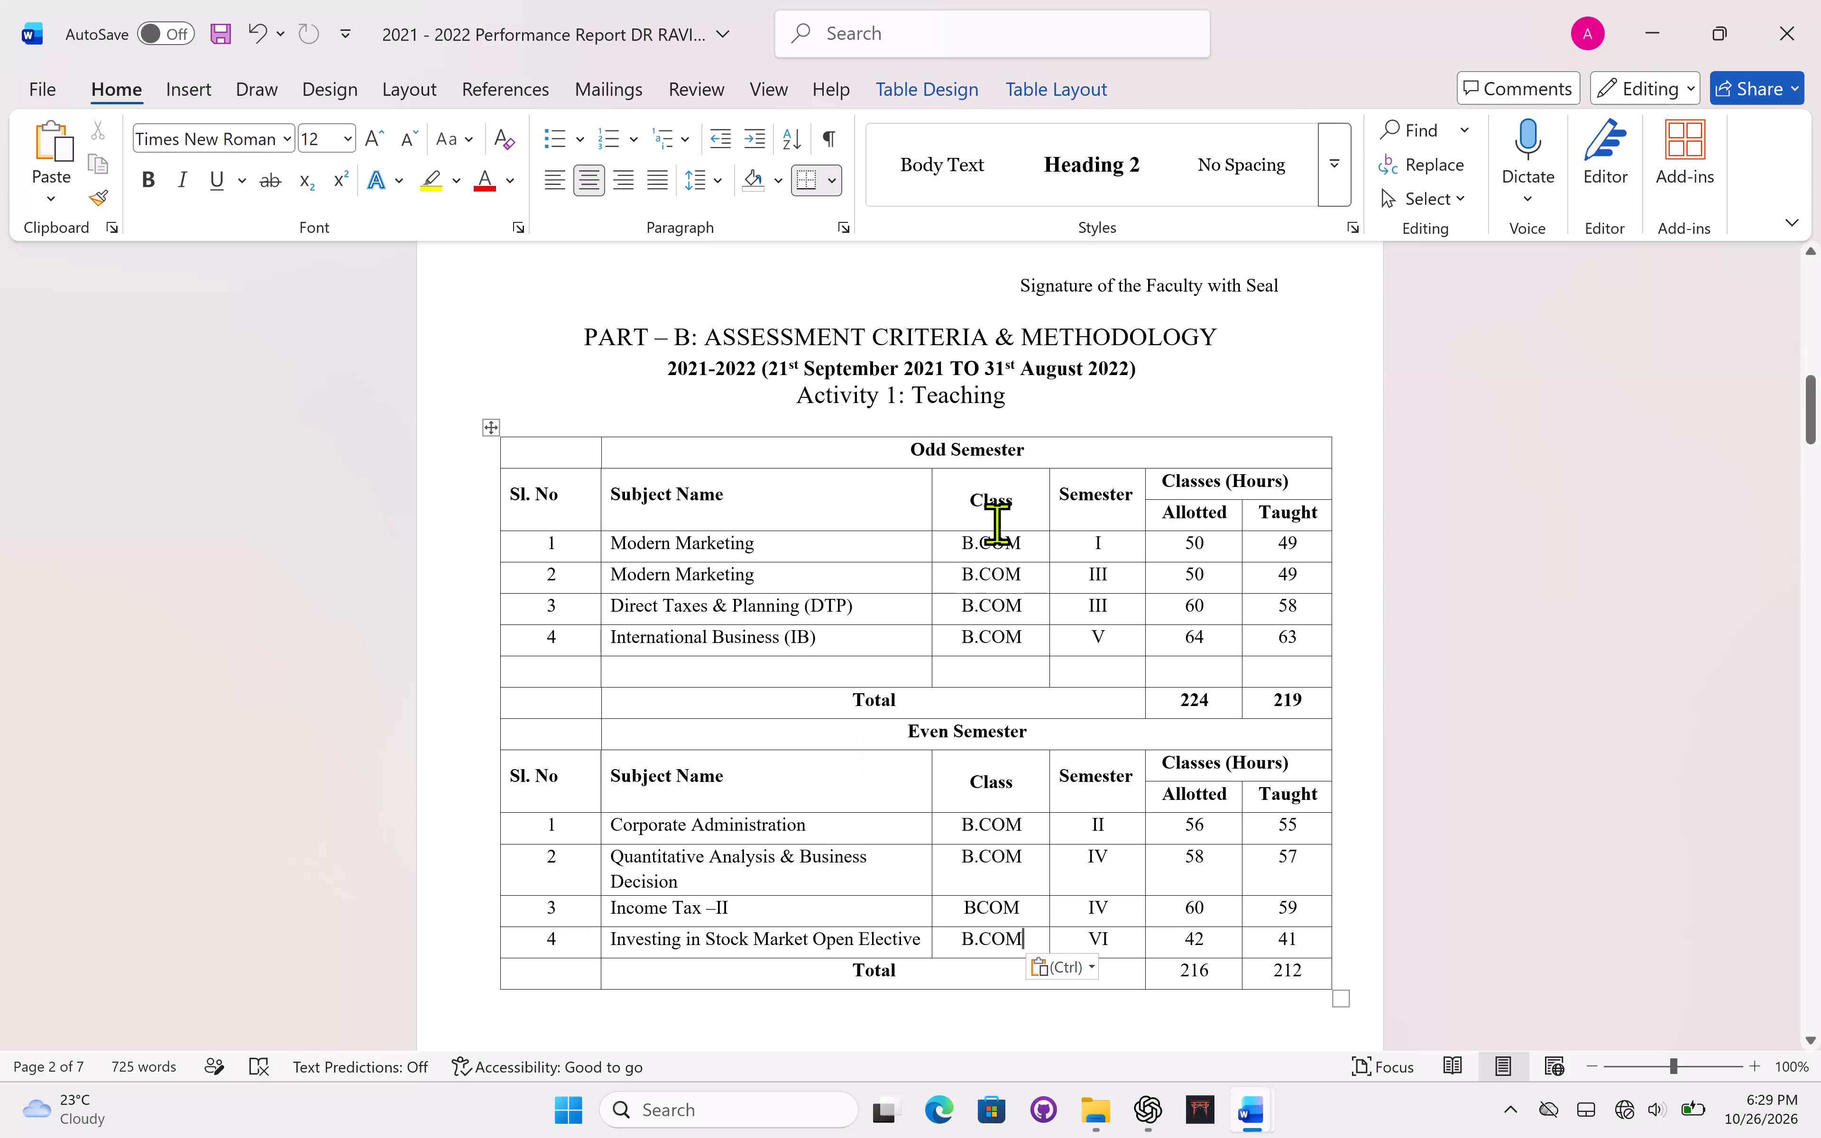
Minimize the 2021 - 2022 performance report and close the blank untitled documents behind it.
{"action": "left_click", "coordinate": [1640, 23]}
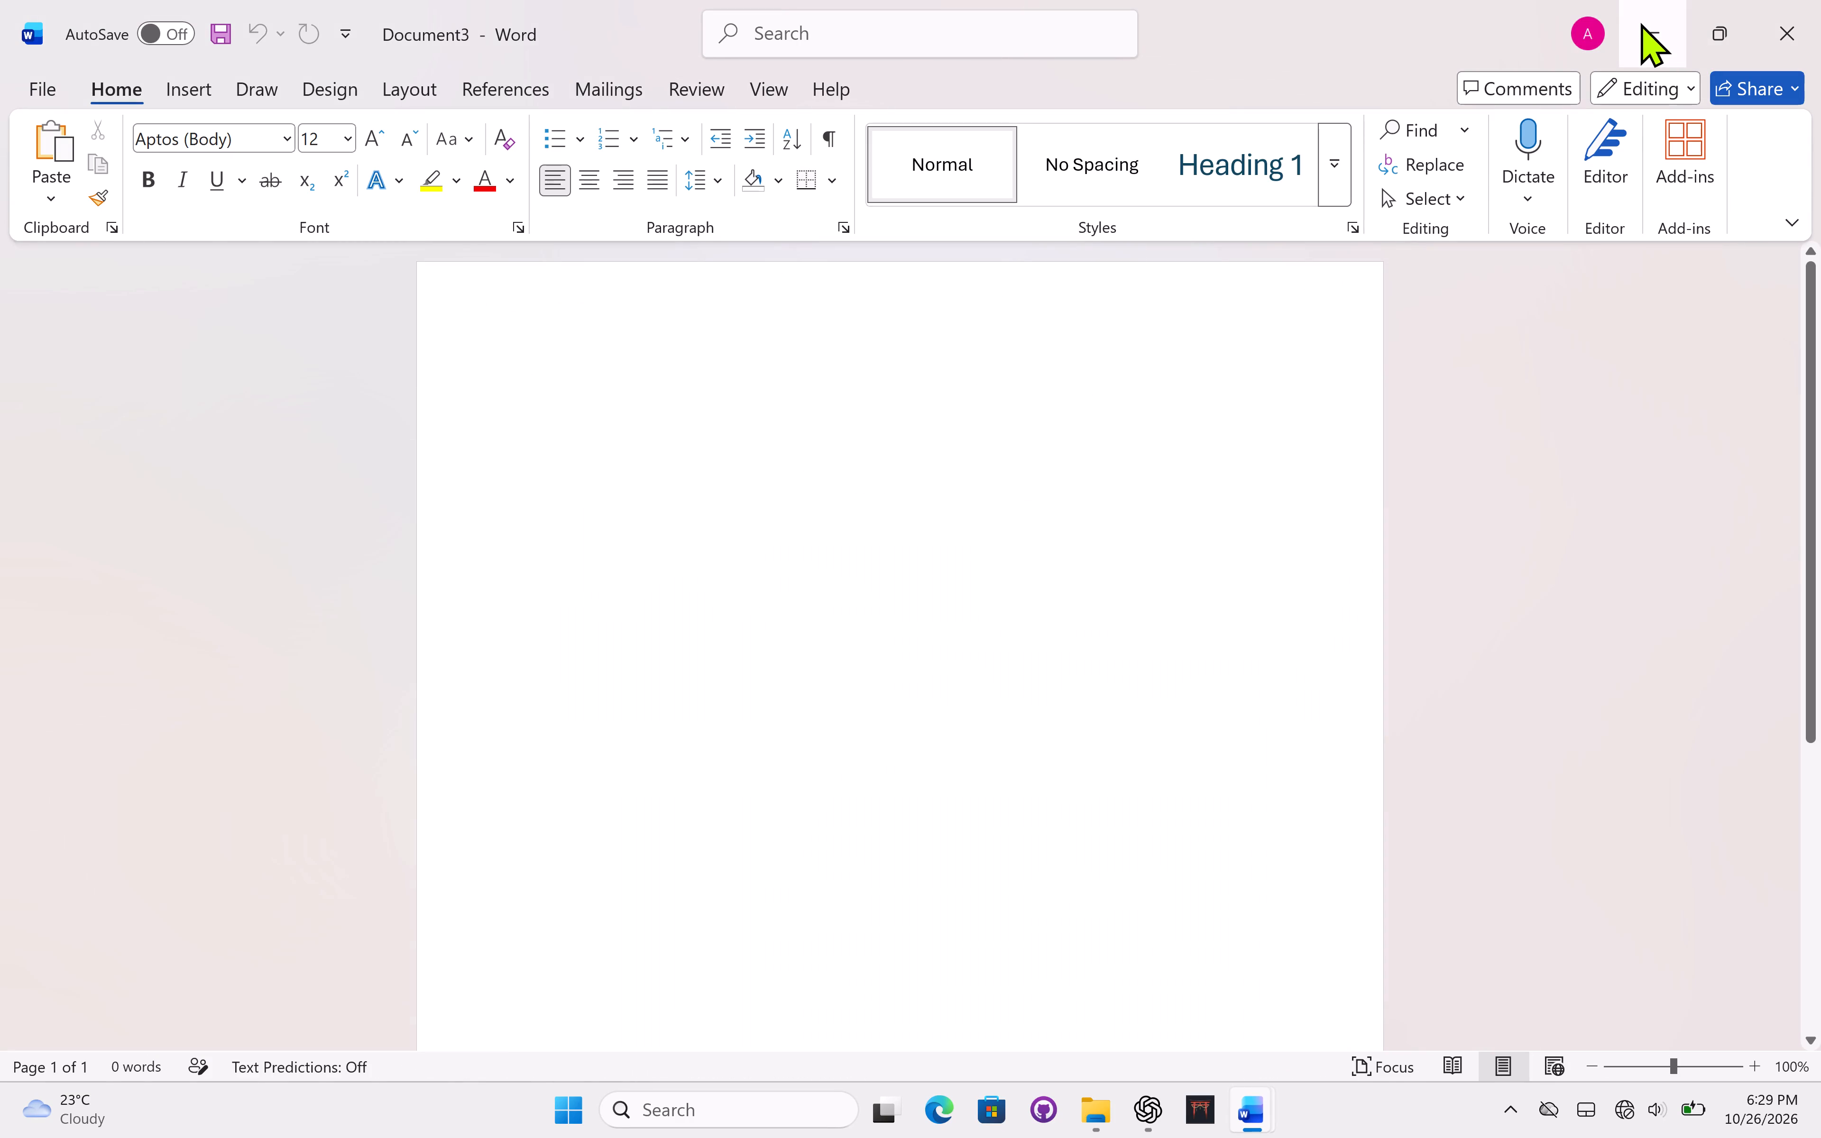
{"action": "left_click", "coordinate": [1786, 28]}
{"action": "left_click", "coordinate": [1786, 28]}
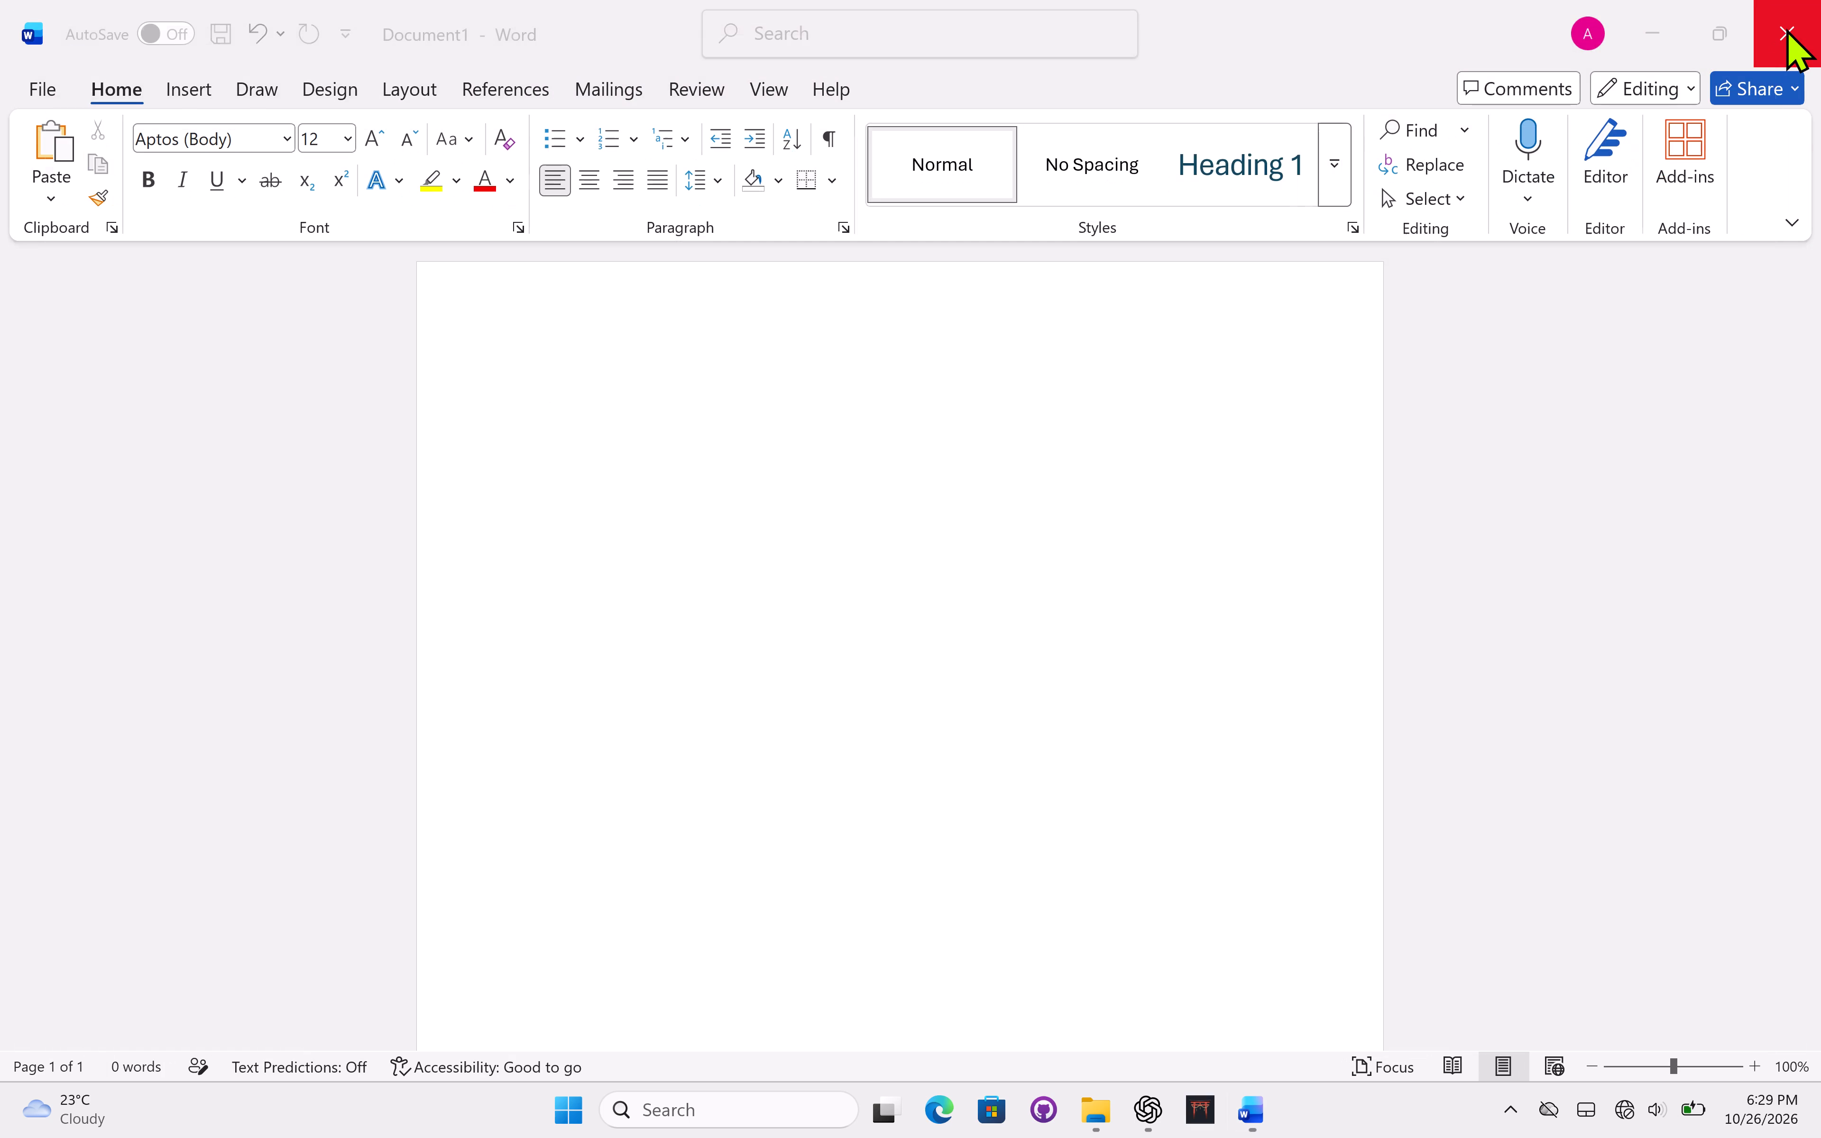
{"action": "left_click", "coordinate": [1786, 28]}
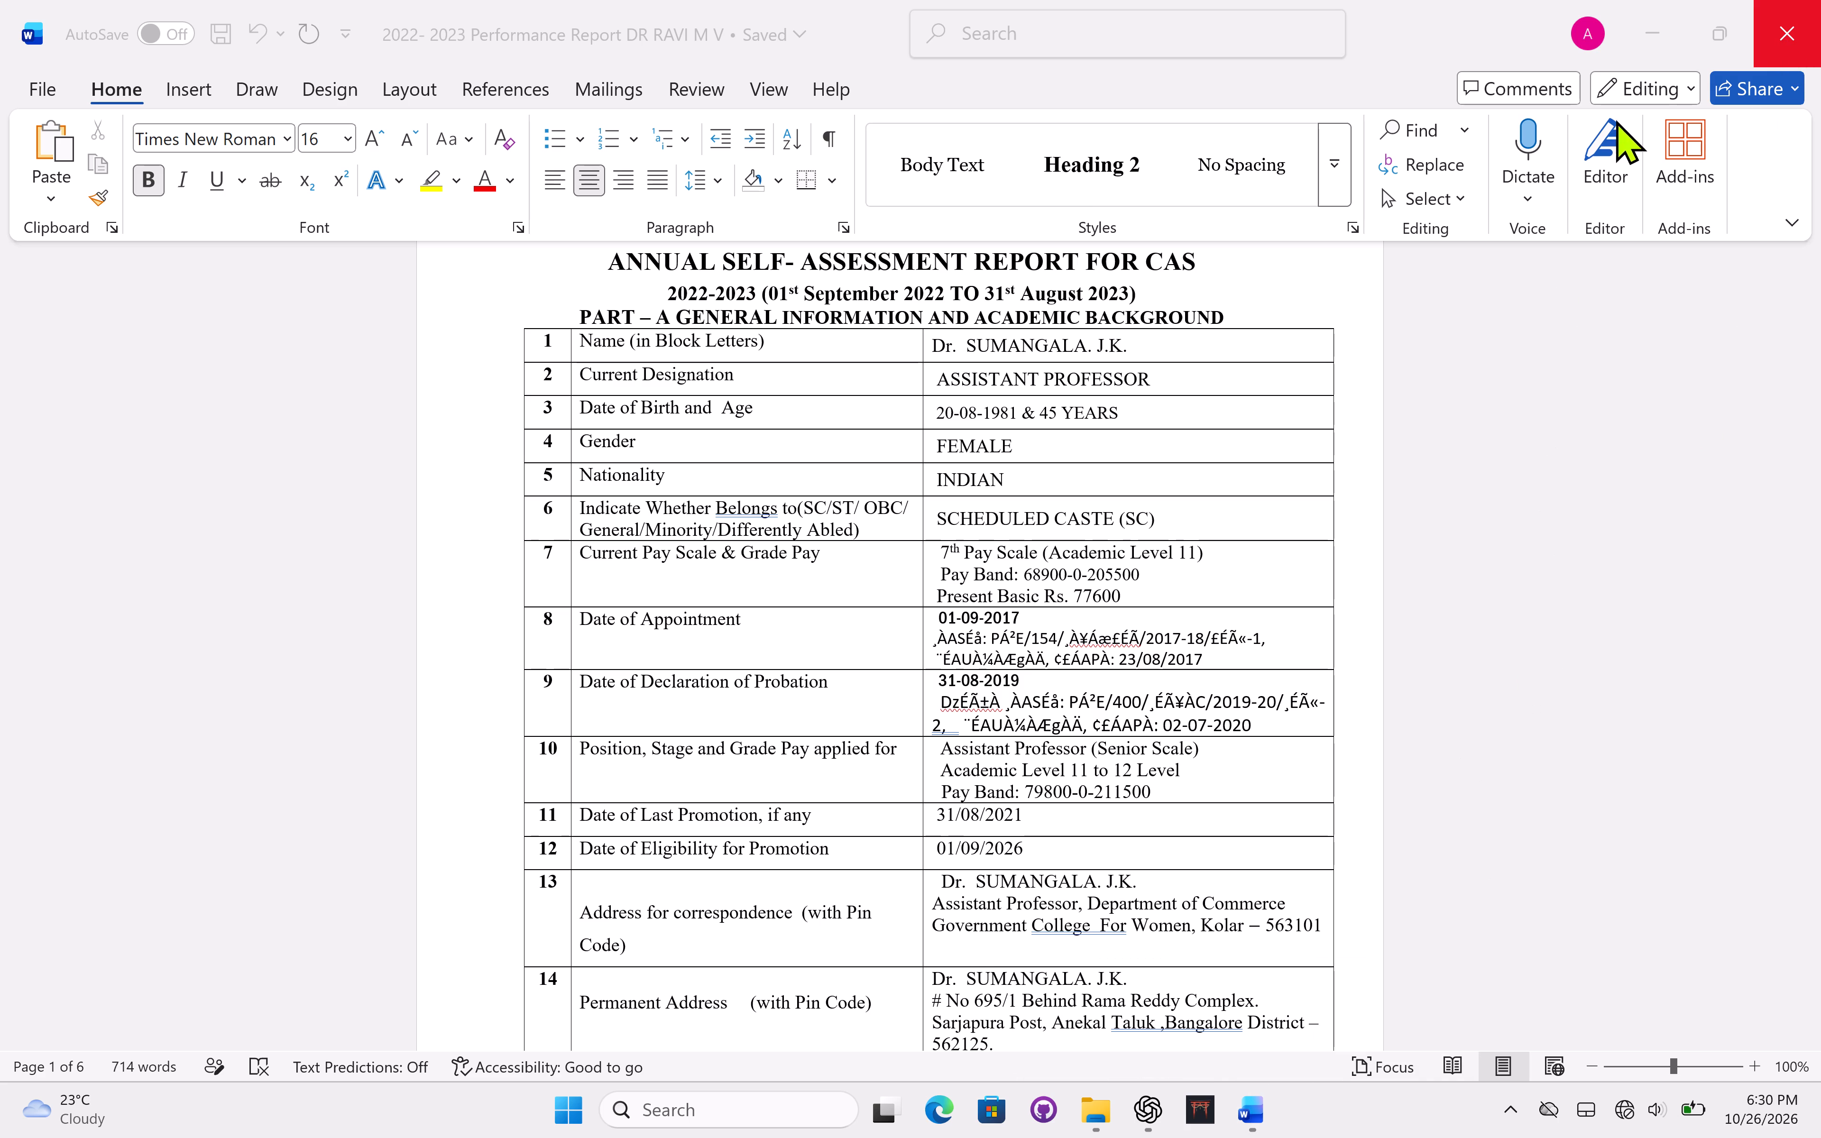
Minimize the 2022 - 2023 report and open the 2023 - 2024 Performance Report document from the user folder in File Explorer.
{"action": "left_click", "coordinate": [1635, 31]}
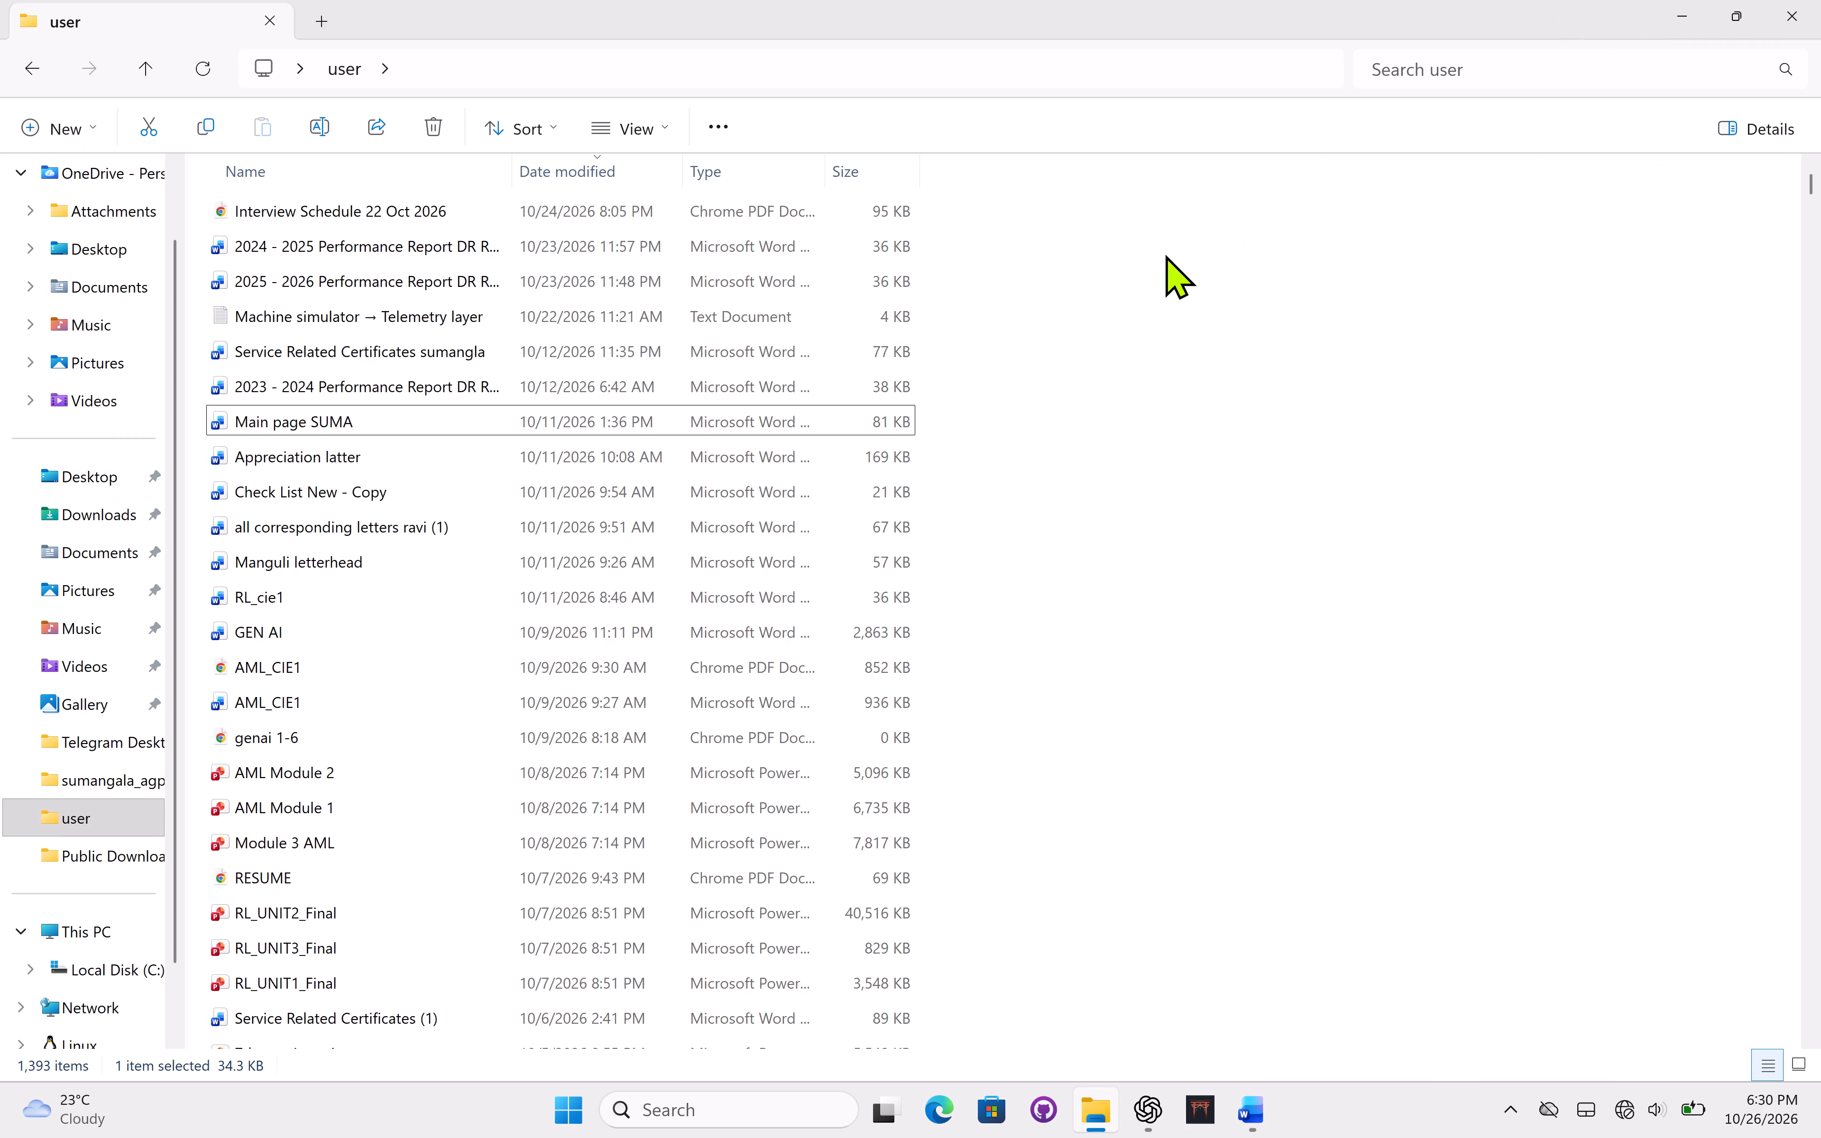
{"action": "double_click", "coordinate": [681, 376]}
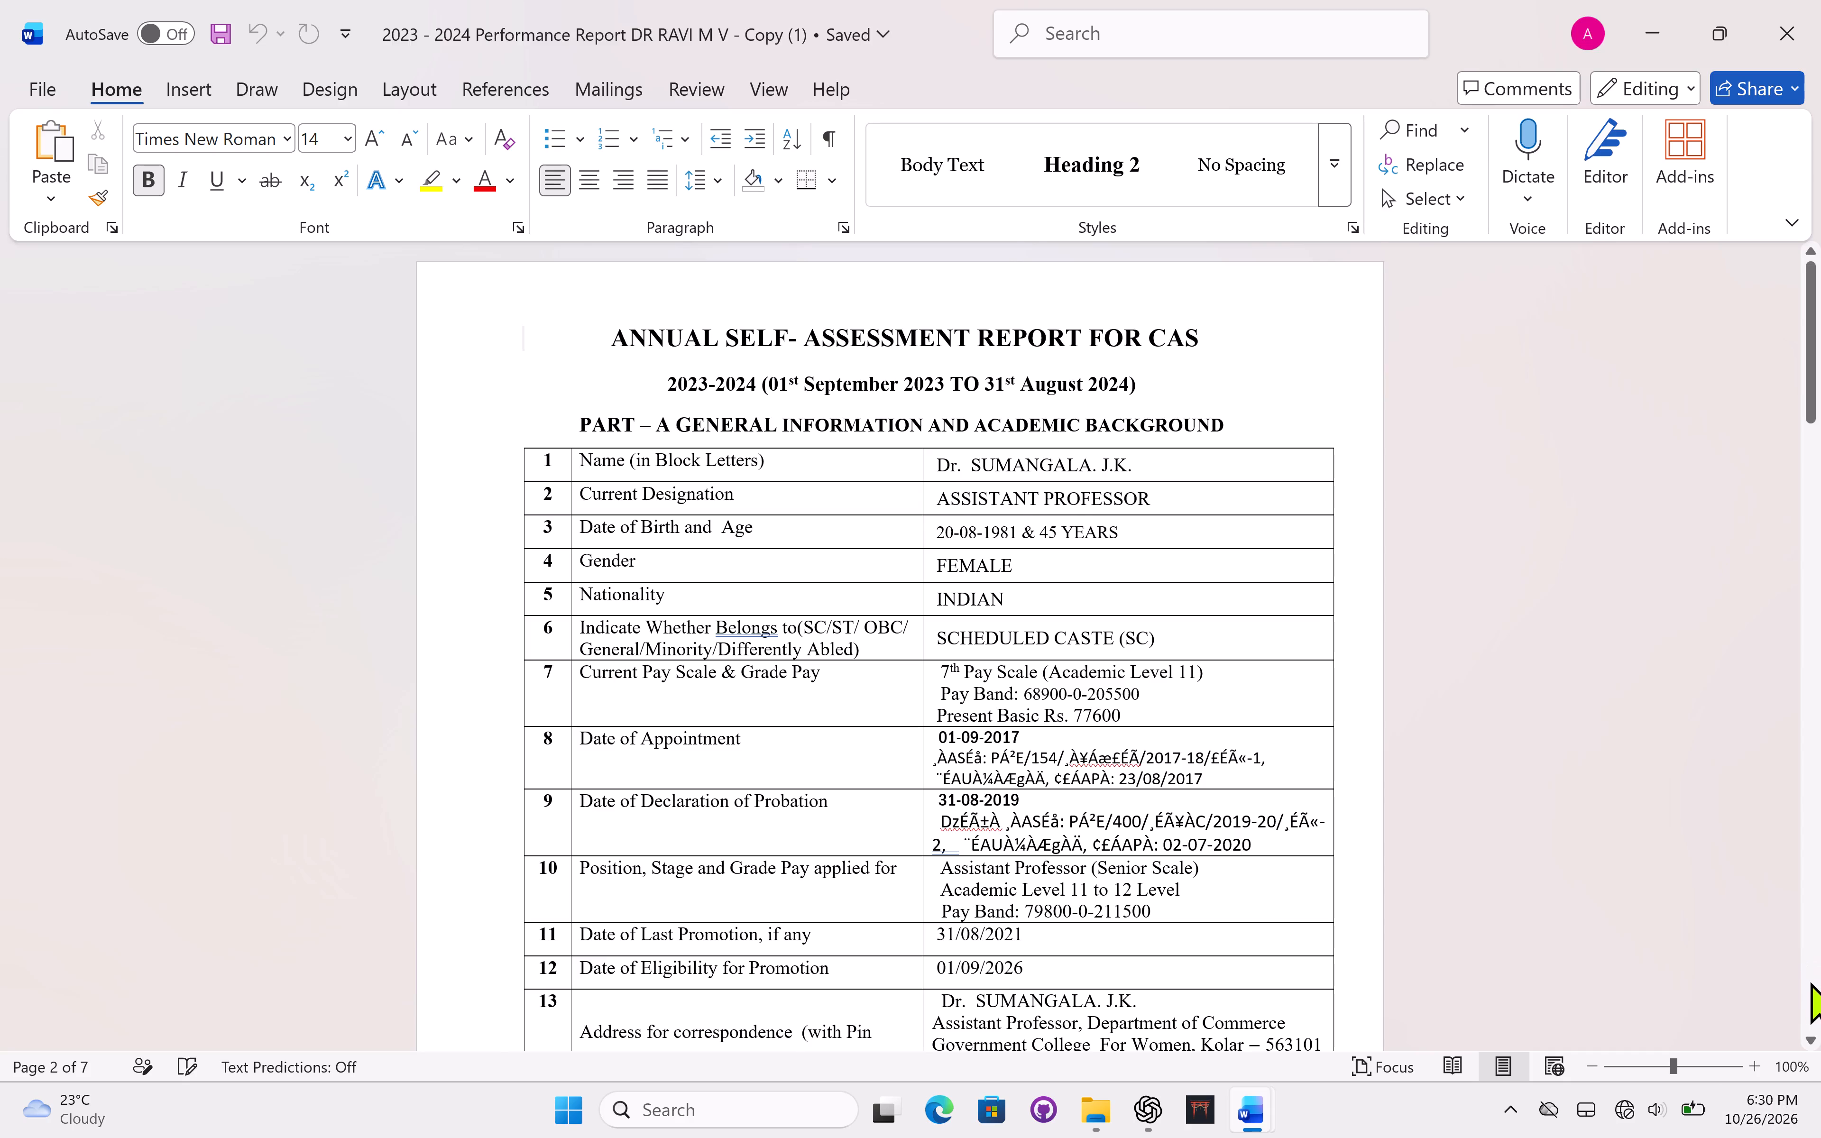
Delete "A Sec" from the Class entry of row 2, Income Tax Law & Practice – I, in the Odd Semester table.
{"action": "left_click", "coordinate": [1810, 982]}
{"action": "left_click", "coordinate": [1810, 982]}
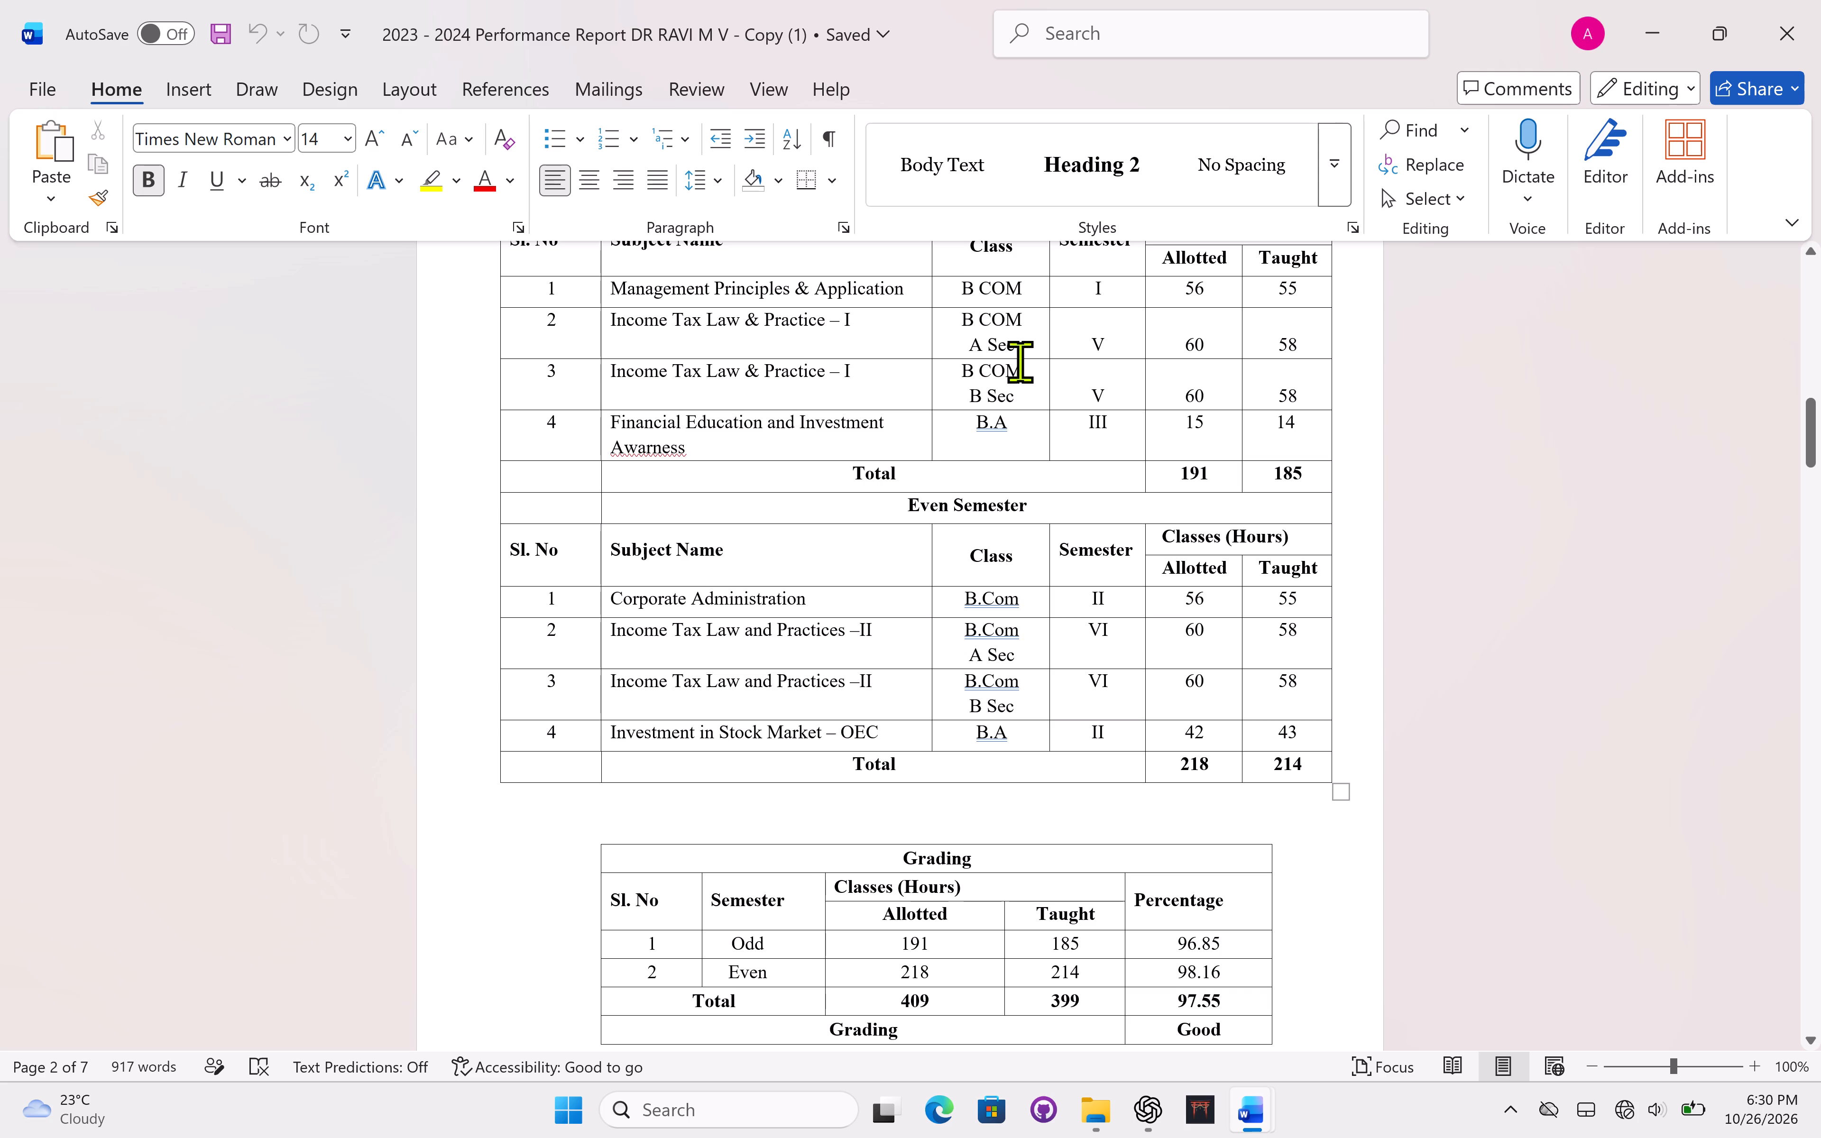
{"action": "left_click", "coordinate": [1021, 350]}
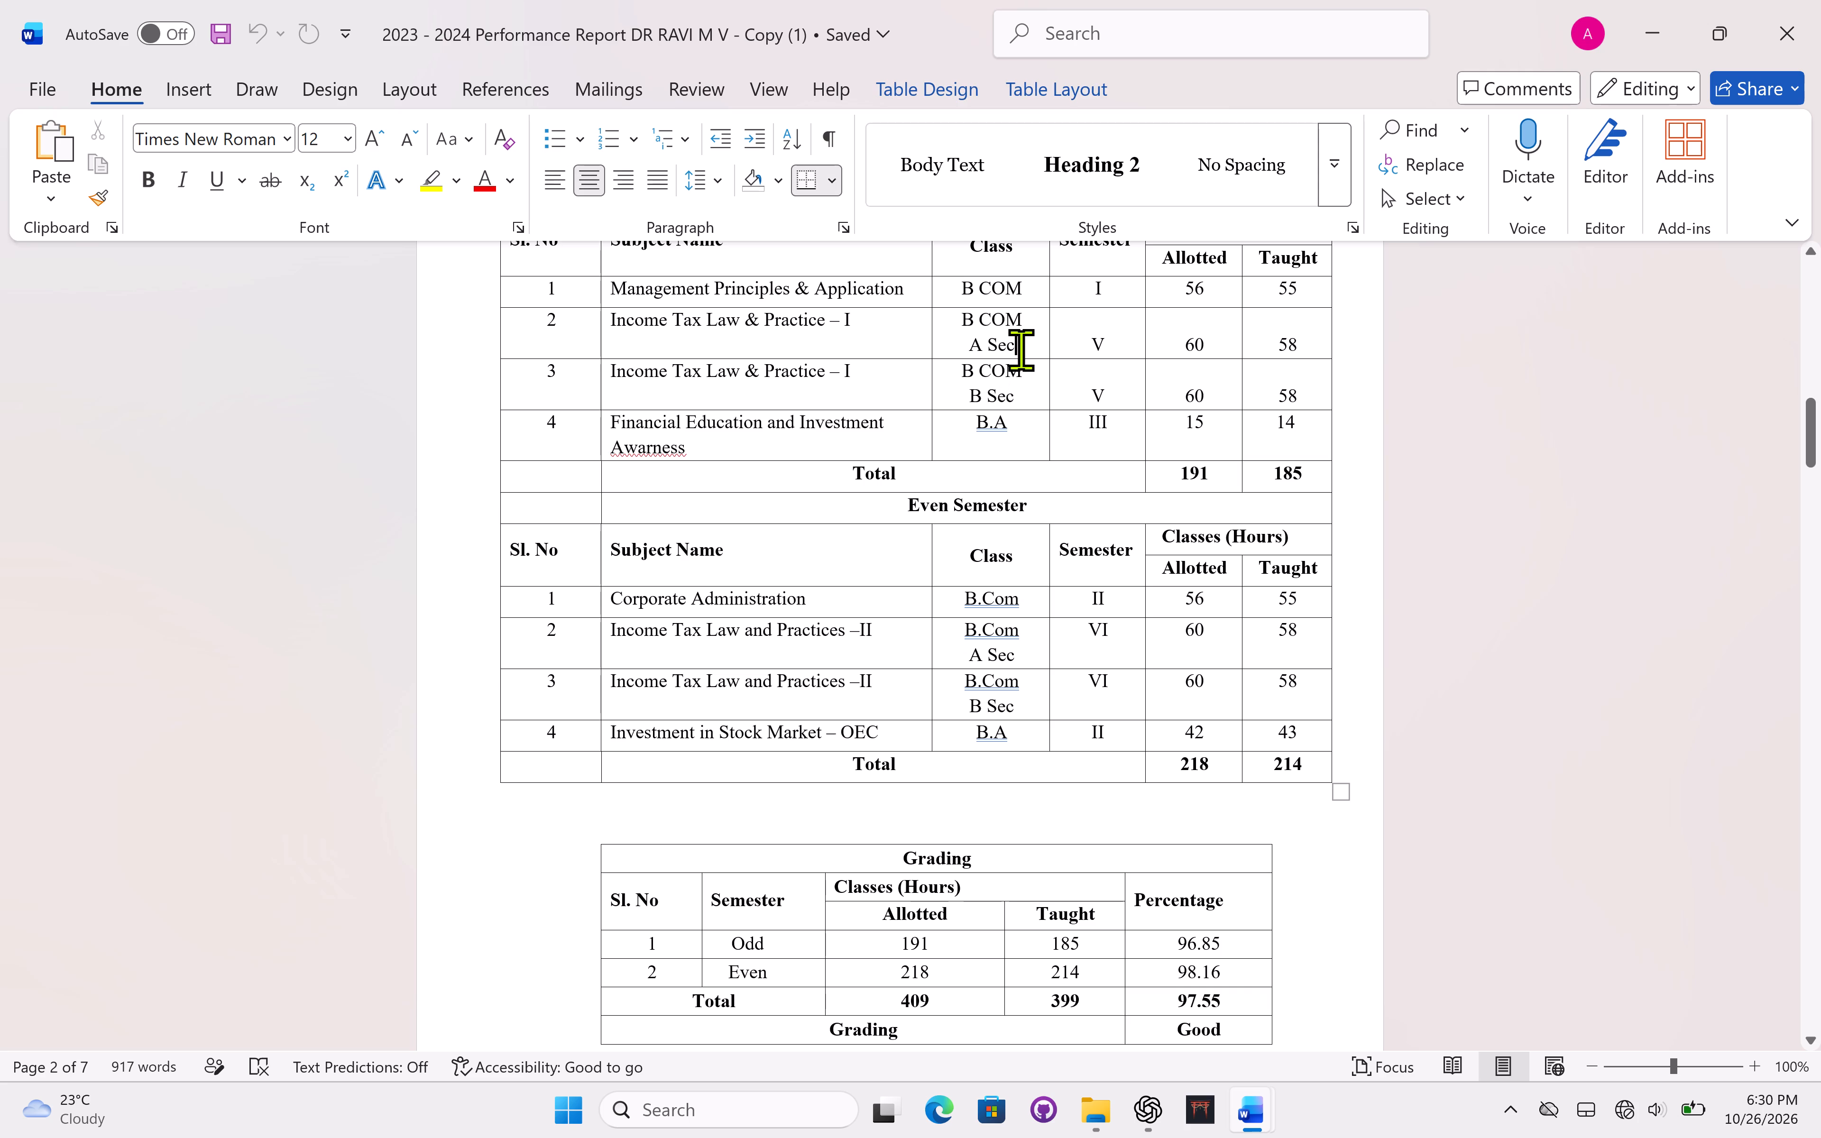
{"action": "key", "text": "BackSpace"}
{"action": "key", "text": "BackSpace"}
{"action": "key", "text": "BackSpace"}
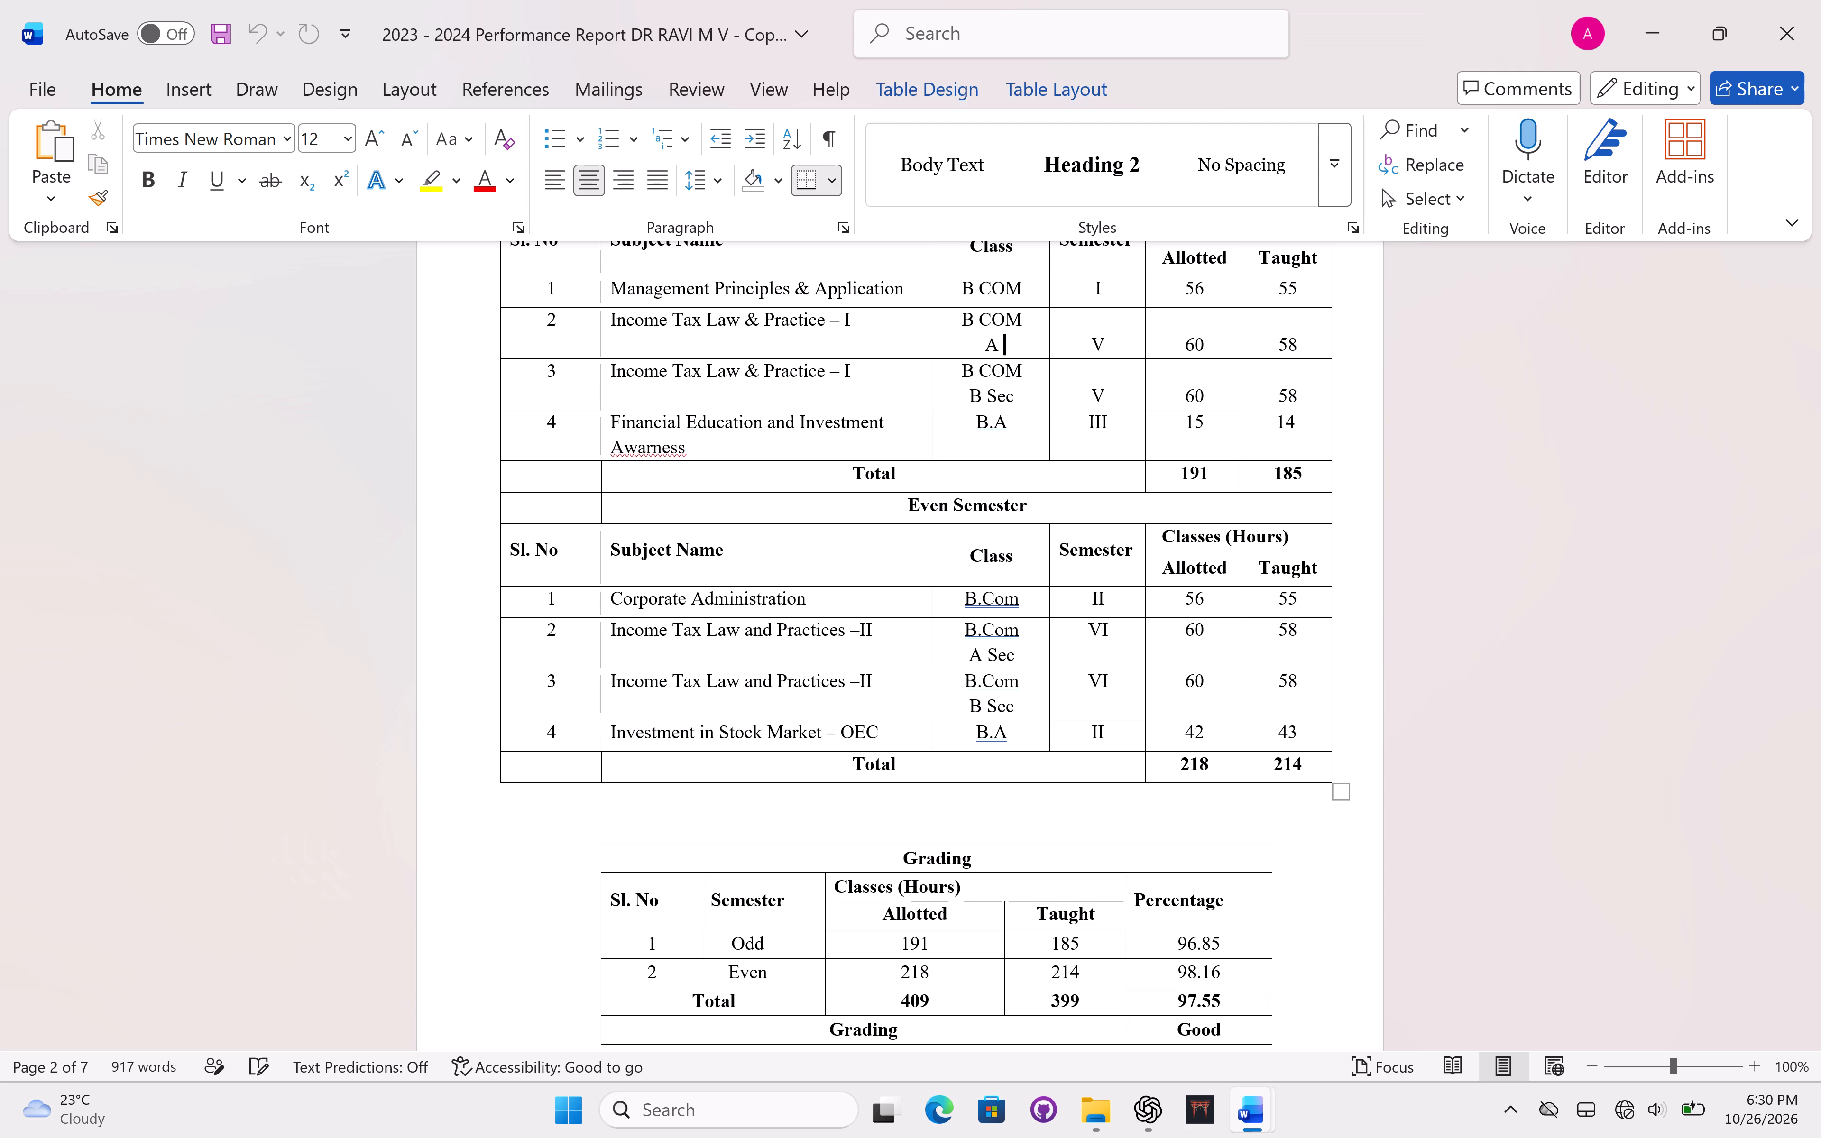
{"action": "key", "text": "BackSpace"}
{"action": "key", "text": "BackSpace"}
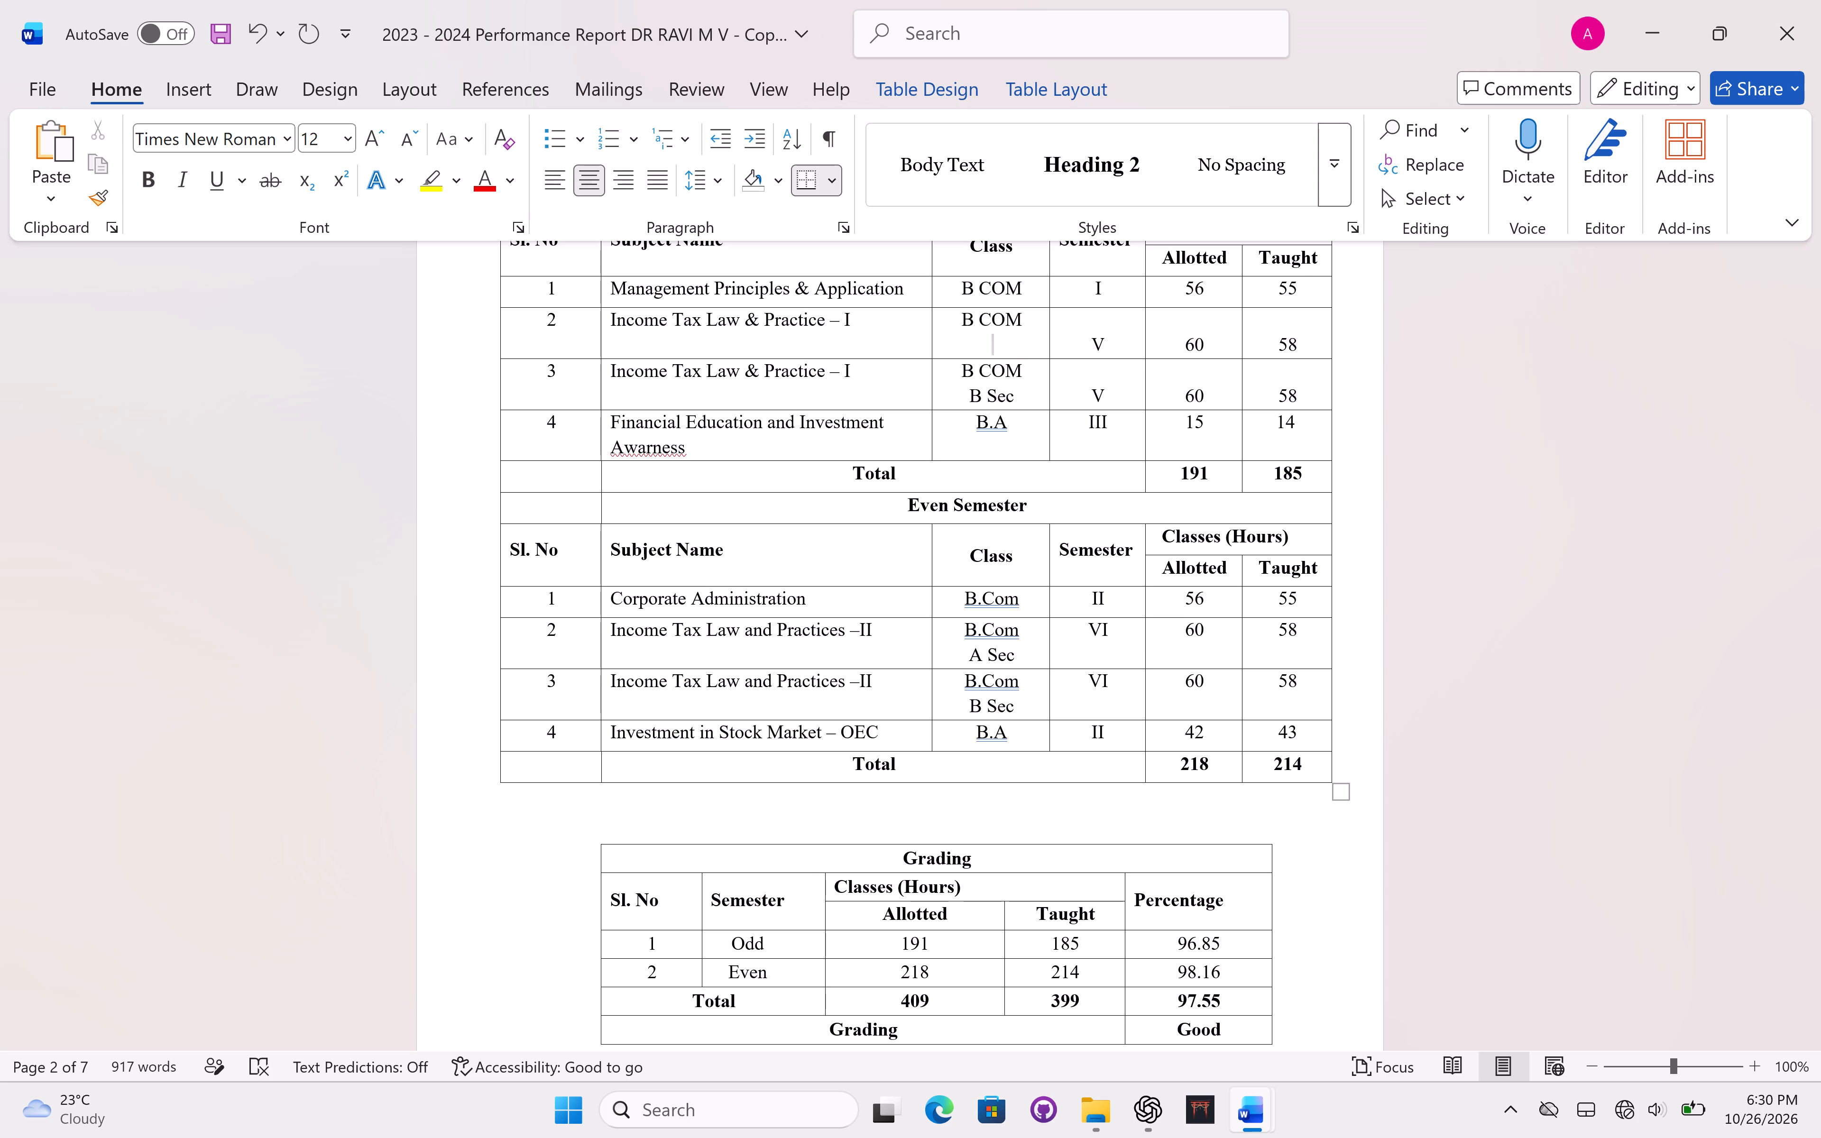
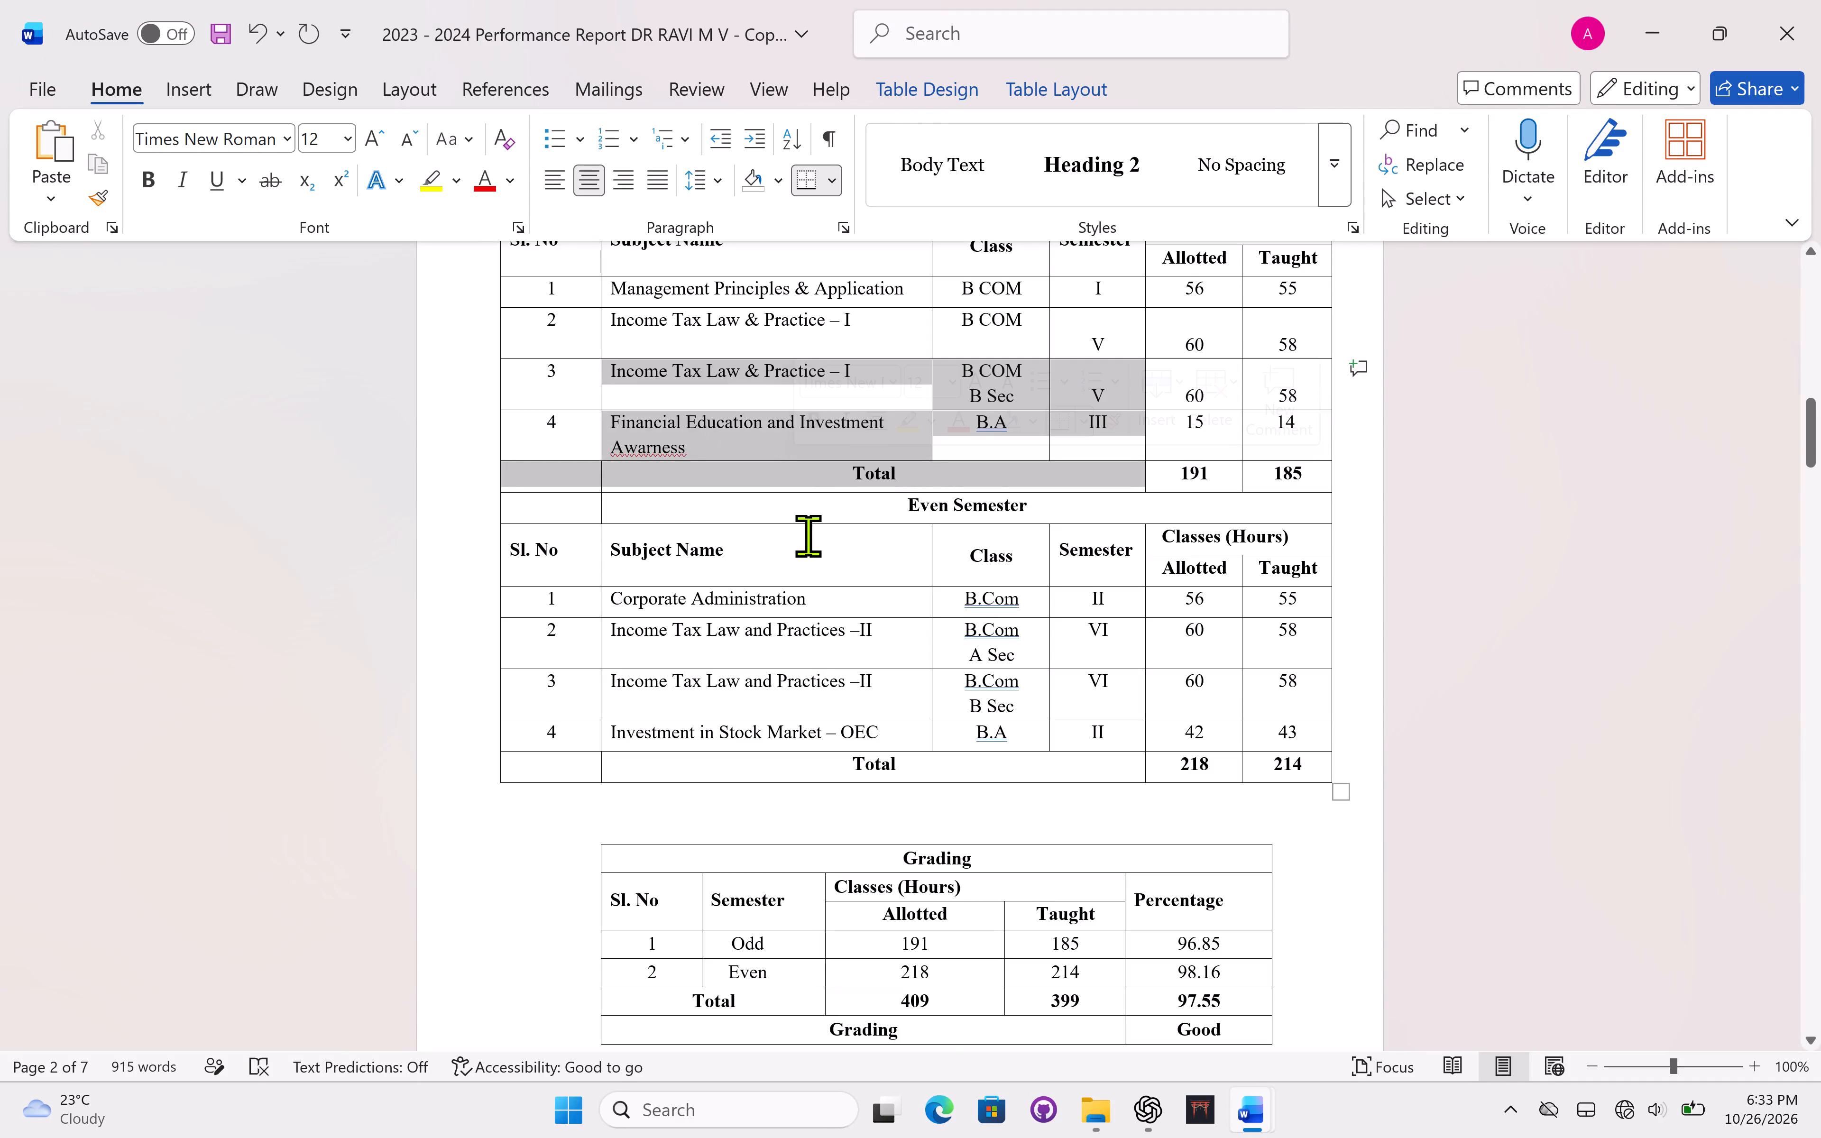
Go back to Part A of the 2023 - 2024 report and look through the general information and academic background table.
{"action": "key", "text": "Up"}
{"action": "key", "text": "Up"}
{"action": "key", "text": "Up"}
{"action": "key", "text": "Up"}
{"action": "key", "text": "Up"}
{"action": "key", "text": "Up"}
{"action": "key", "text": "Up"}
{"action": "key", "text": "Up"}
{"action": "key", "text": "Up"}
{"action": "key", "text": "Up"}
{"action": "key", "text": "Up"}
{"action": "key", "text": "Up"}
{"action": "key", "text": "Up"}
{"action": "key", "text": "Up"}
{"action": "key", "text": "Up"}
{"action": "key", "text": "Up"}
{"action": "key", "text": "Up"}
{"action": "key", "text": "Up"}
{"action": "key", "text": "Up"}
{"action": "key", "text": "Up"}
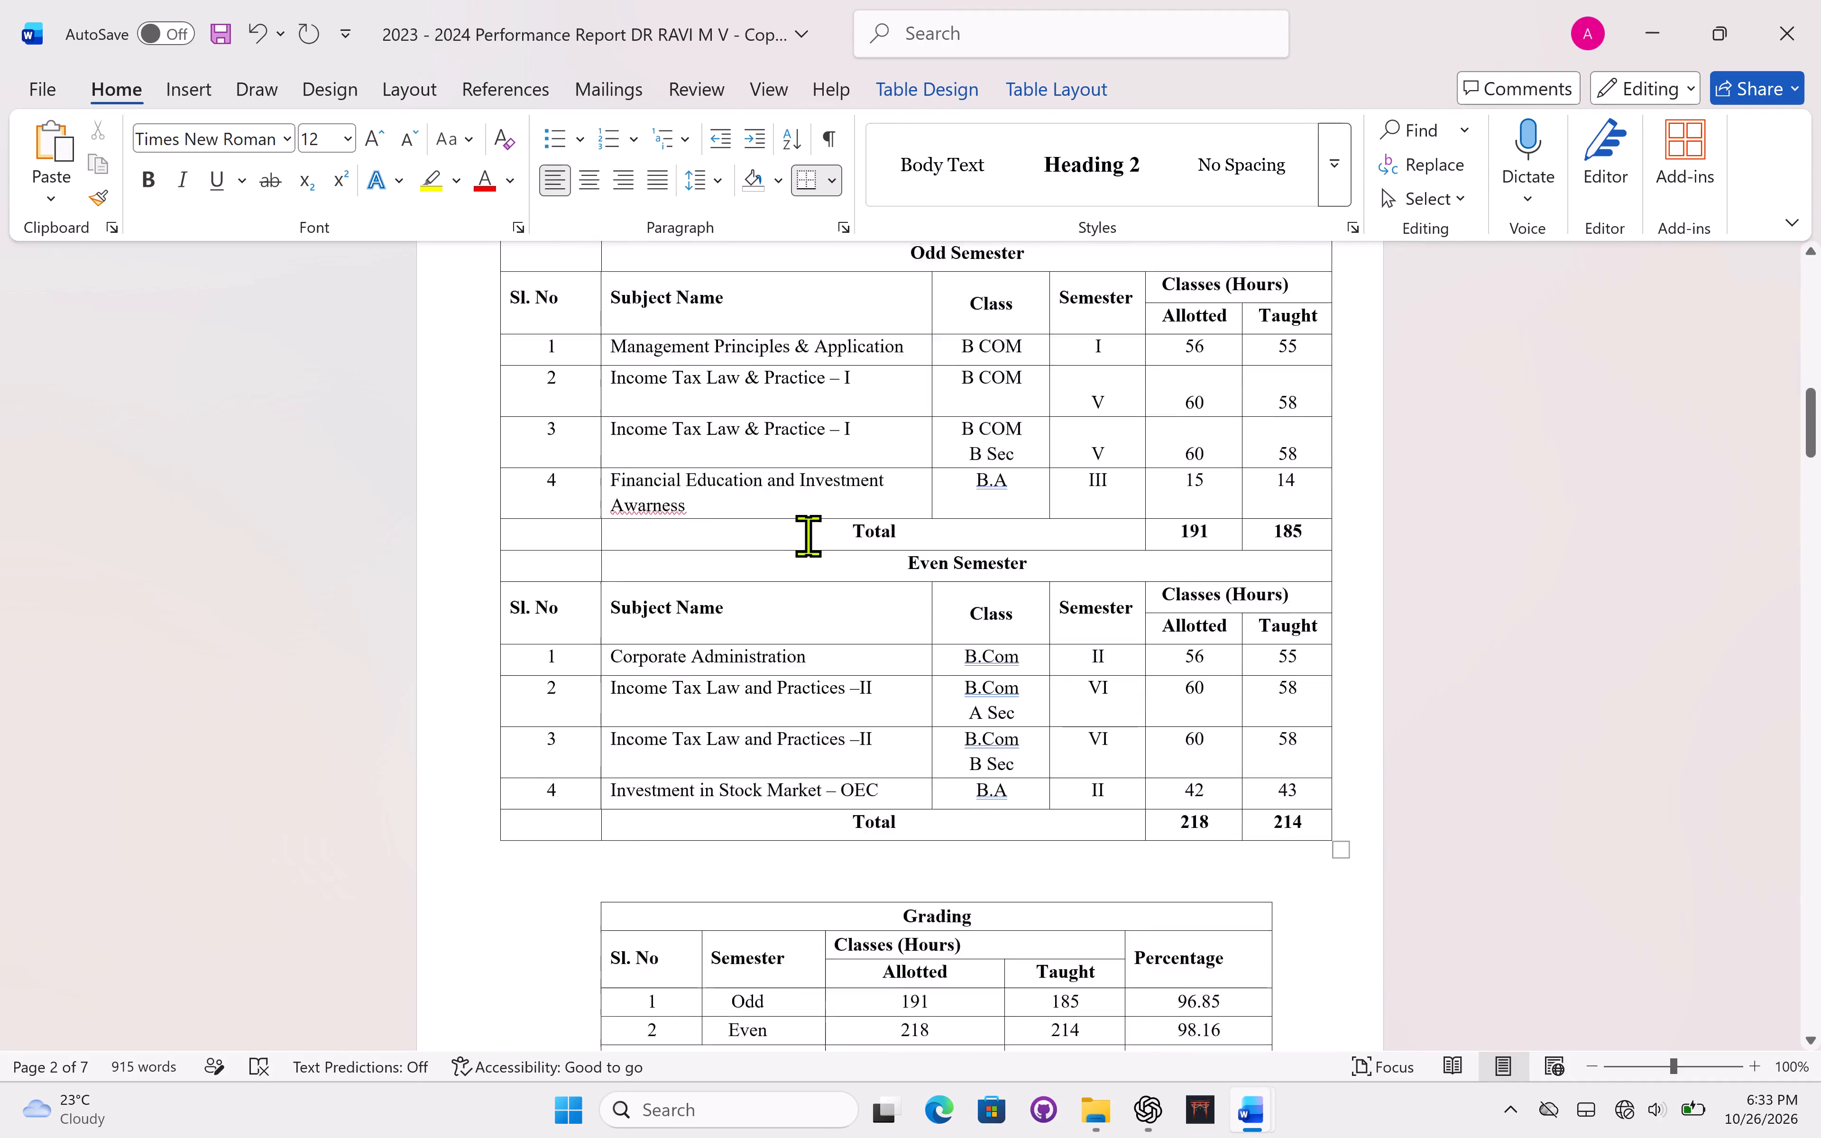
{"action": "key", "text": "Up"}
{"action": "key", "text": "Up"}
{"action": "key", "text": "Up"}
{"action": "key", "text": "Up"}
{"action": "key", "text": "Up"}
{"action": "key", "text": "Up"}
{"action": "key", "text": "Up"}
{"action": "key", "text": "Up"}
{"action": "key", "text": "Up"}
{"action": "key", "text": "Up"}
{"action": "key", "text": "Up"}
{"action": "key", "text": "Up"}
{"action": "key", "text": "Up"}
{"action": "key", "text": "Up"}
{"action": "key", "text": "Up"}
{"action": "key", "text": "Up"}
{"action": "key", "text": "Up"}
{"action": "key", "text": "Up"}
{"action": "key", "text": "Up"}
{"action": "key", "text": "Up"}
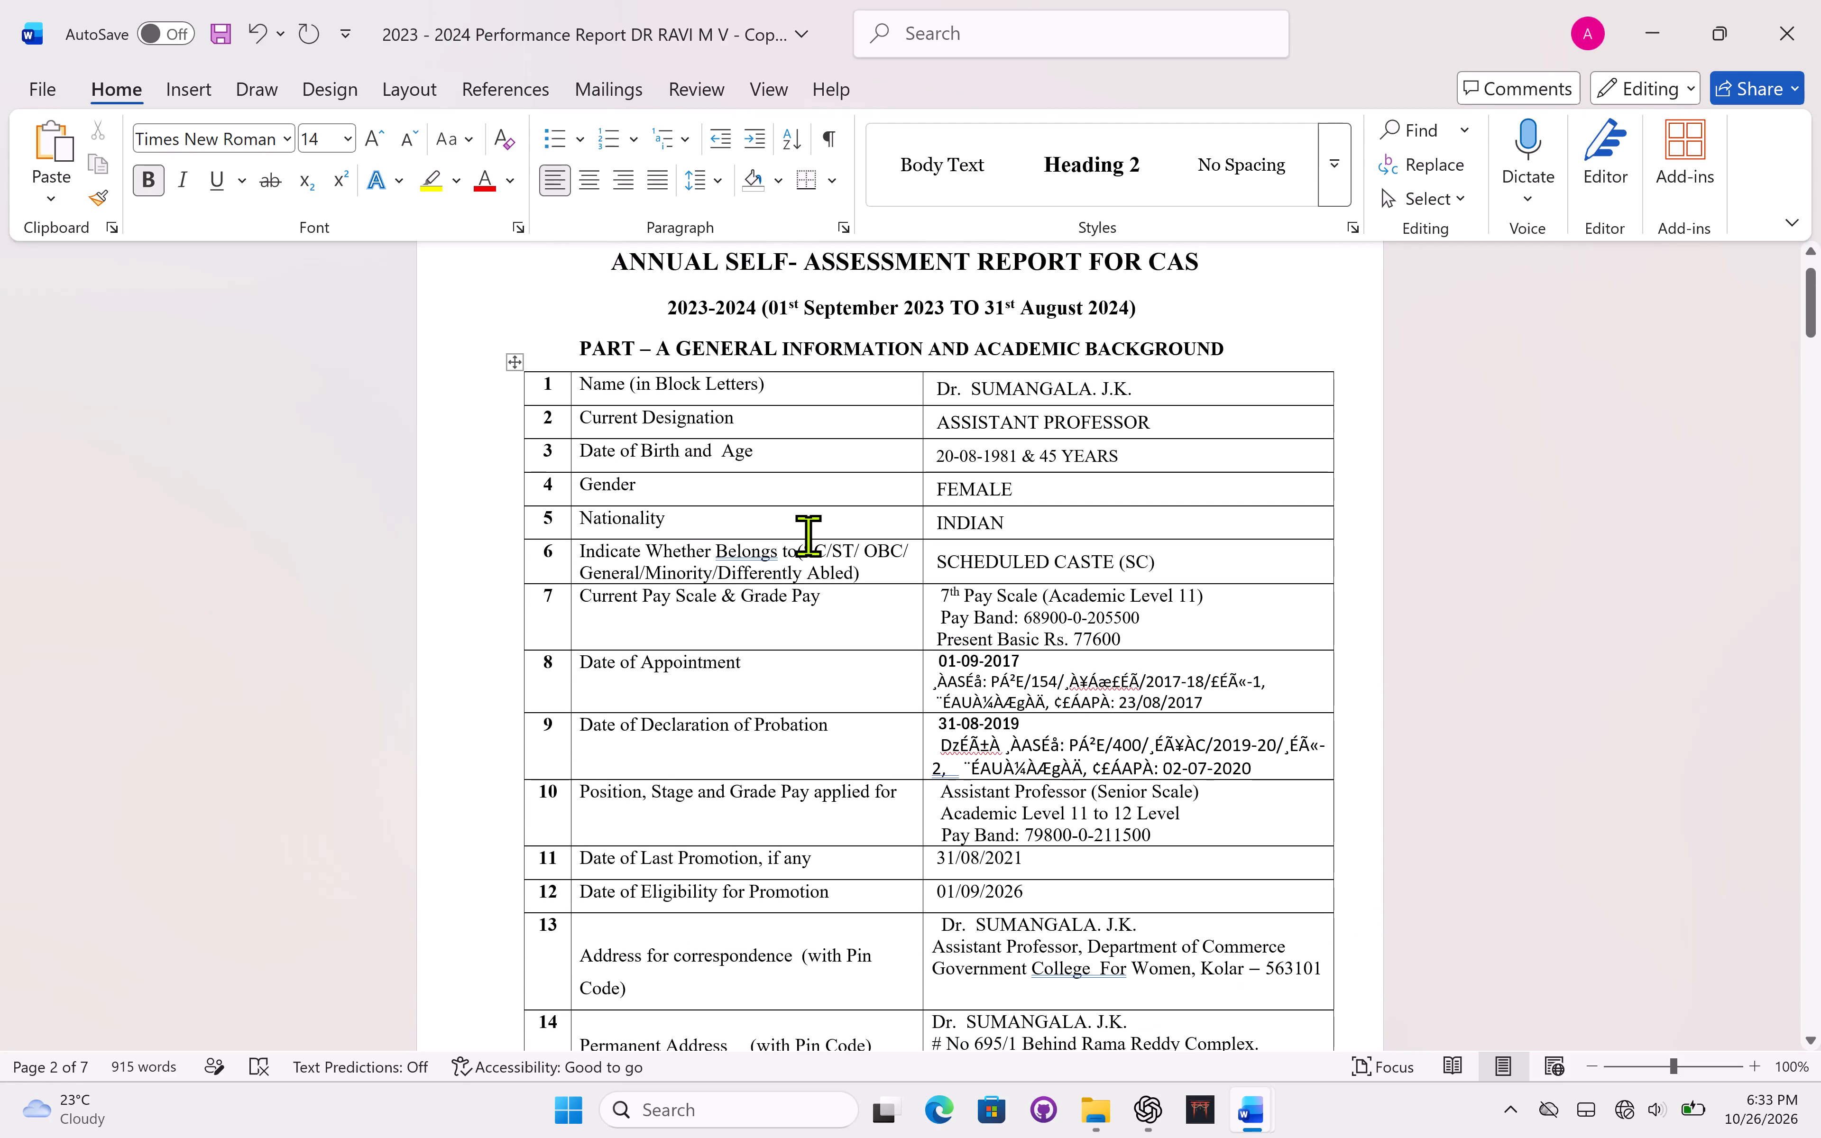
{"action": "key", "text": "Down"}
{"action": "key", "text": "Down"}
{"action": "key", "text": "Down"}
{"action": "key", "text": "Down"}
{"action": "key", "text": "Down"}
{"action": "key", "text": "Down"}
{"action": "key", "text": "Down"}
{"action": "key", "text": "Down"}
{"action": "key", "text": "Down"}
{"action": "key", "text": "Down"}
{"action": "key", "text": "Down"}
{"action": "key", "text": "Down"}
{"action": "key", "text": "Down"}
{"action": "key", "text": "Down"}
{"action": "key", "text": "Down"}
{"action": "key", "text": "Down"}
{"action": "key", "text": "Down"}
{"action": "key", "text": "Down"}
{"action": "key", "text": "Down"}
{"action": "key", "text": "Down"}
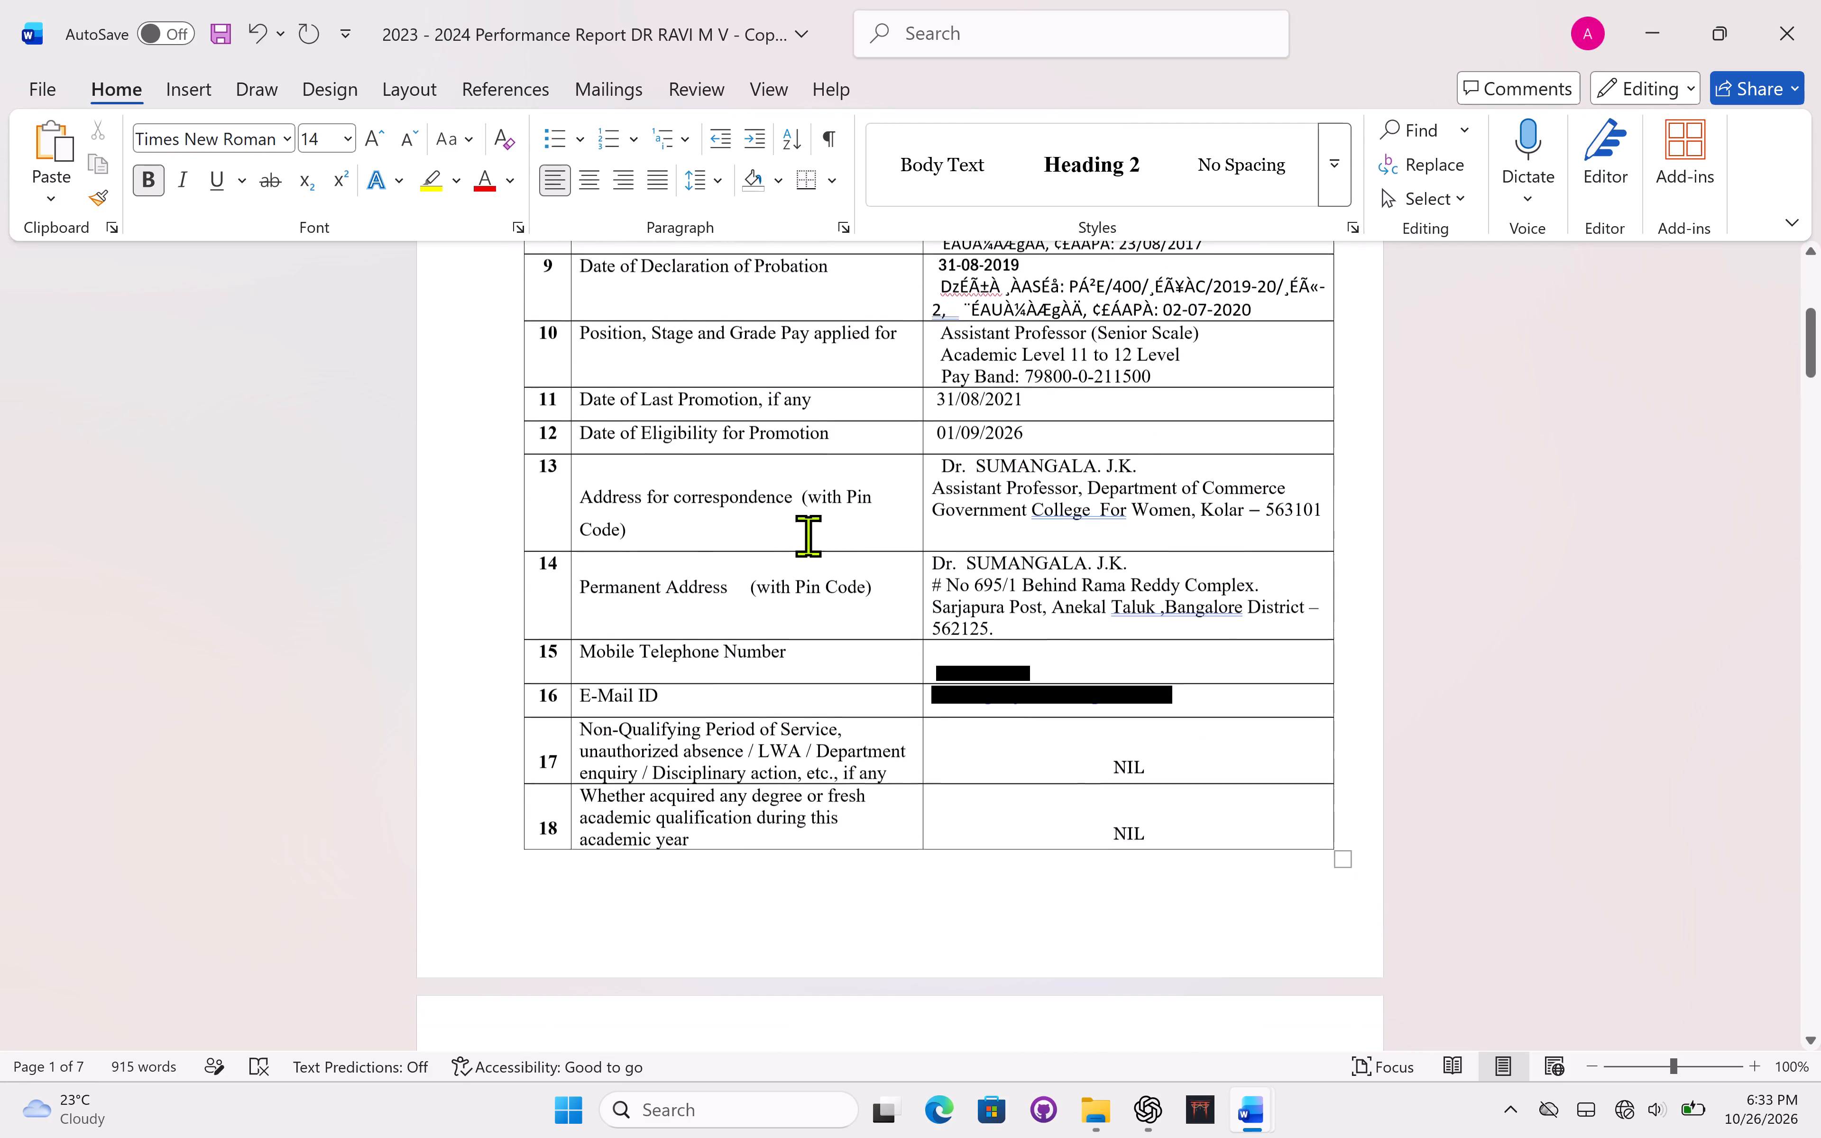
Return to Activity 1: Teaching in Part B and examine the Class entries in the Odd and Even Semester tables.
{"action": "key", "text": "Down"}
{"action": "key", "text": "Down"}
{"action": "key", "text": "Down"}
{"action": "key", "text": "Down"}
{"action": "key", "text": "Down"}
{"action": "key", "text": "Down"}
{"action": "key", "text": "Down"}
{"action": "key", "text": "Down"}
{"action": "key", "text": "Down"}
{"action": "key", "text": "Down"}
{"action": "key", "text": "Down"}
{"action": "key", "text": "Down"}
{"action": "key", "text": "Down"}
{"action": "key", "text": "Down"}
{"action": "key", "text": "Down"}
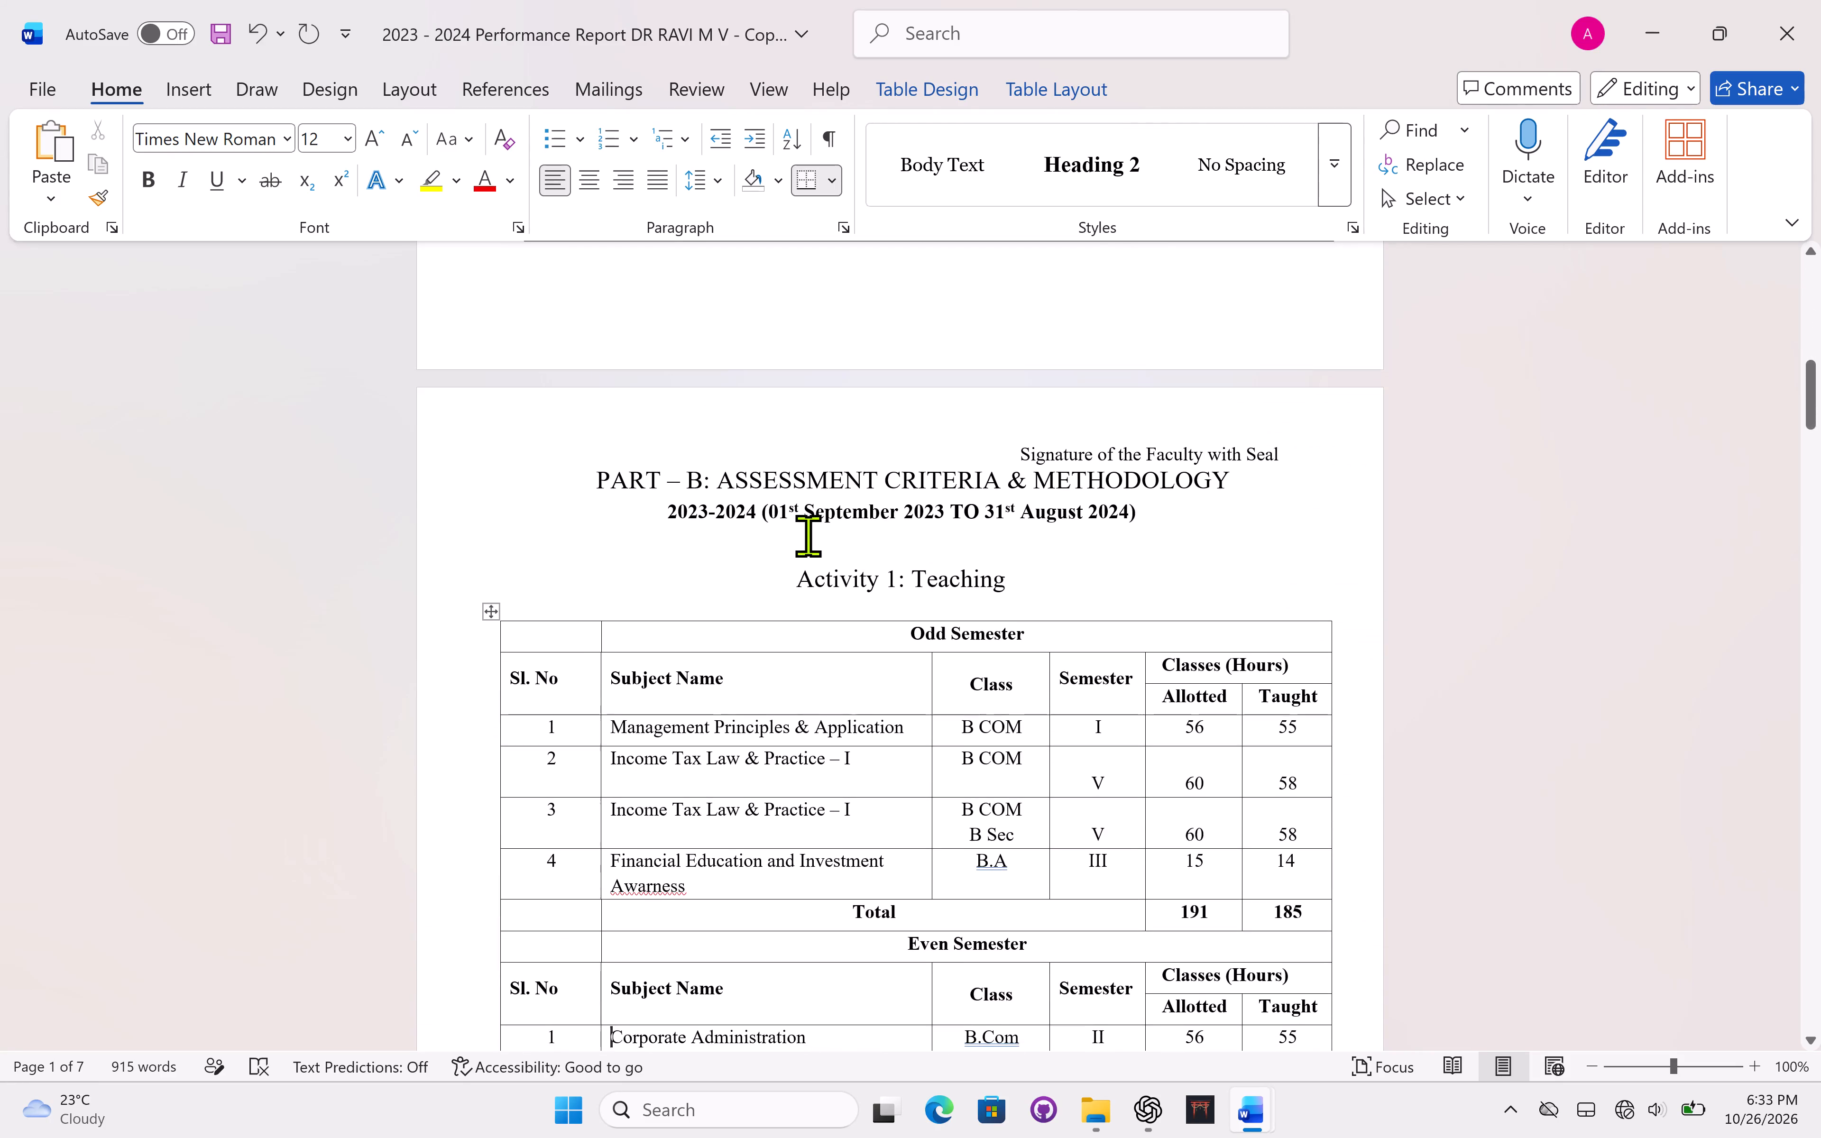
{"action": "key", "text": "Down"}
{"action": "key", "text": "Down"}
{"action": "key", "text": "Down"}
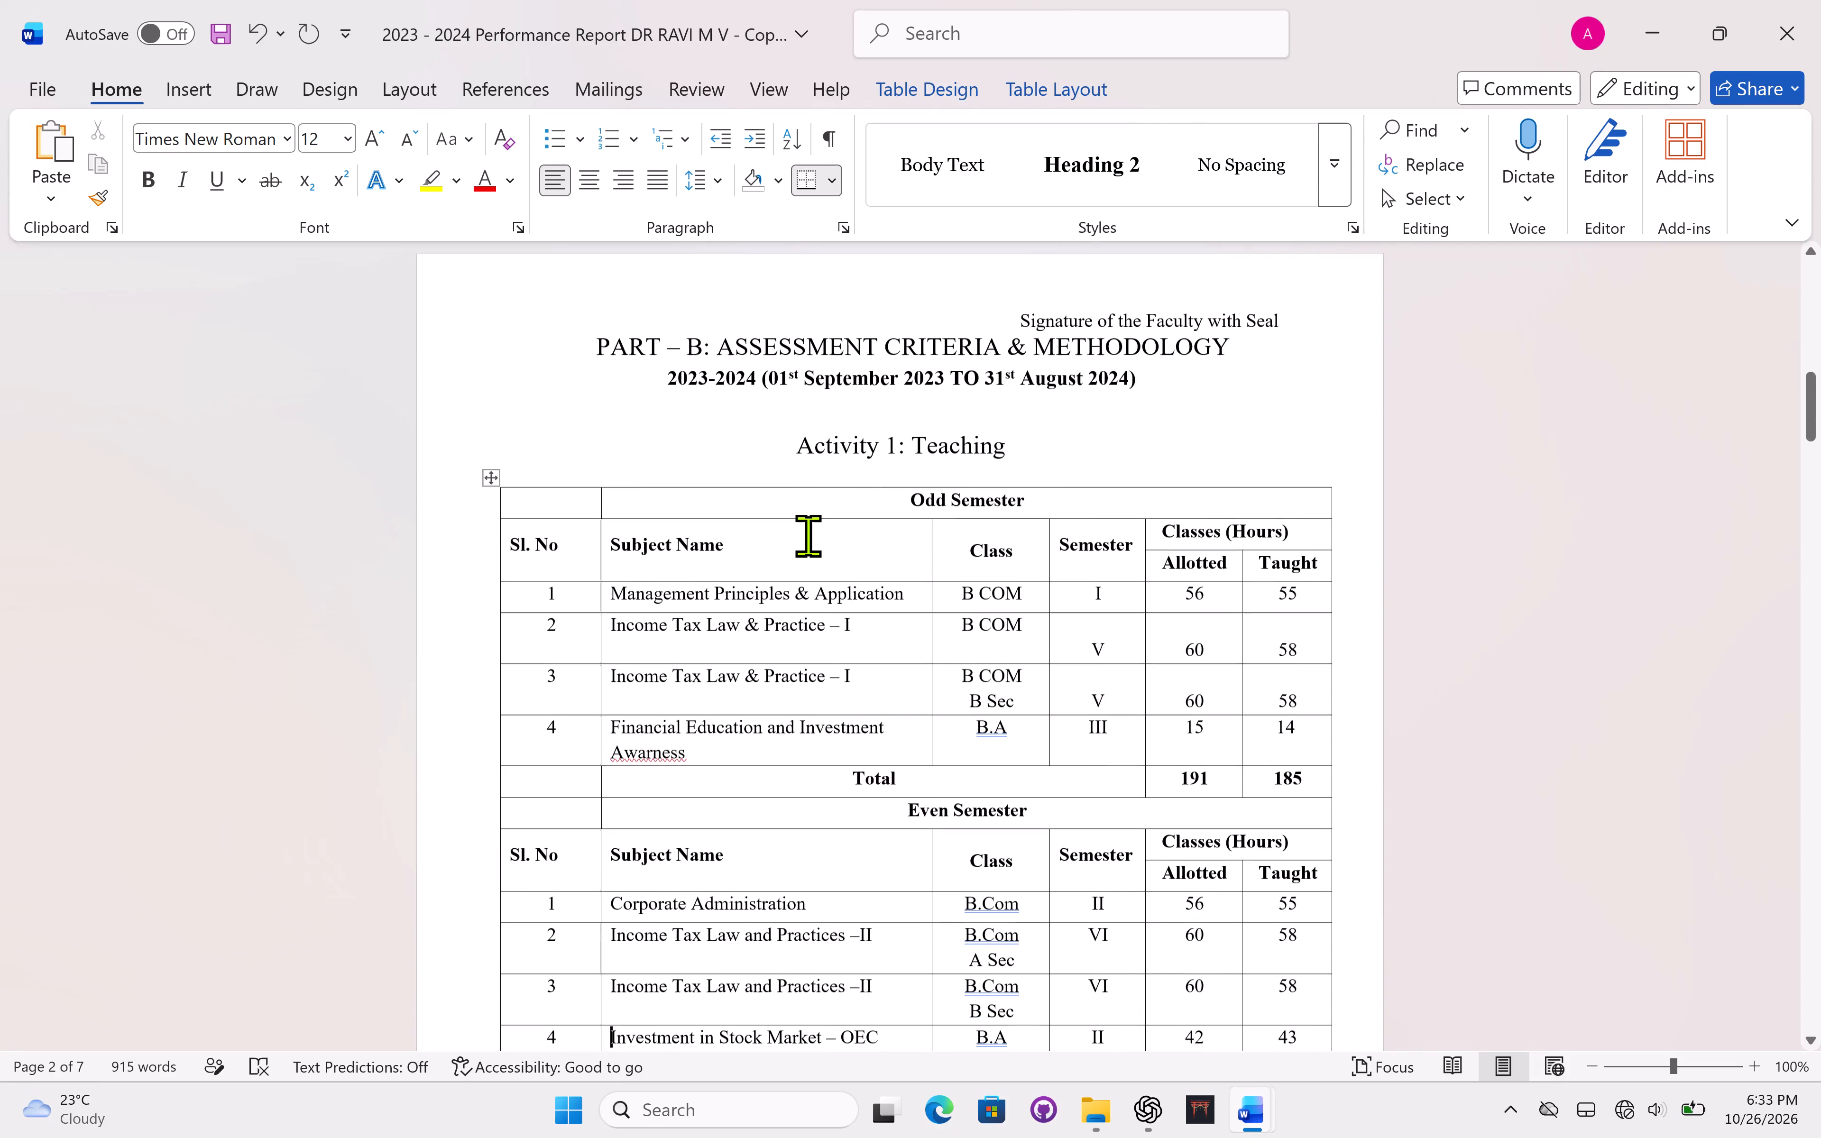
{"action": "key", "text": "Down"}
{"action": "key", "text": "Down"}
{"action": "key", "text": "Down"}
{"action": "key", "text": "Down"}
{"action": "key", "text": "Down"}
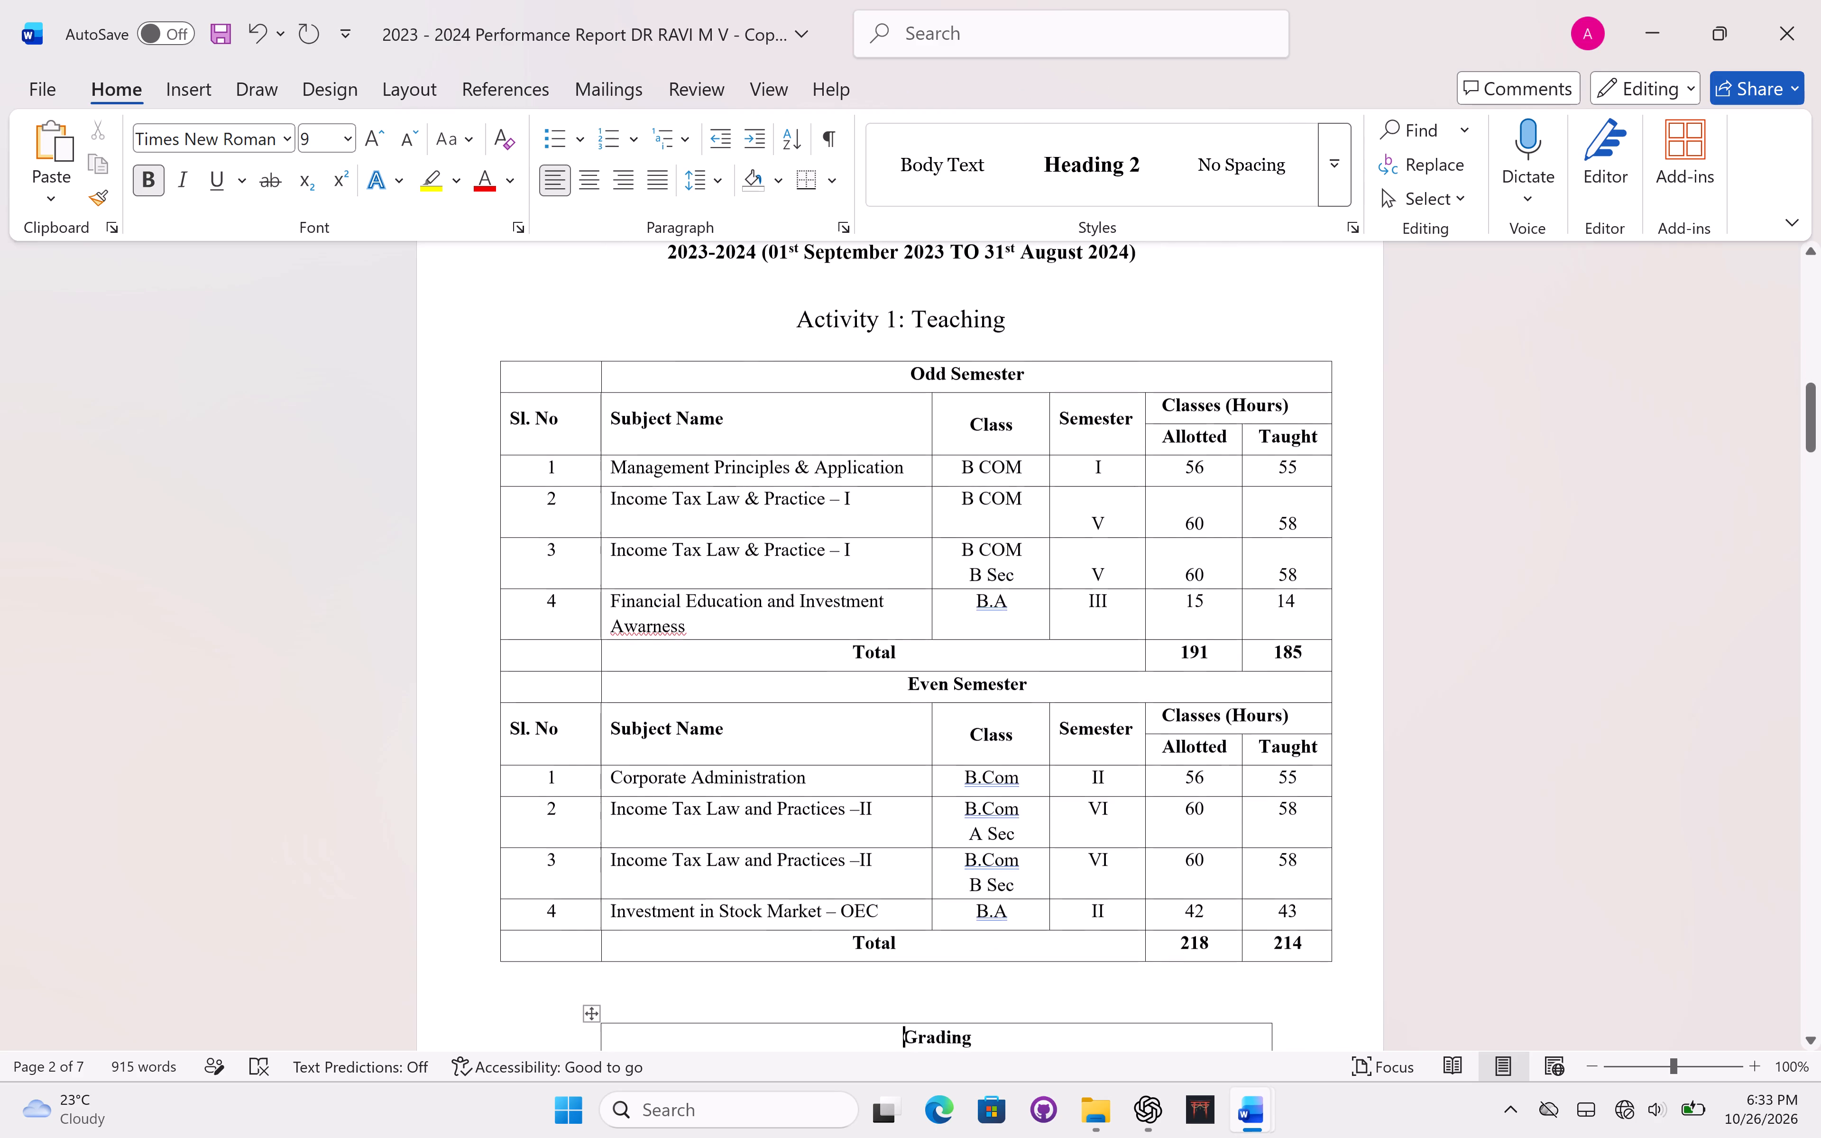
{"action": "key", "text": "Down"}
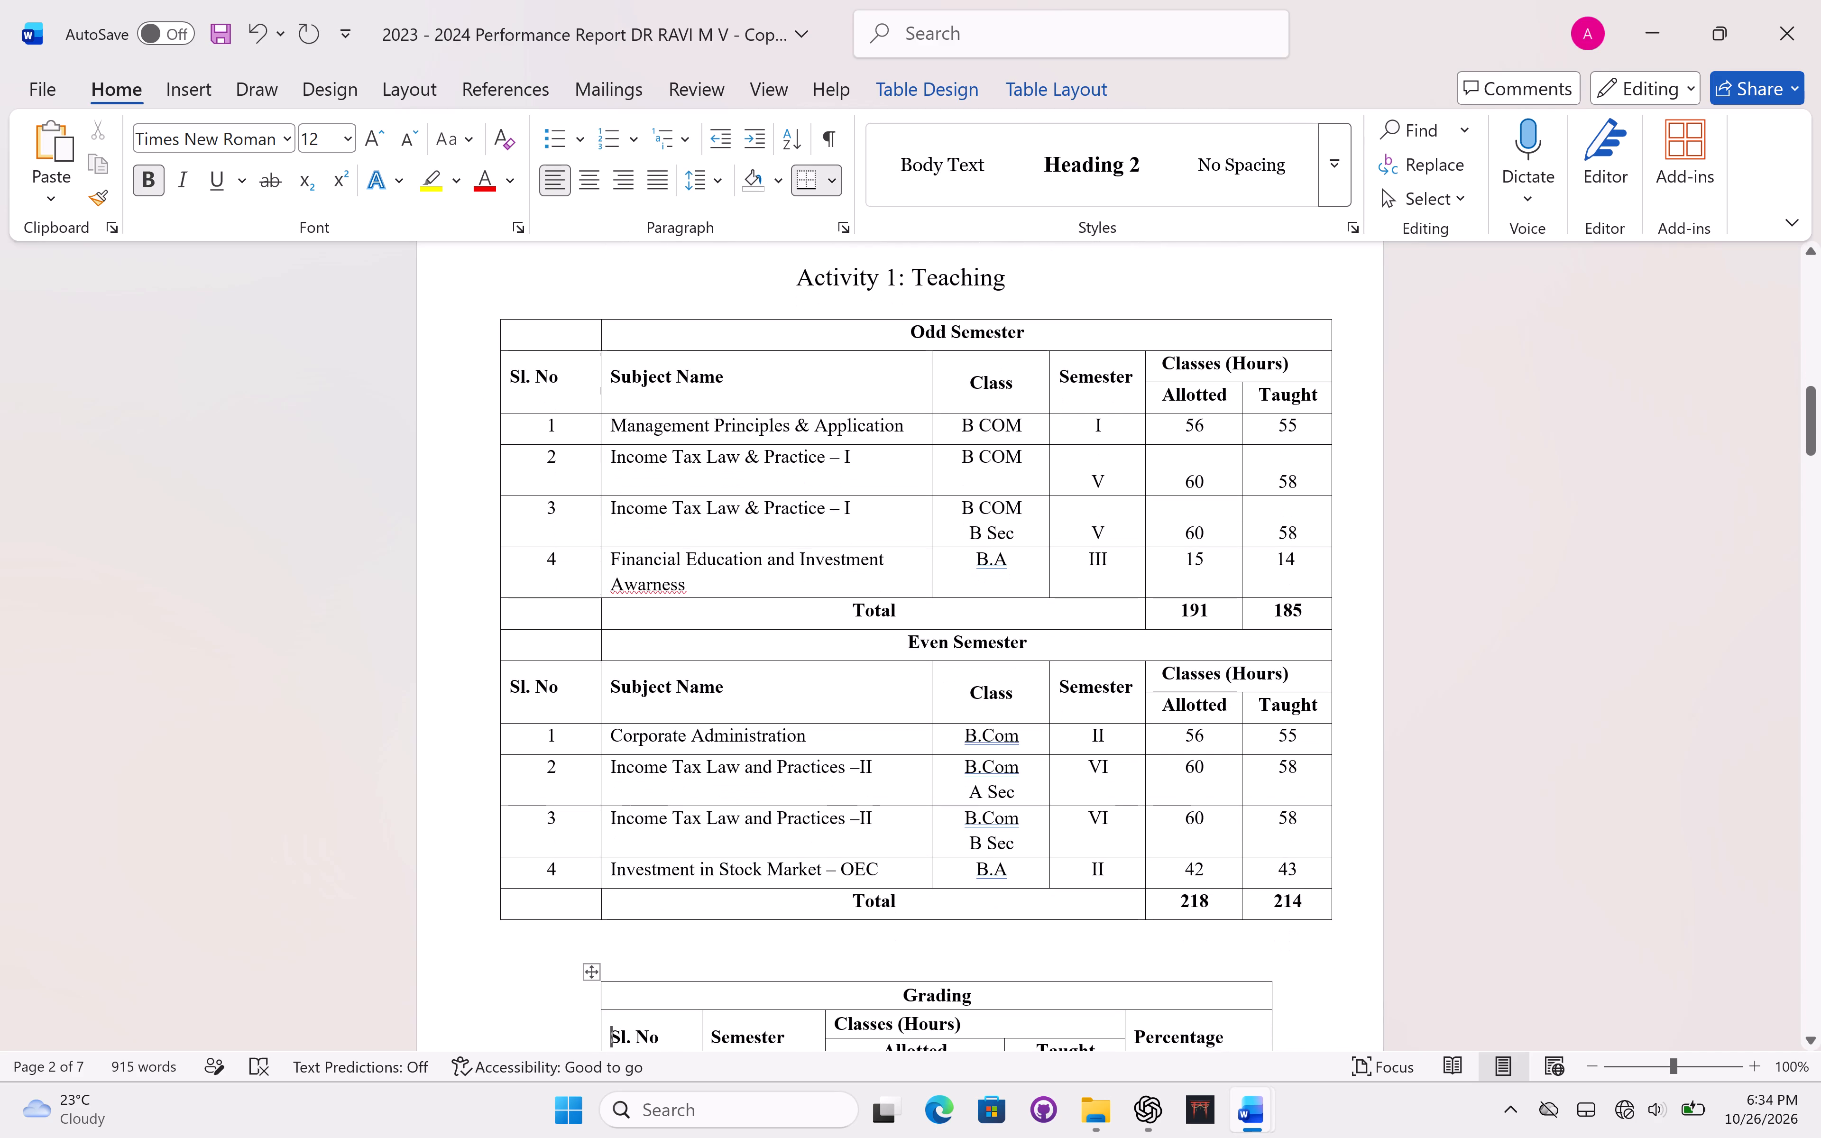
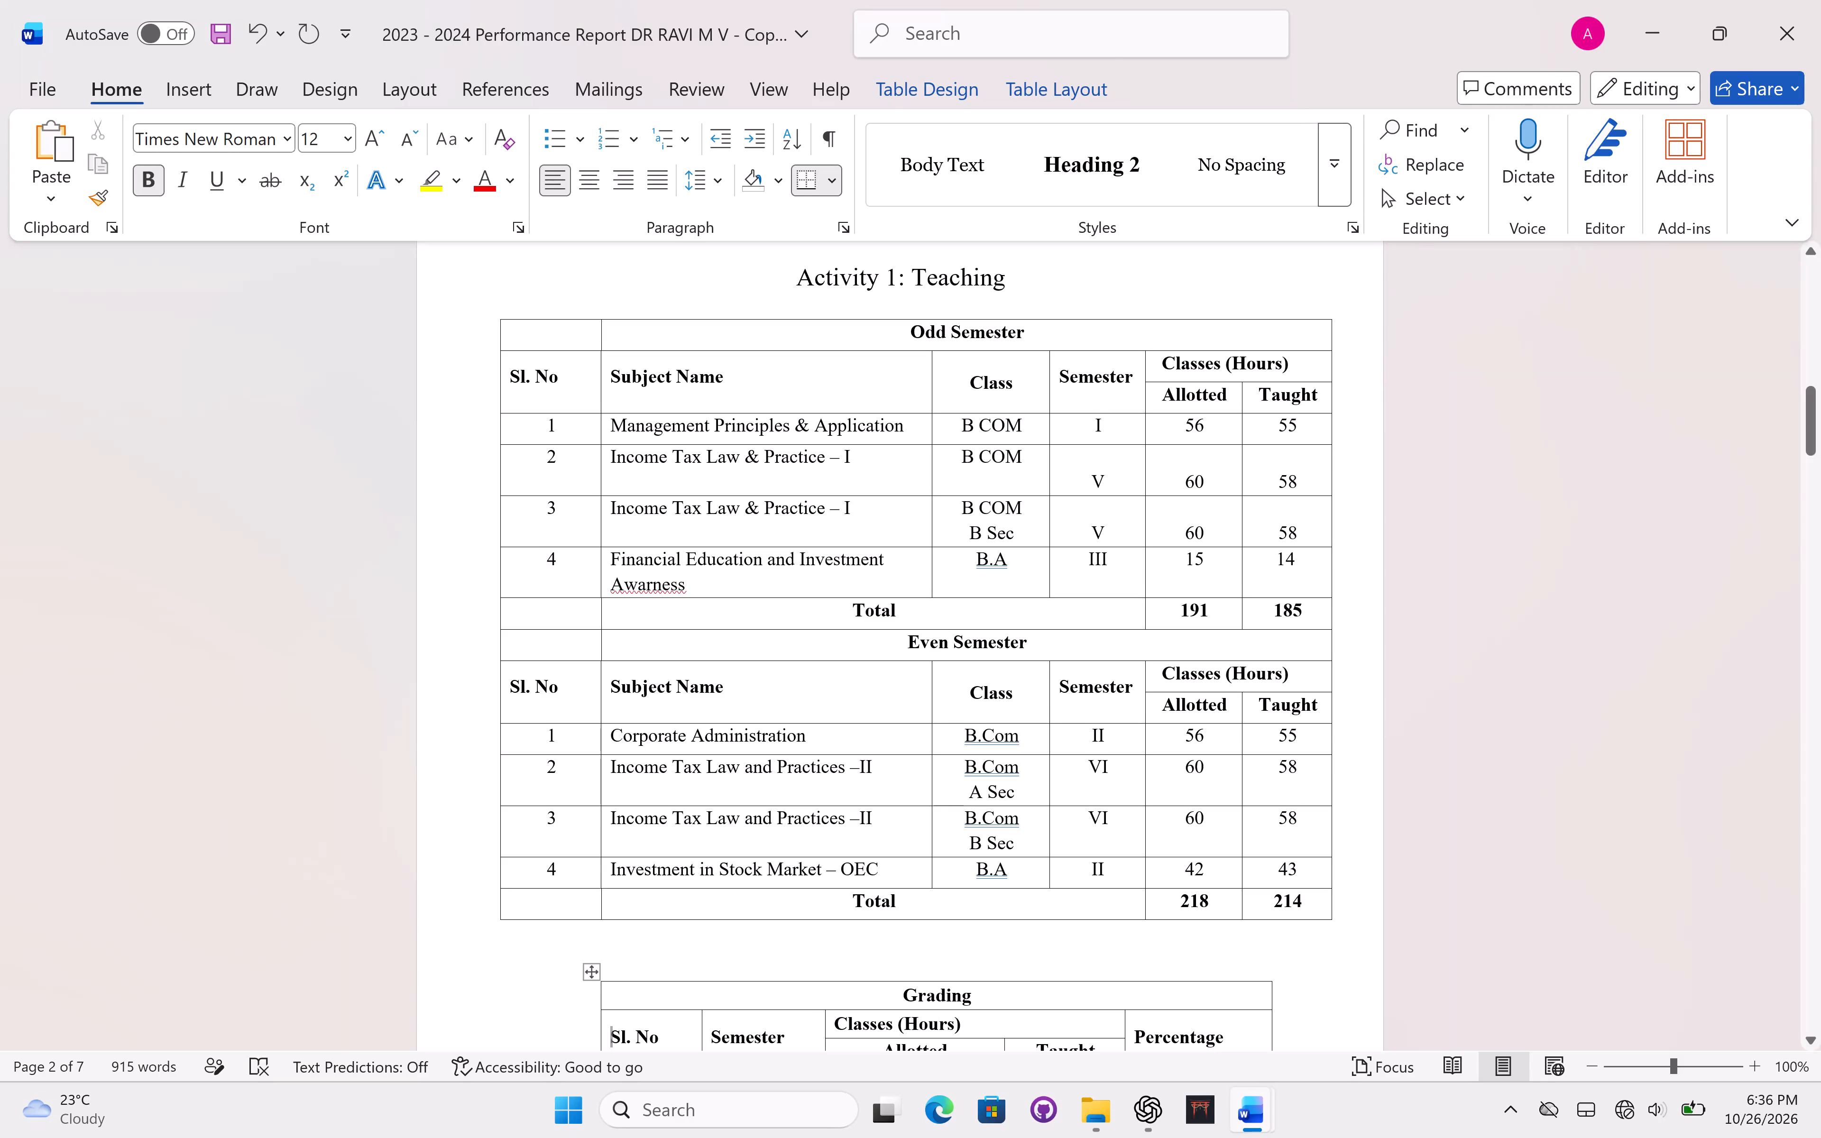
Change the B COM class entry of the third Odd Semester subject to M COM.
{"action": "left_click", "coordinate": [978, 511]}
{"action": "key", "text": "BackSpace"}
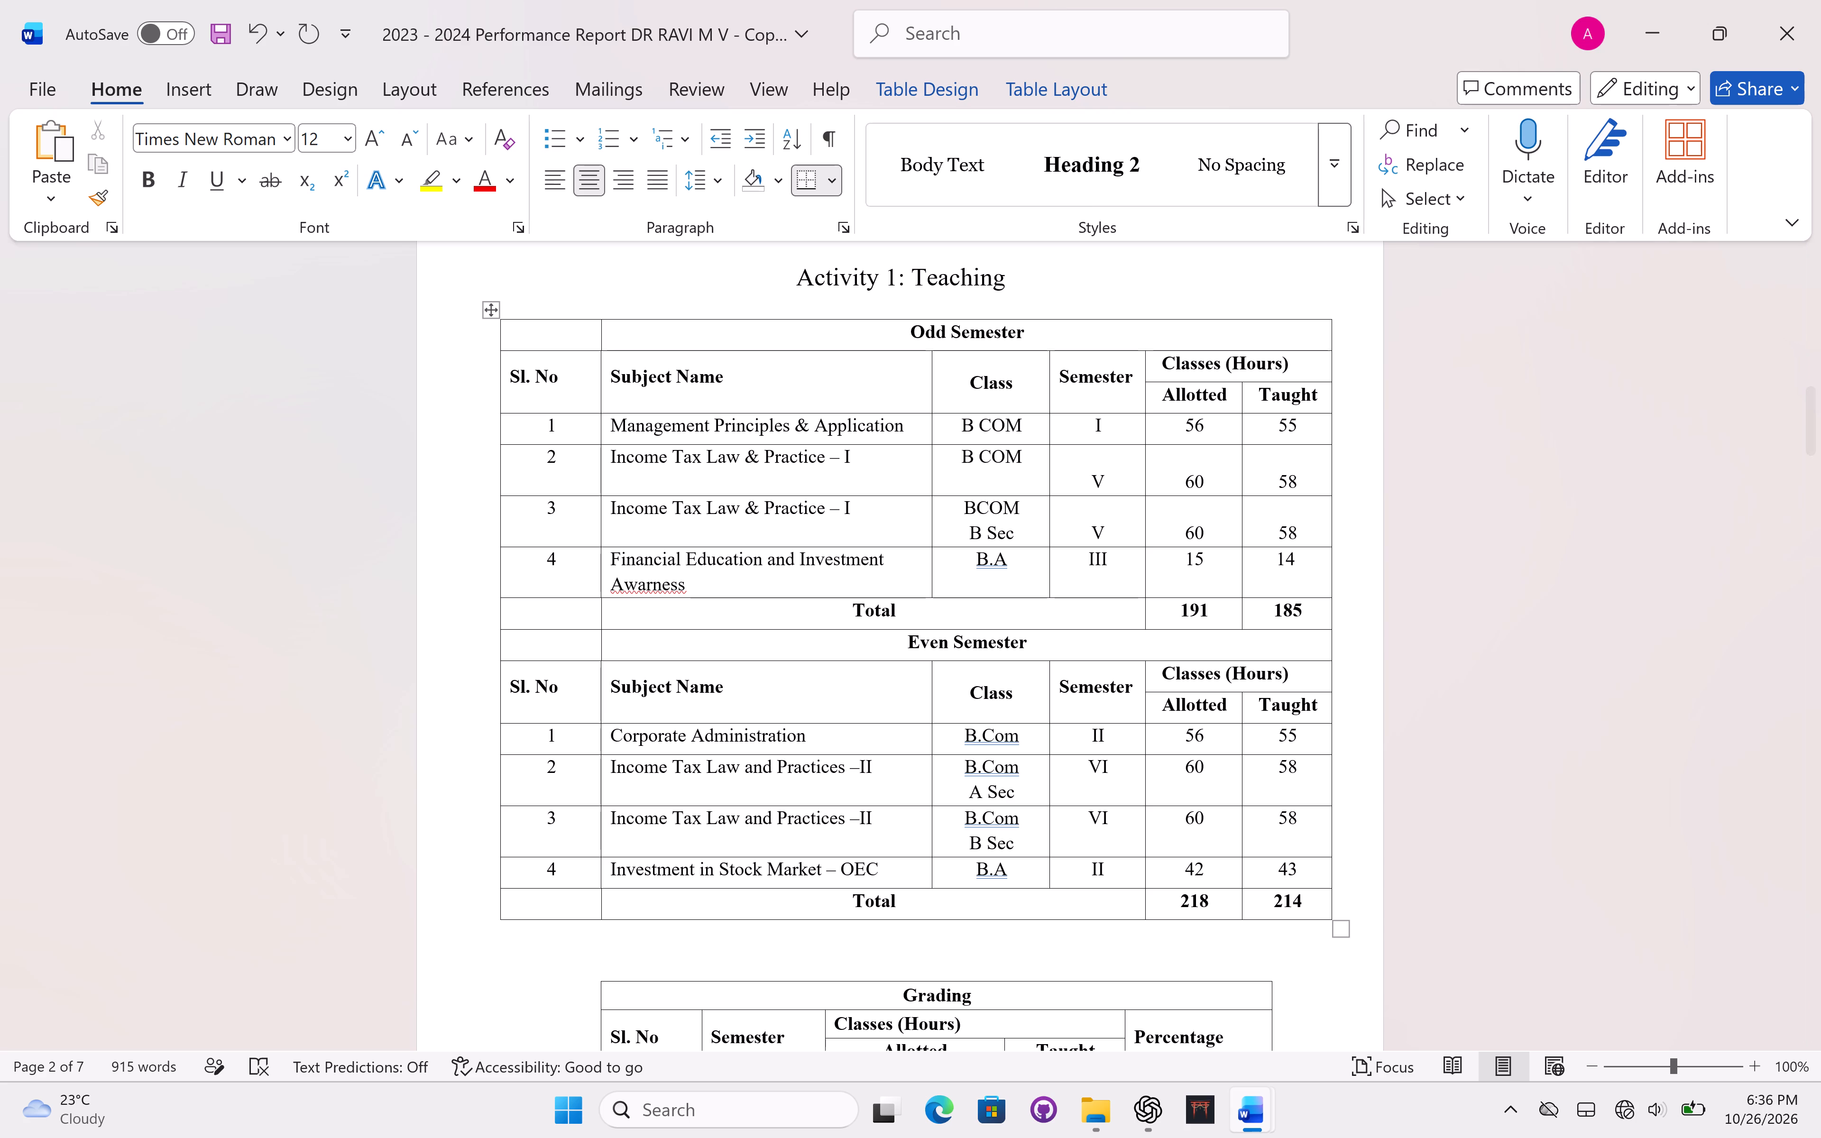
{"action": "key", "text": "m"}
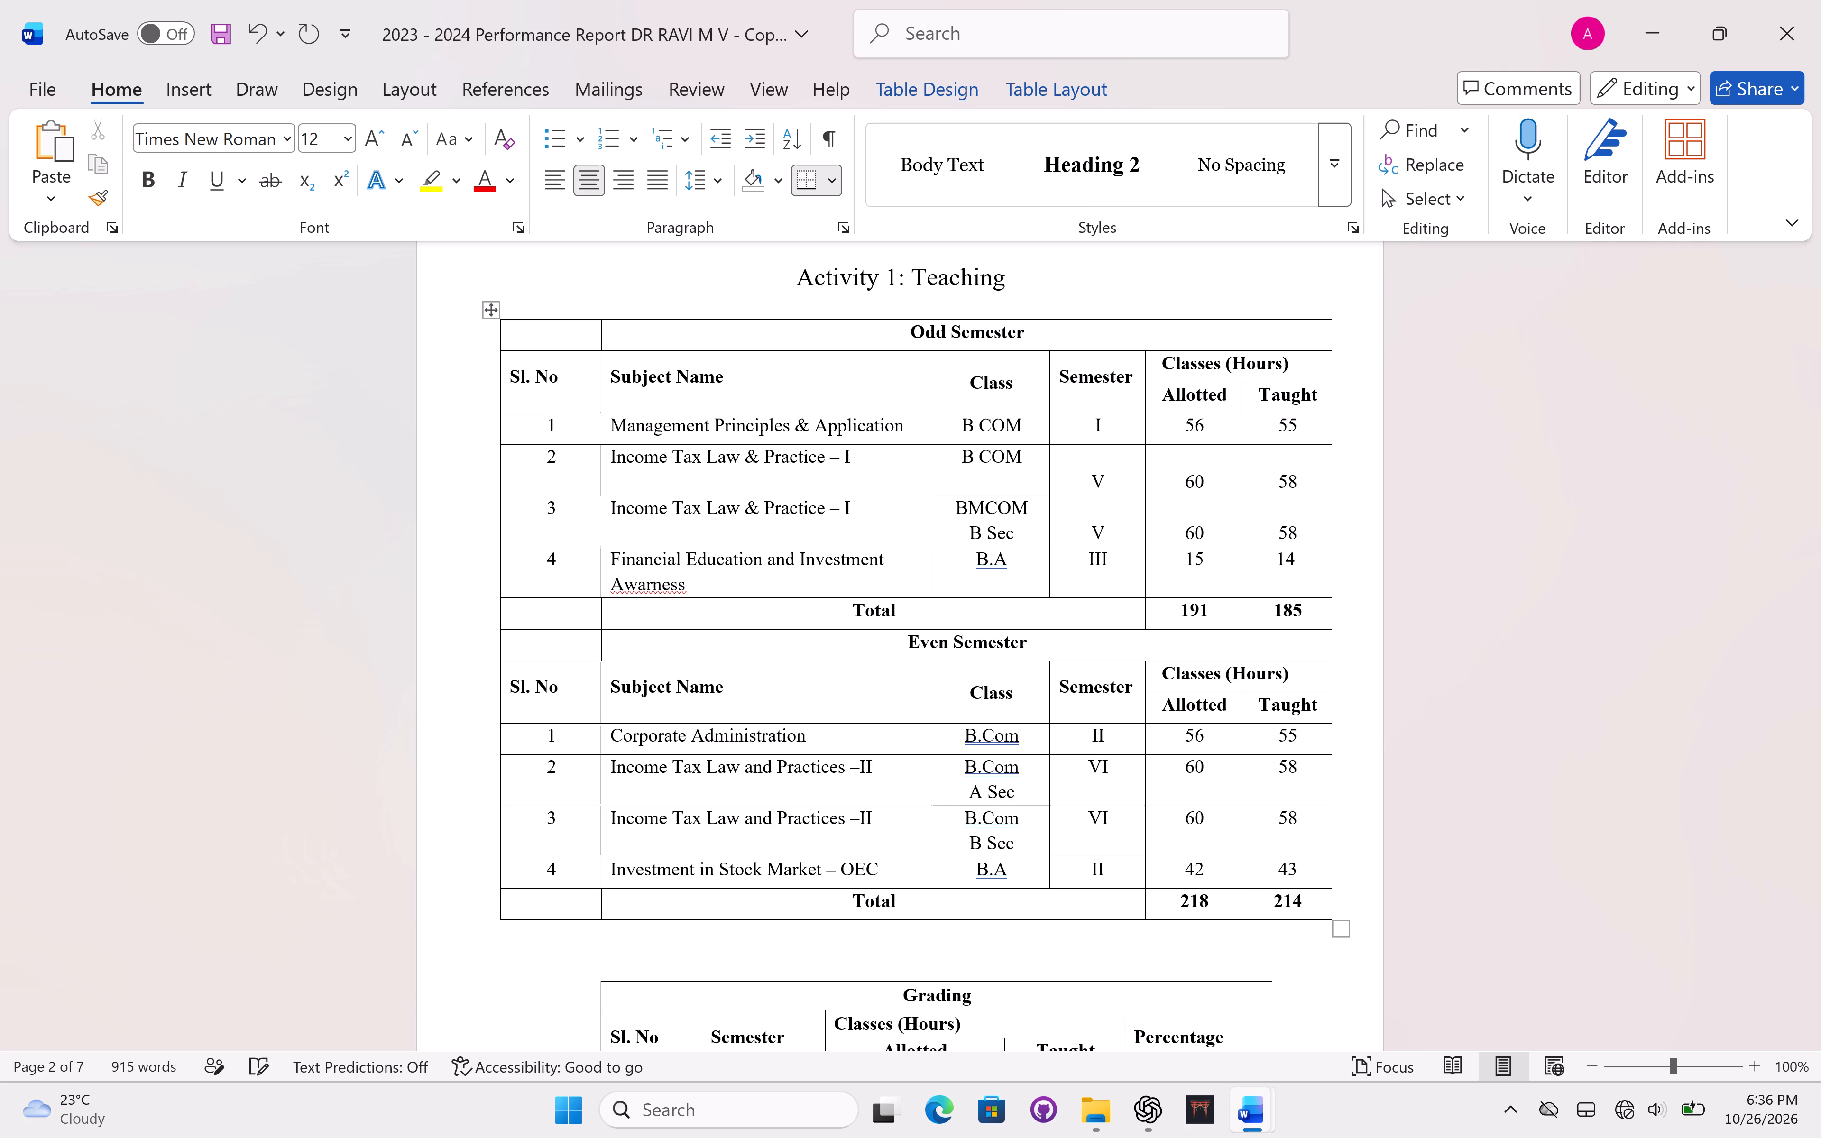
{"action": "key", "text": "BackSpace"}
{"action": "key", "text": "BackSpace"}
{"action": "key", "text": "m"}
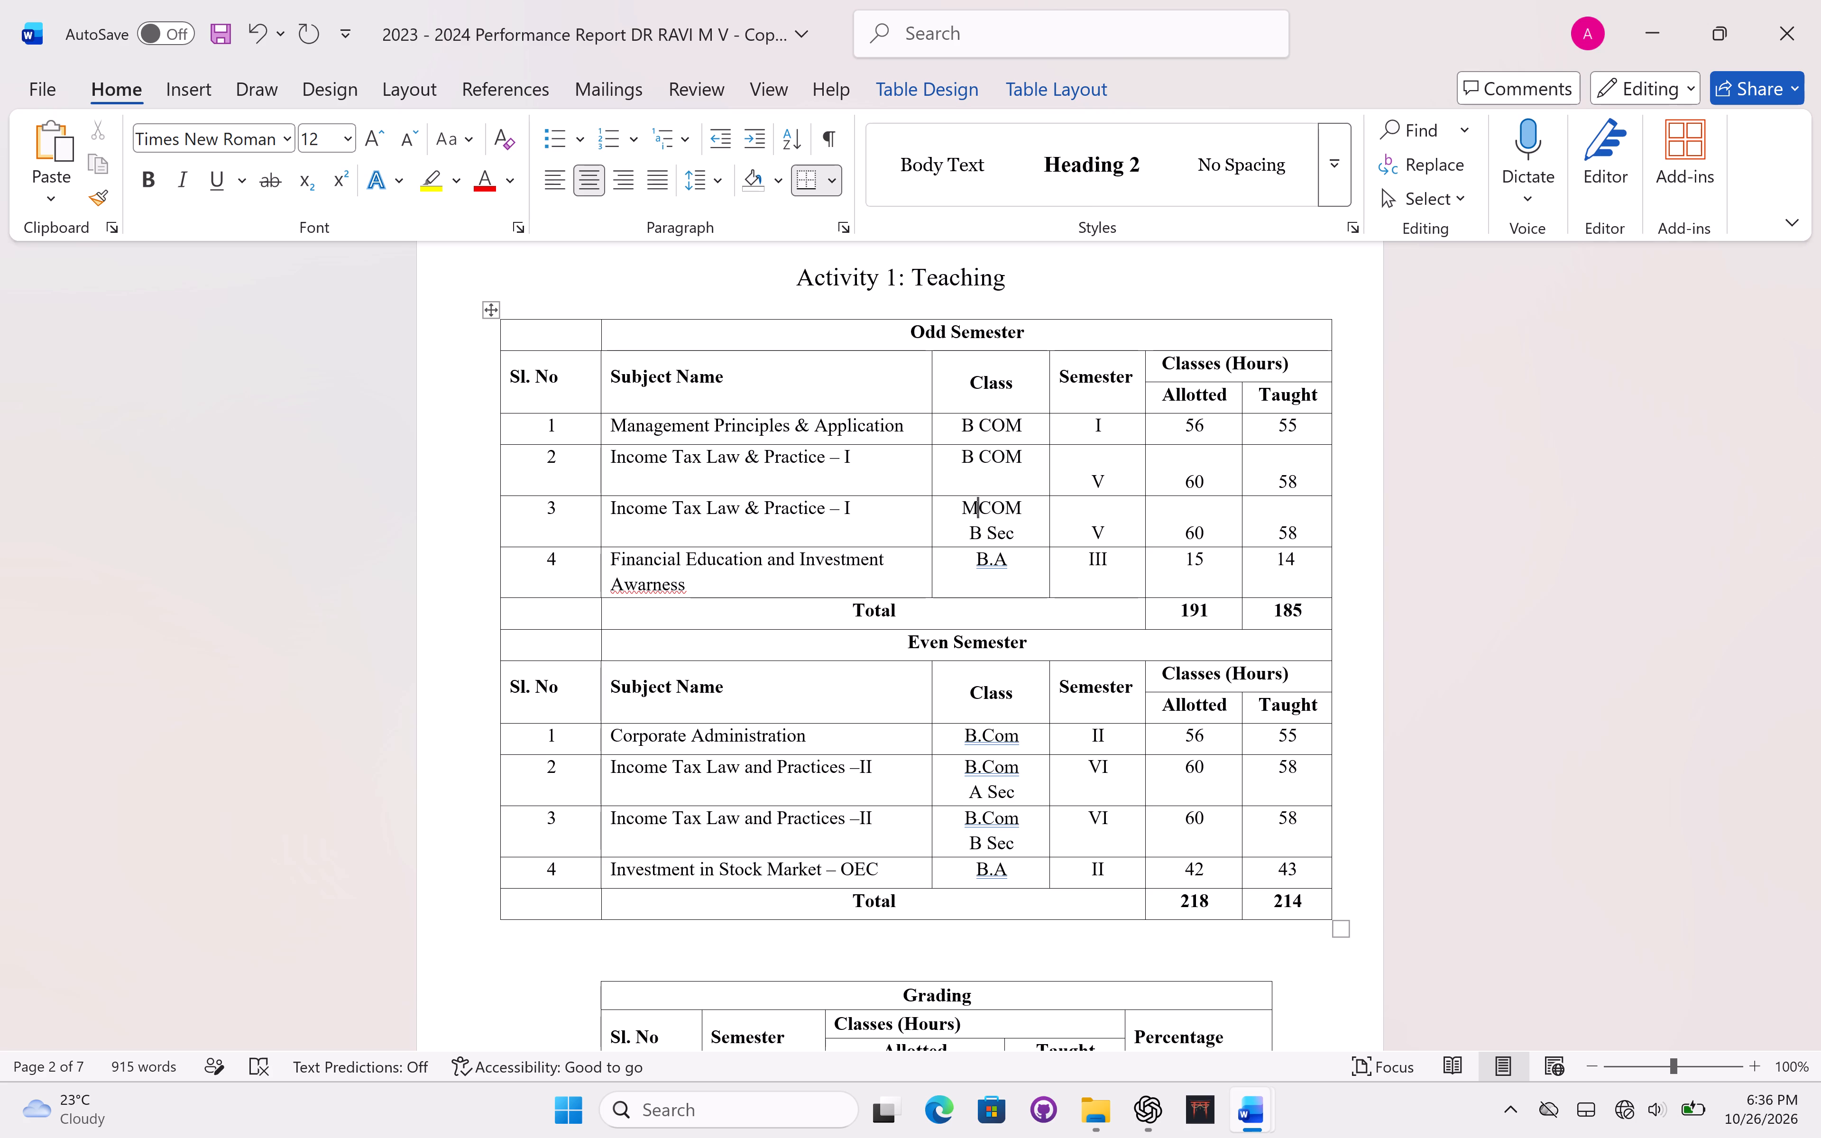
{"action": "key", "text": "space"}
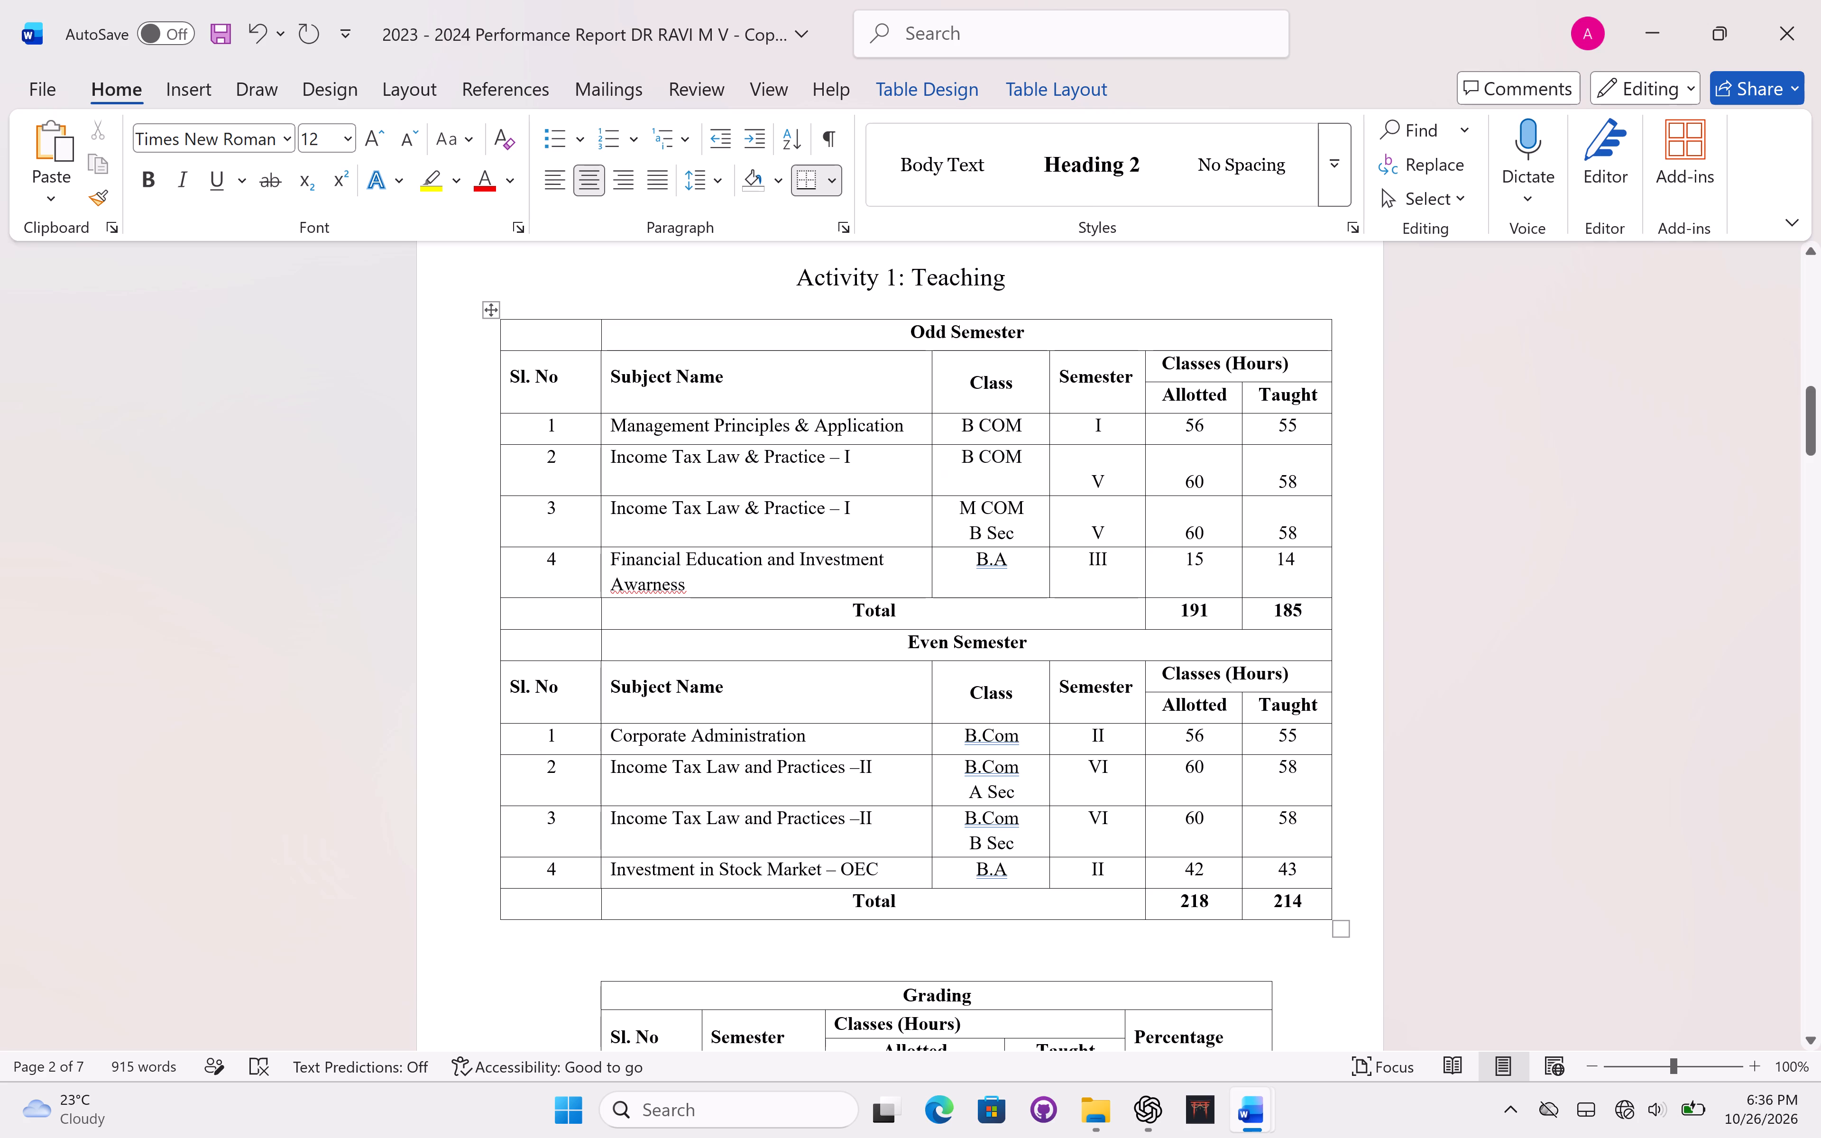
Remove the B Sec label under the class entry of the third Odd Semester subject.
{"action": "left_click", "coordinate": [1017, 529]}
{"action": "key", "text": "BackSpace"}
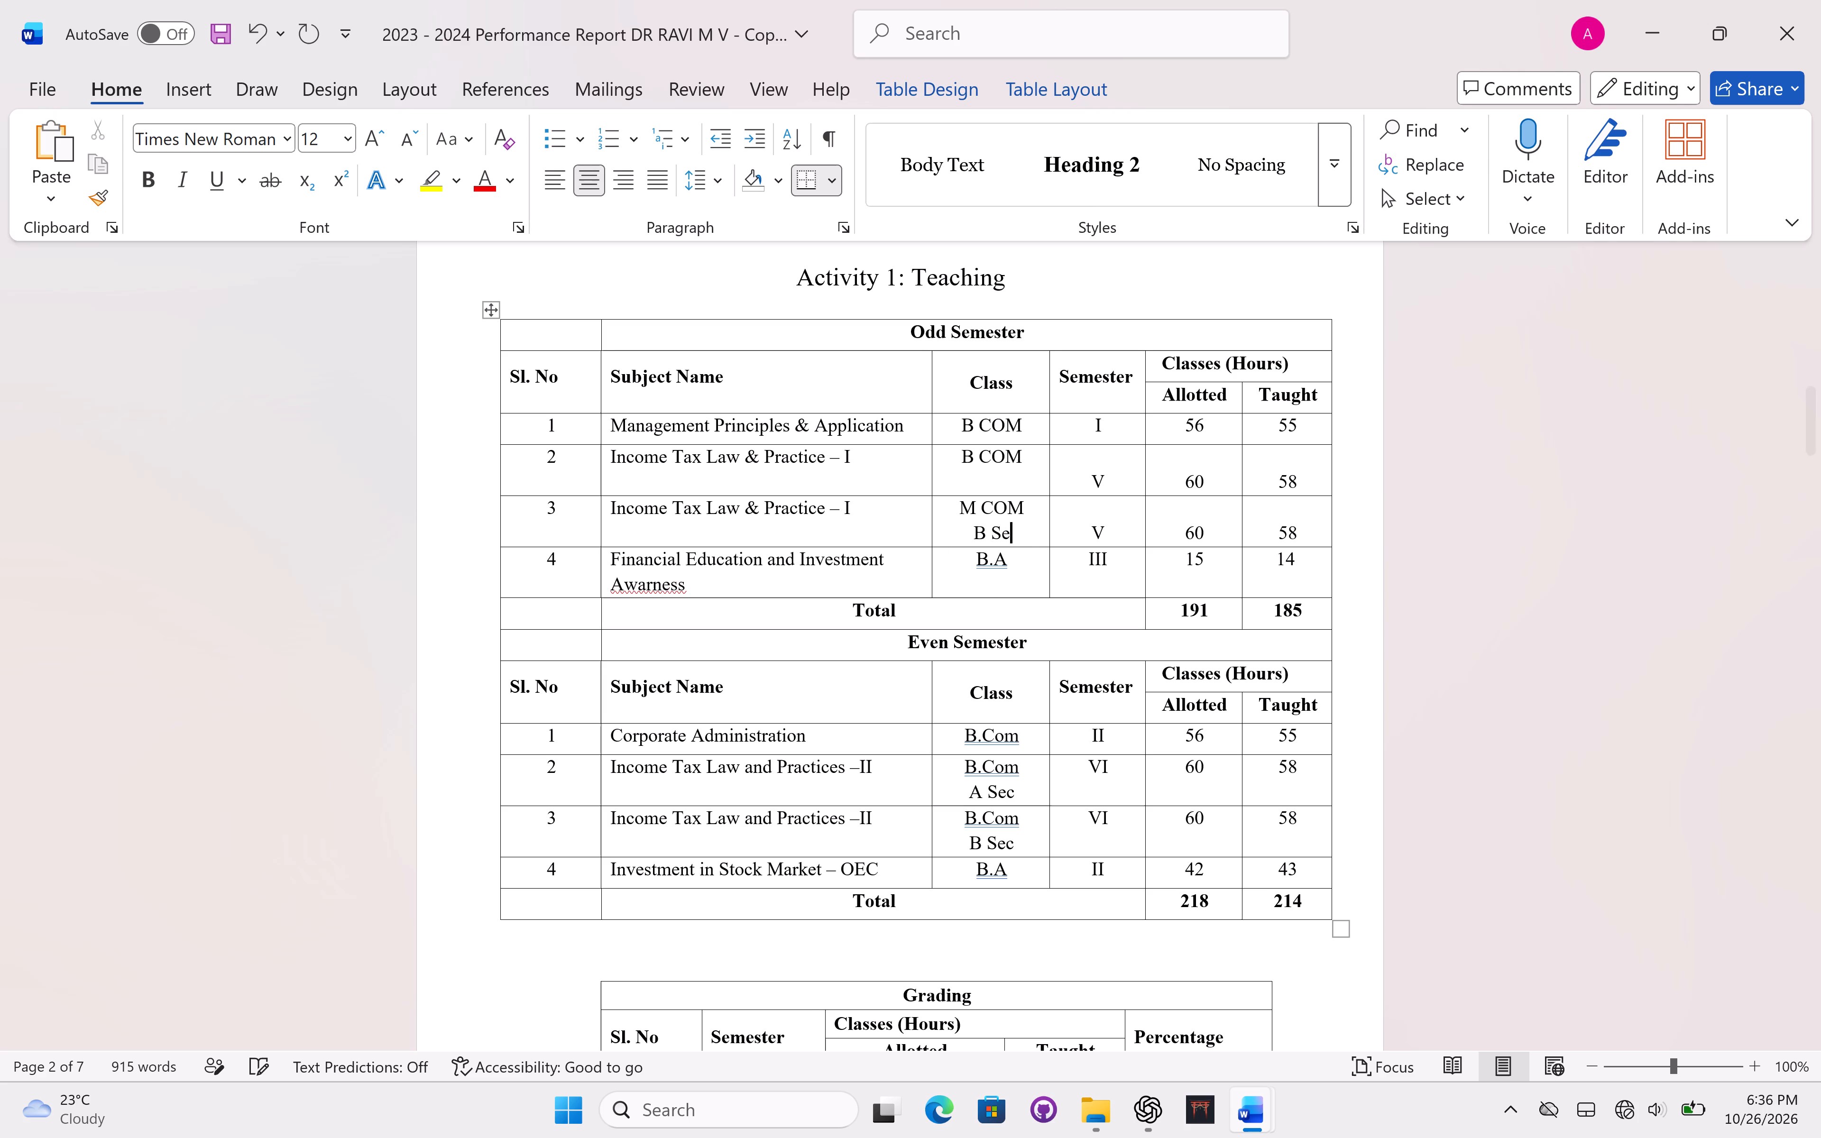
{"action": "key", "text": "BackSpace"}
{"action": "key", "text": "BackSpace"}
{"action": "key", "text": "BackSpace"}
{"action": "key", "text": "BackSpace"}
{"action": "key", "text": "BackSpace"}
{"action": "key", "text": "BackSpace"}
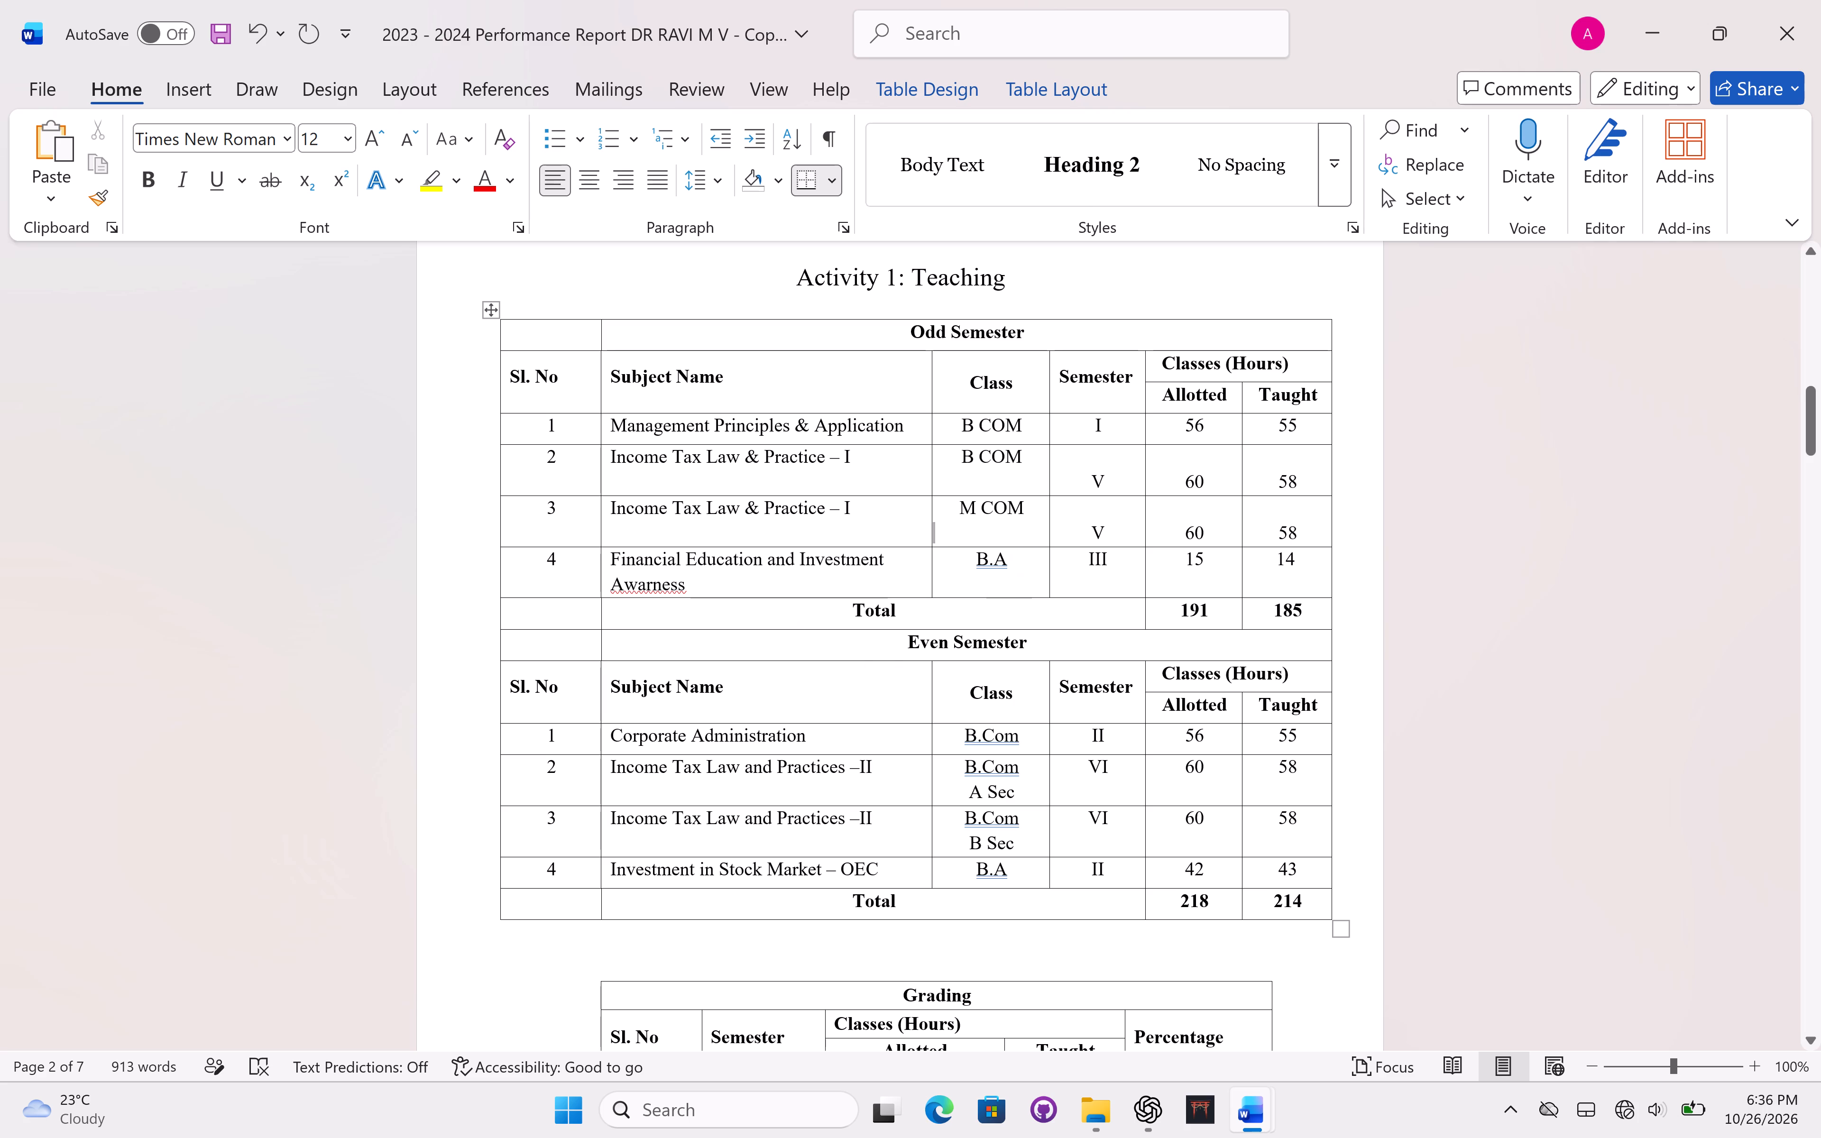
Copy the M COM entry and paste it into the Class cell of Financial Education and Investment Awarness in the Odd Semester table.
{"action": "left_click", "coordinate": [1035, 507]}
{"action": "key", "text": "shift+Left"}
{"action": "key", "text": "shift+Left"}
{"action": "key", "text": "shift+Left"}
{"action": "key", "text": "shift+Left"}
{"action": "key", "text": "shift+Left"}
{"action": "key", "text": "shift+Left"}
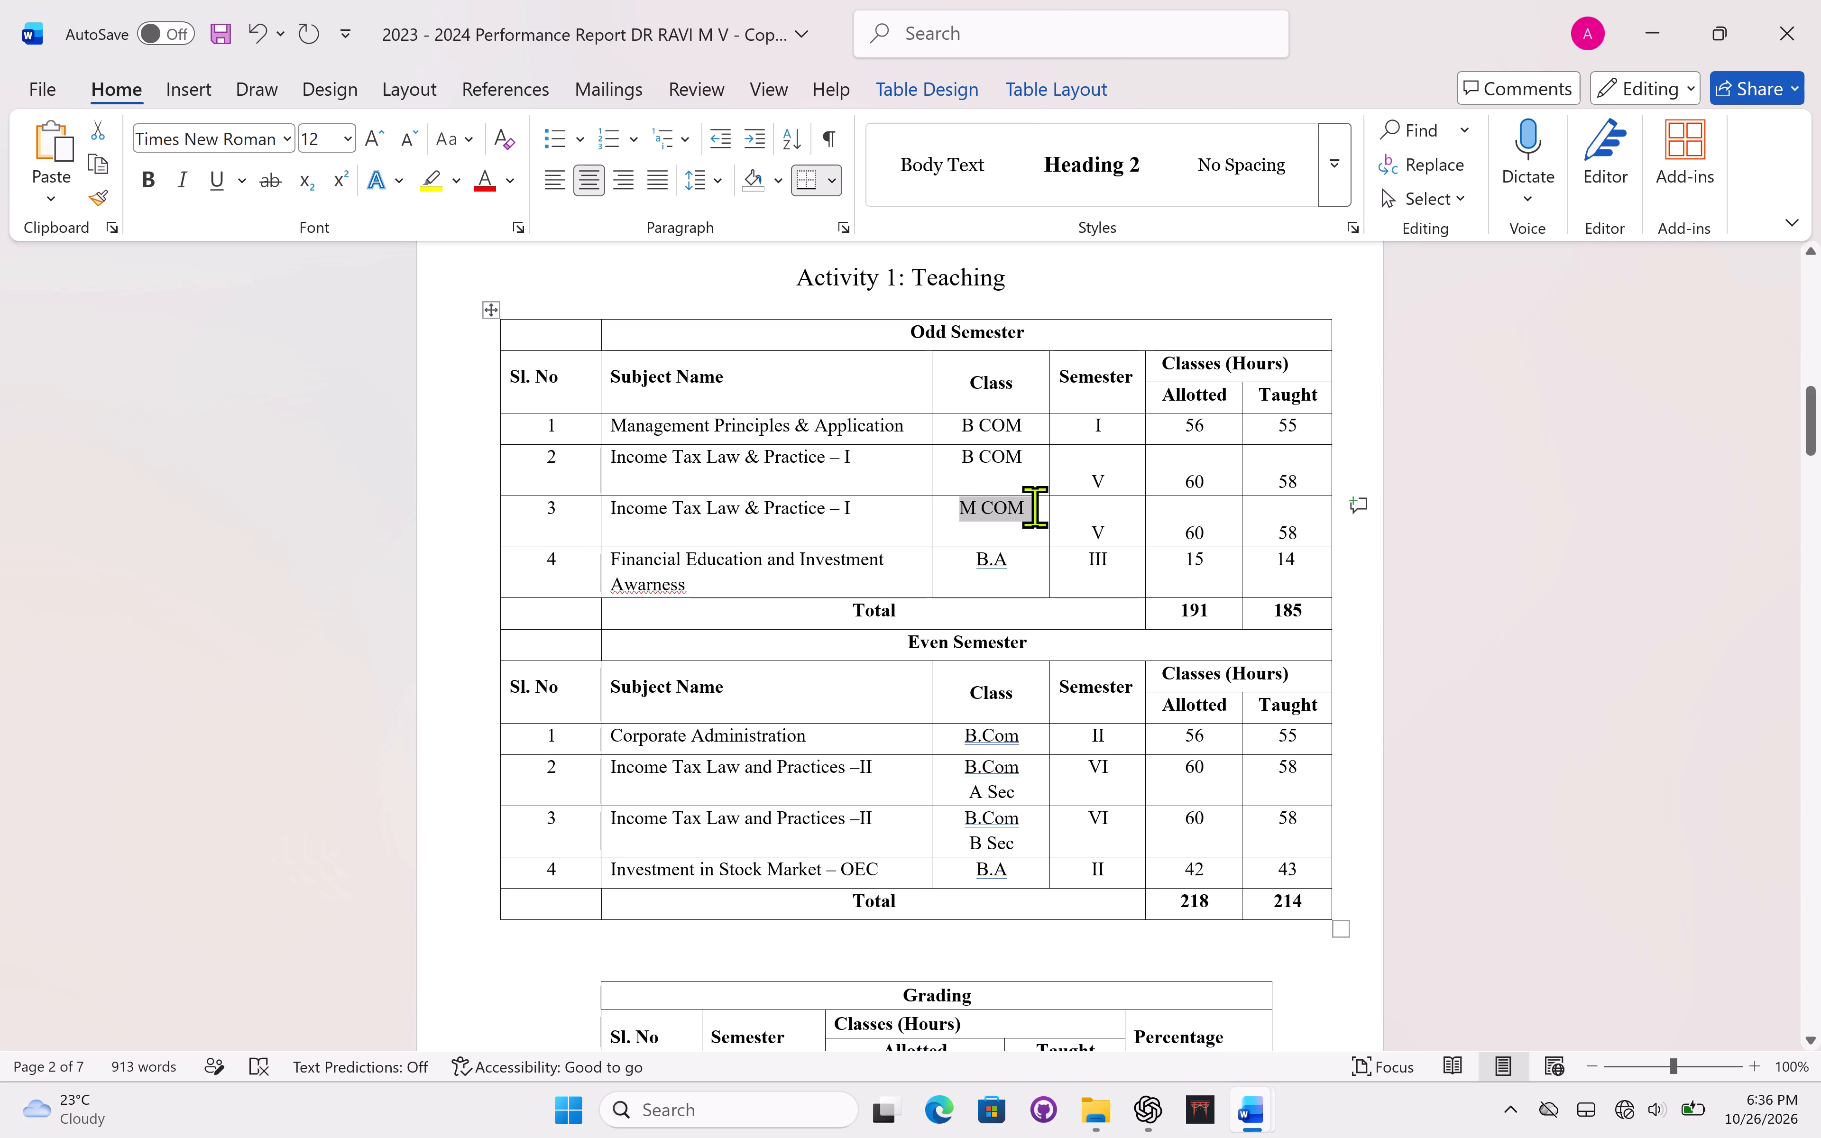
{"action": "key", "text": "ctrl+c"}
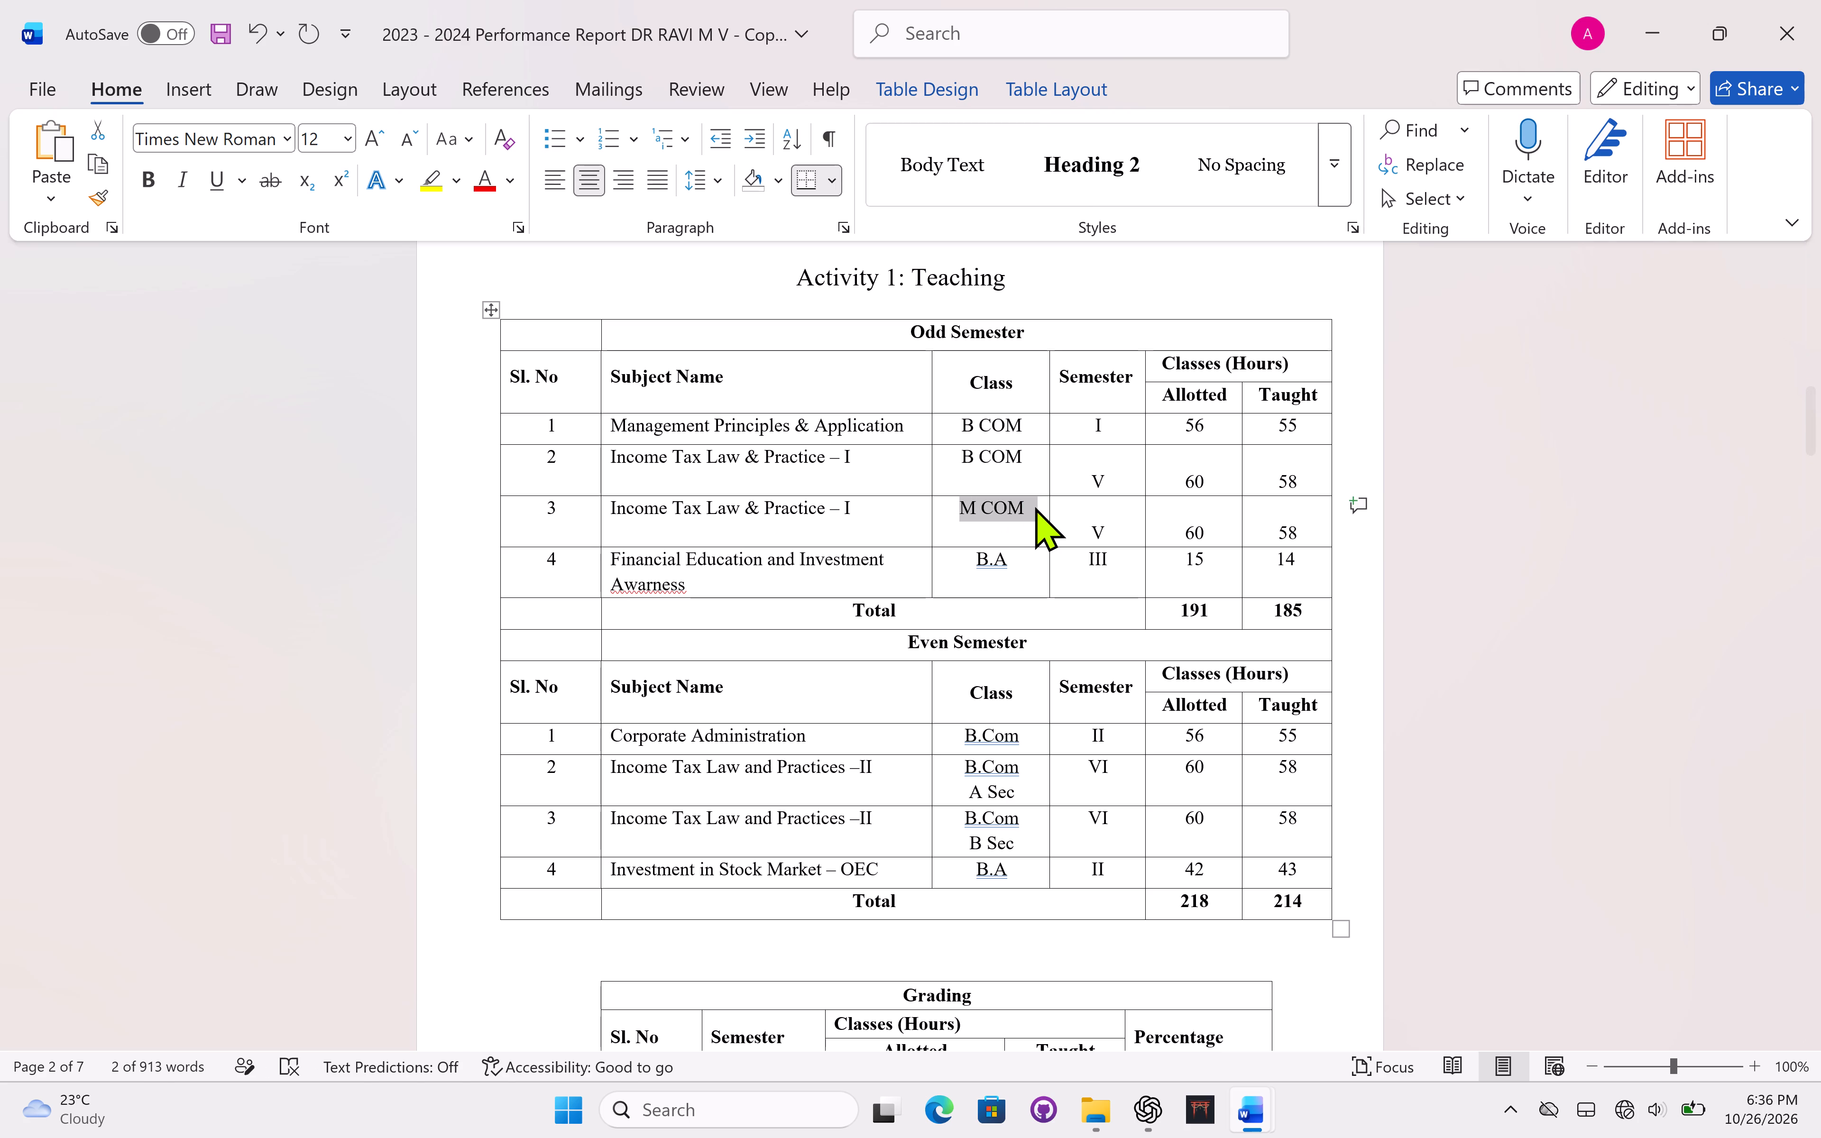
{"action": "left_click", "coordinate": [1016, 570]}
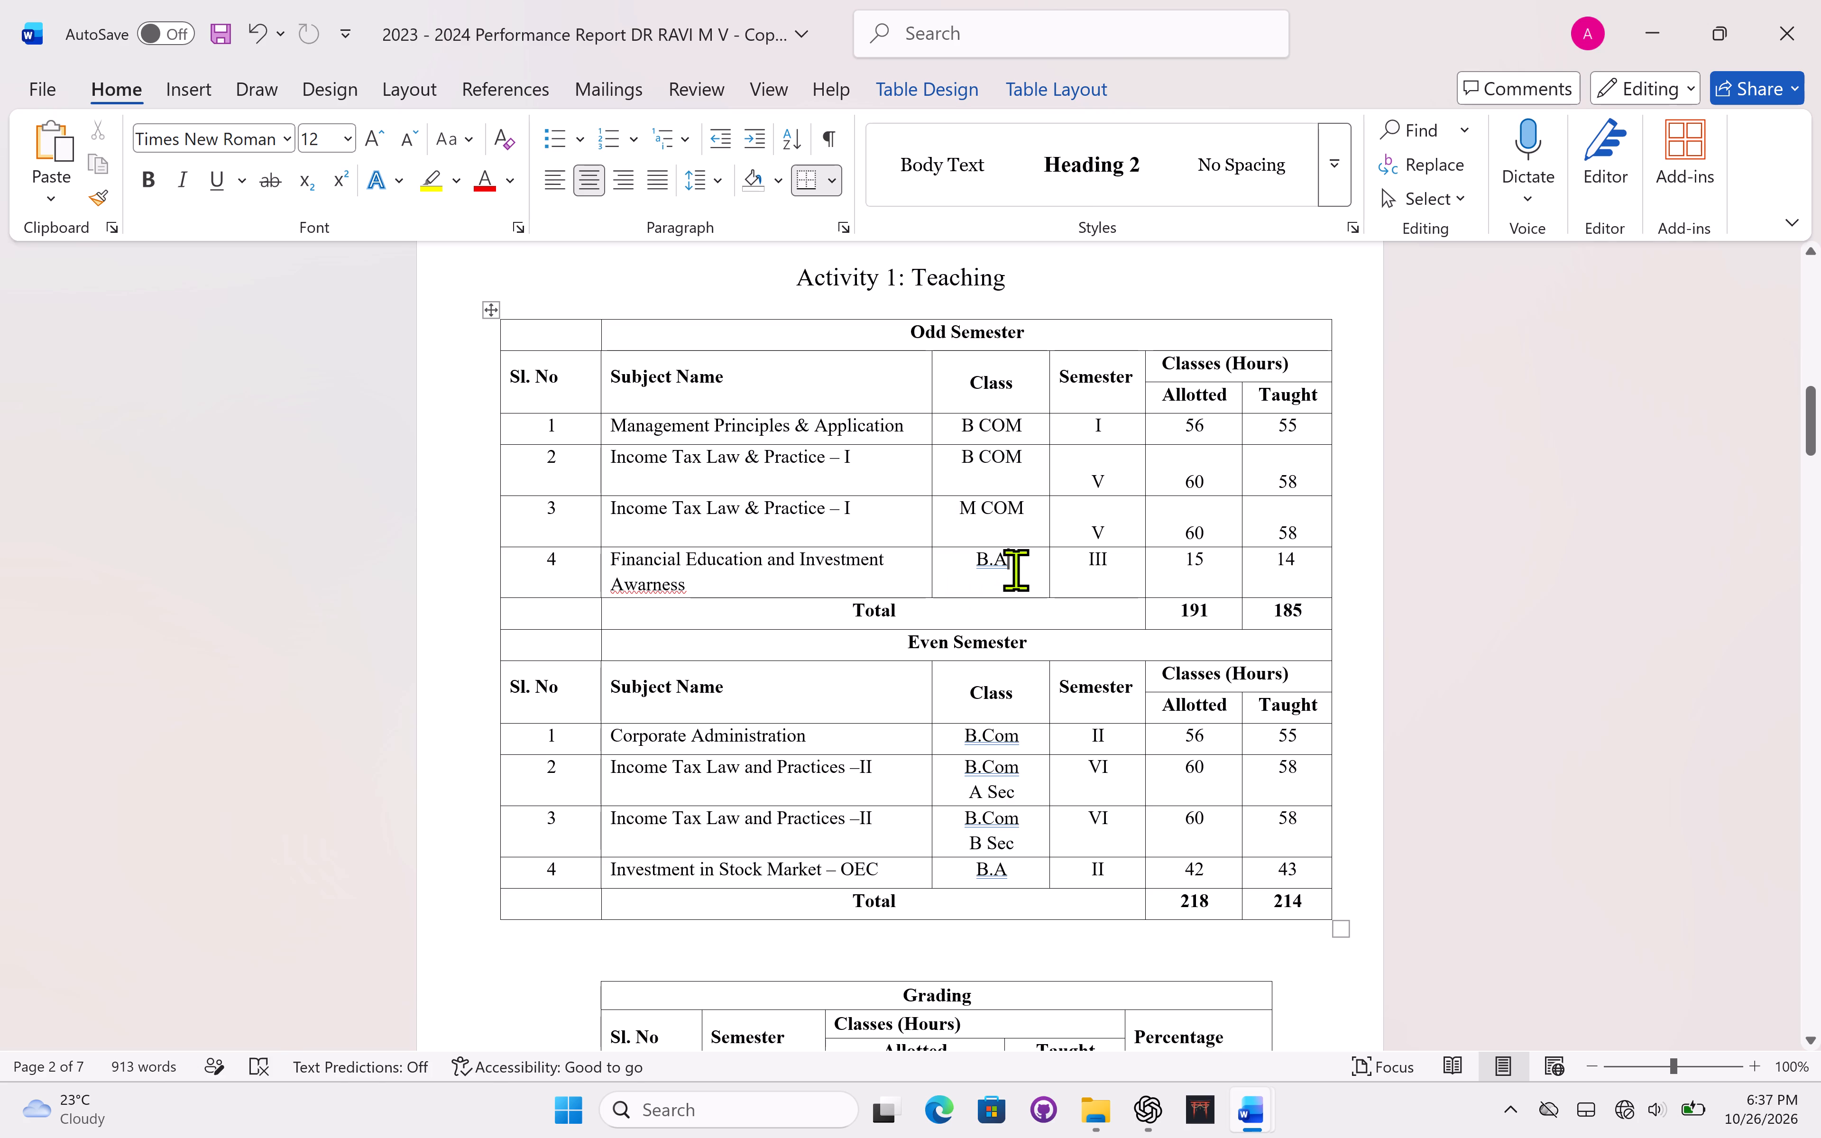
{"action": "key", "text": "ctrl+v"}
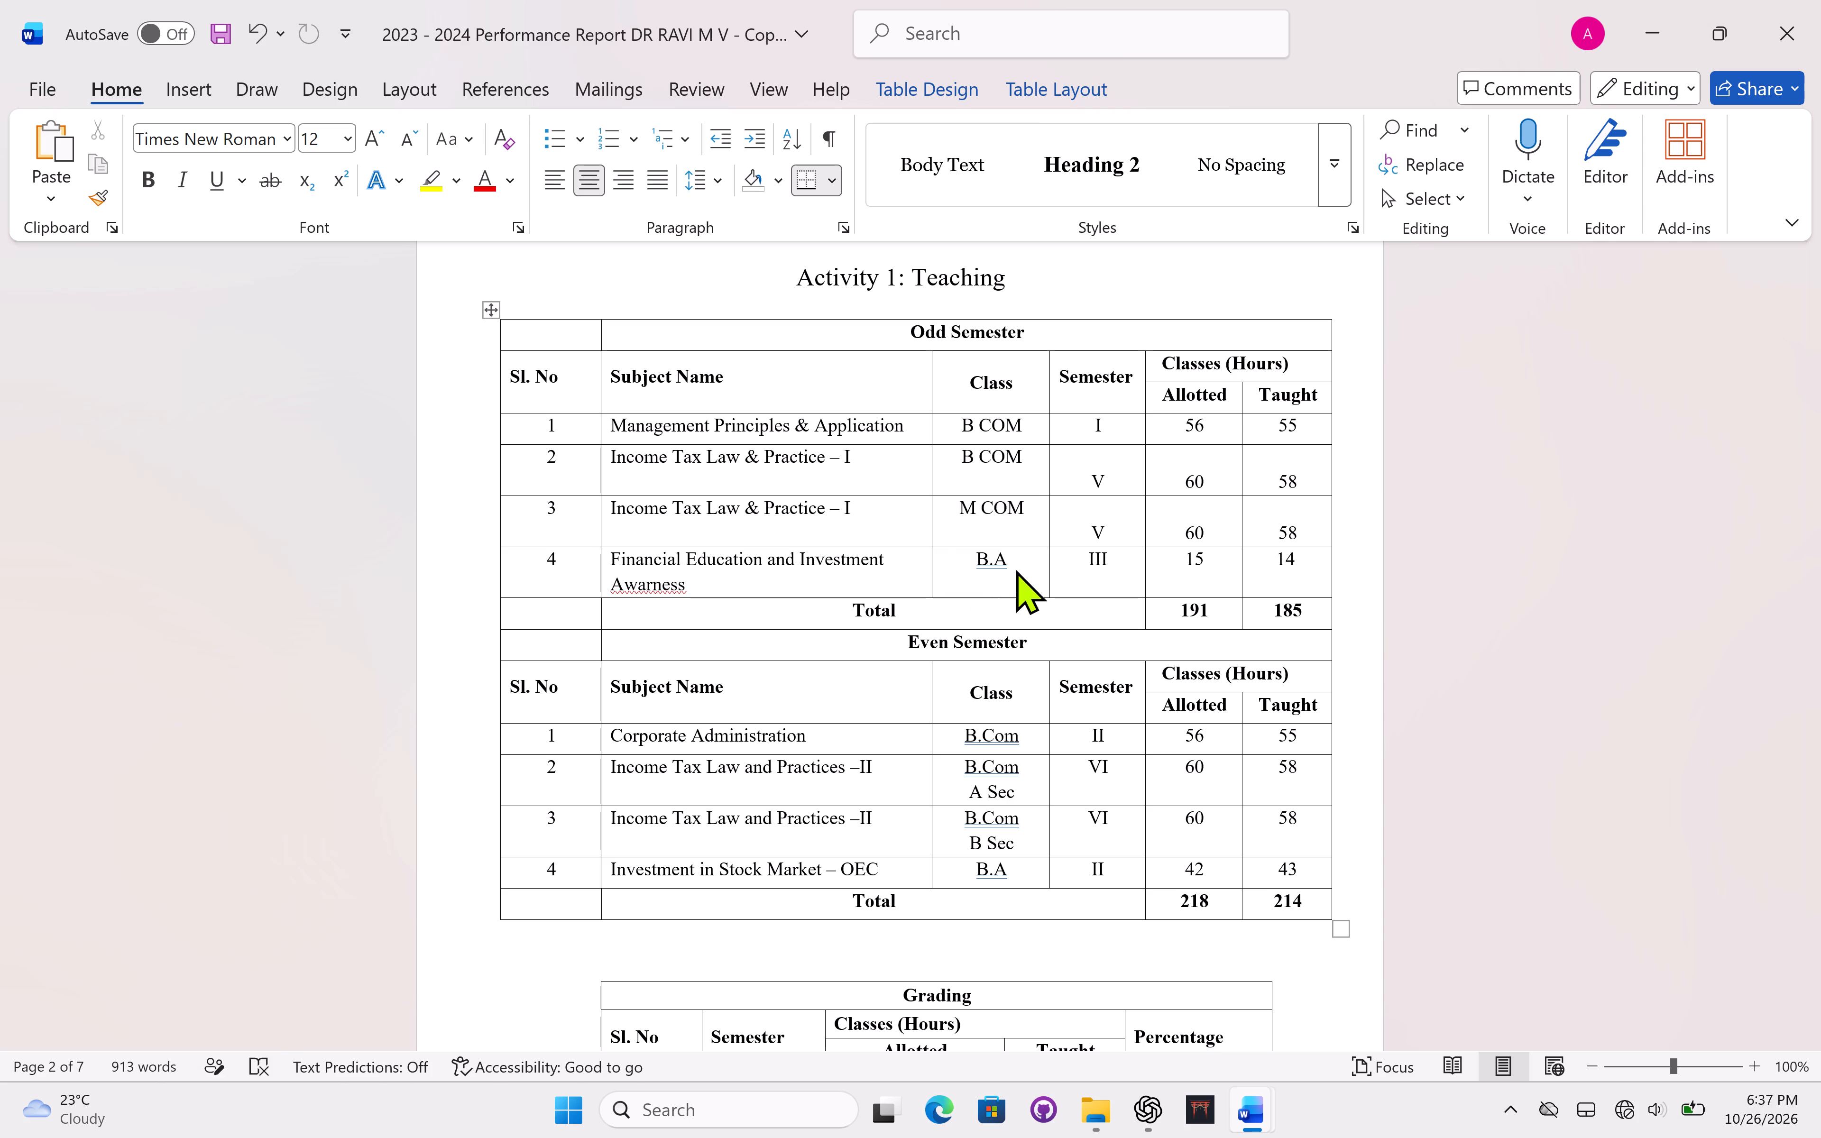
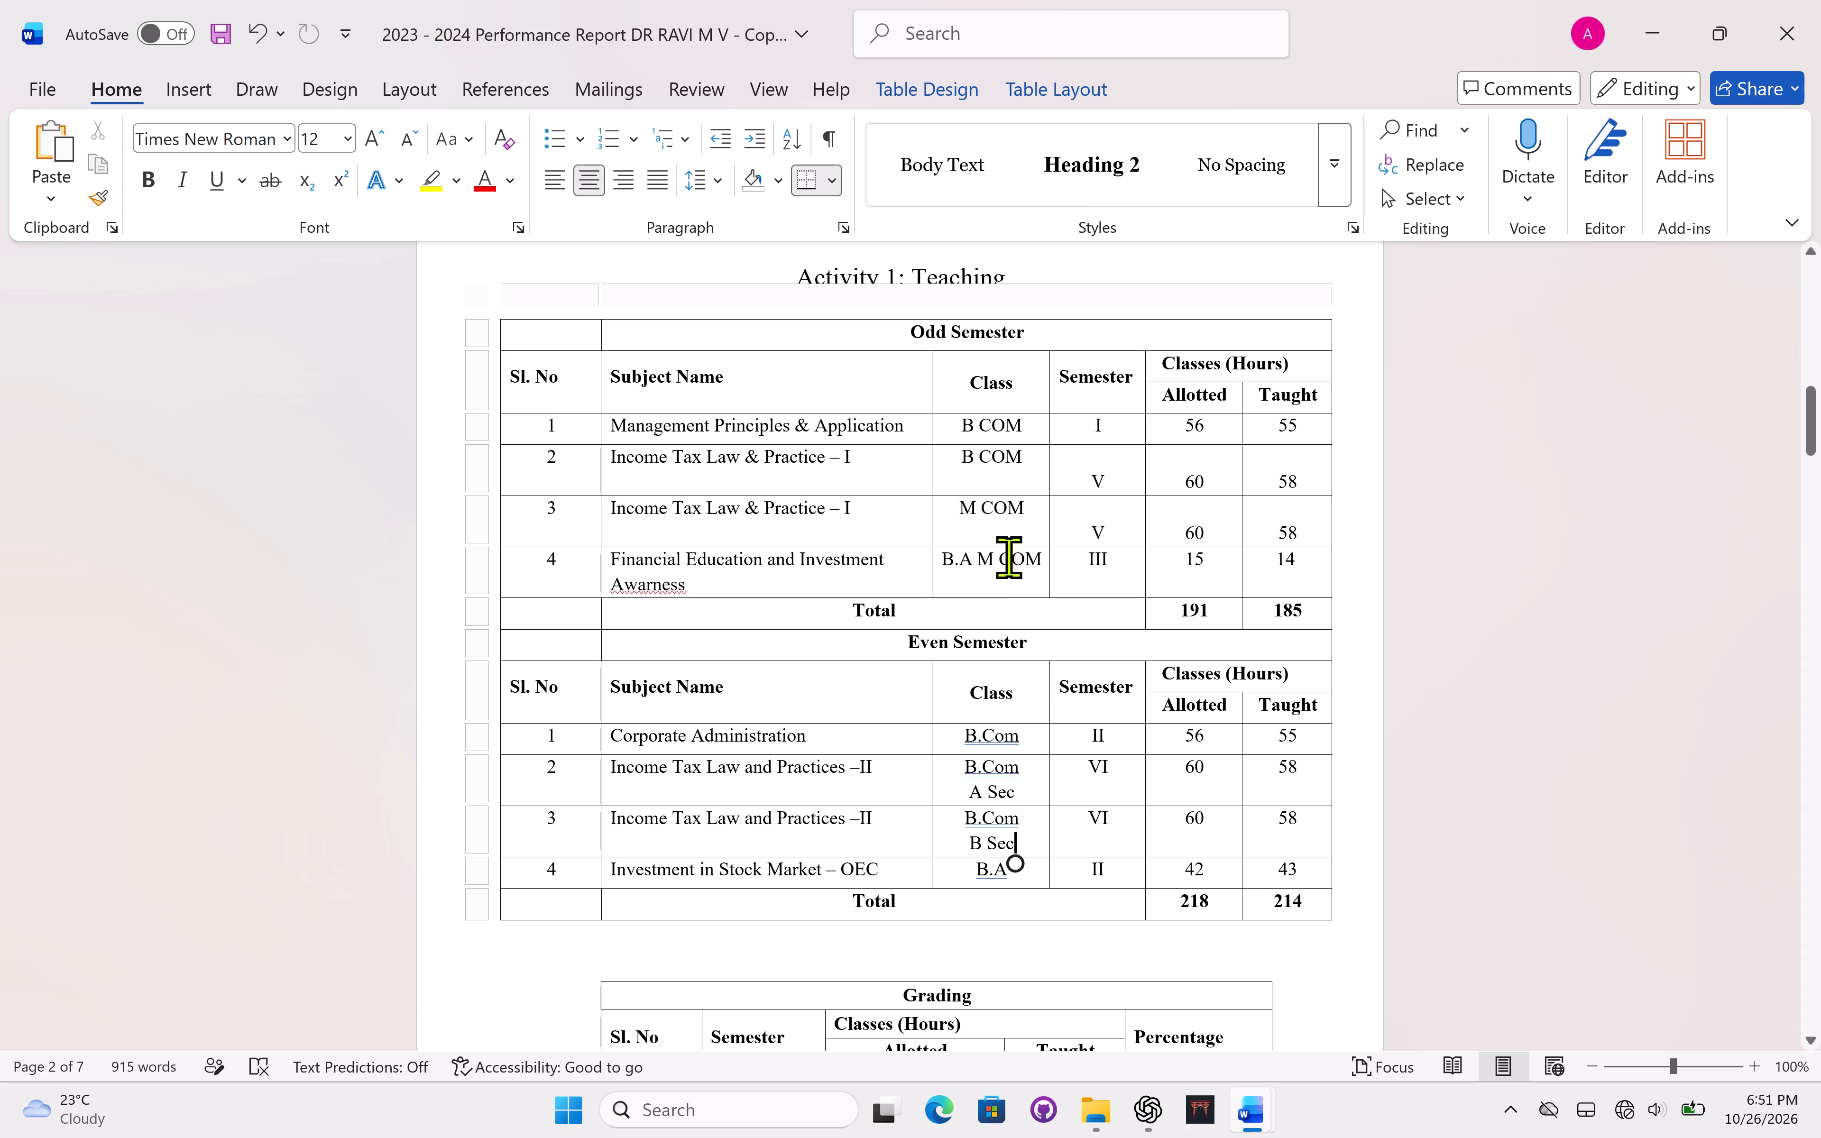
Remove the leftover B.A before M COM in the Class cell of Financial Education and Investment Awarness.
{"action": "left_click", "coordinate": [983, 561]}
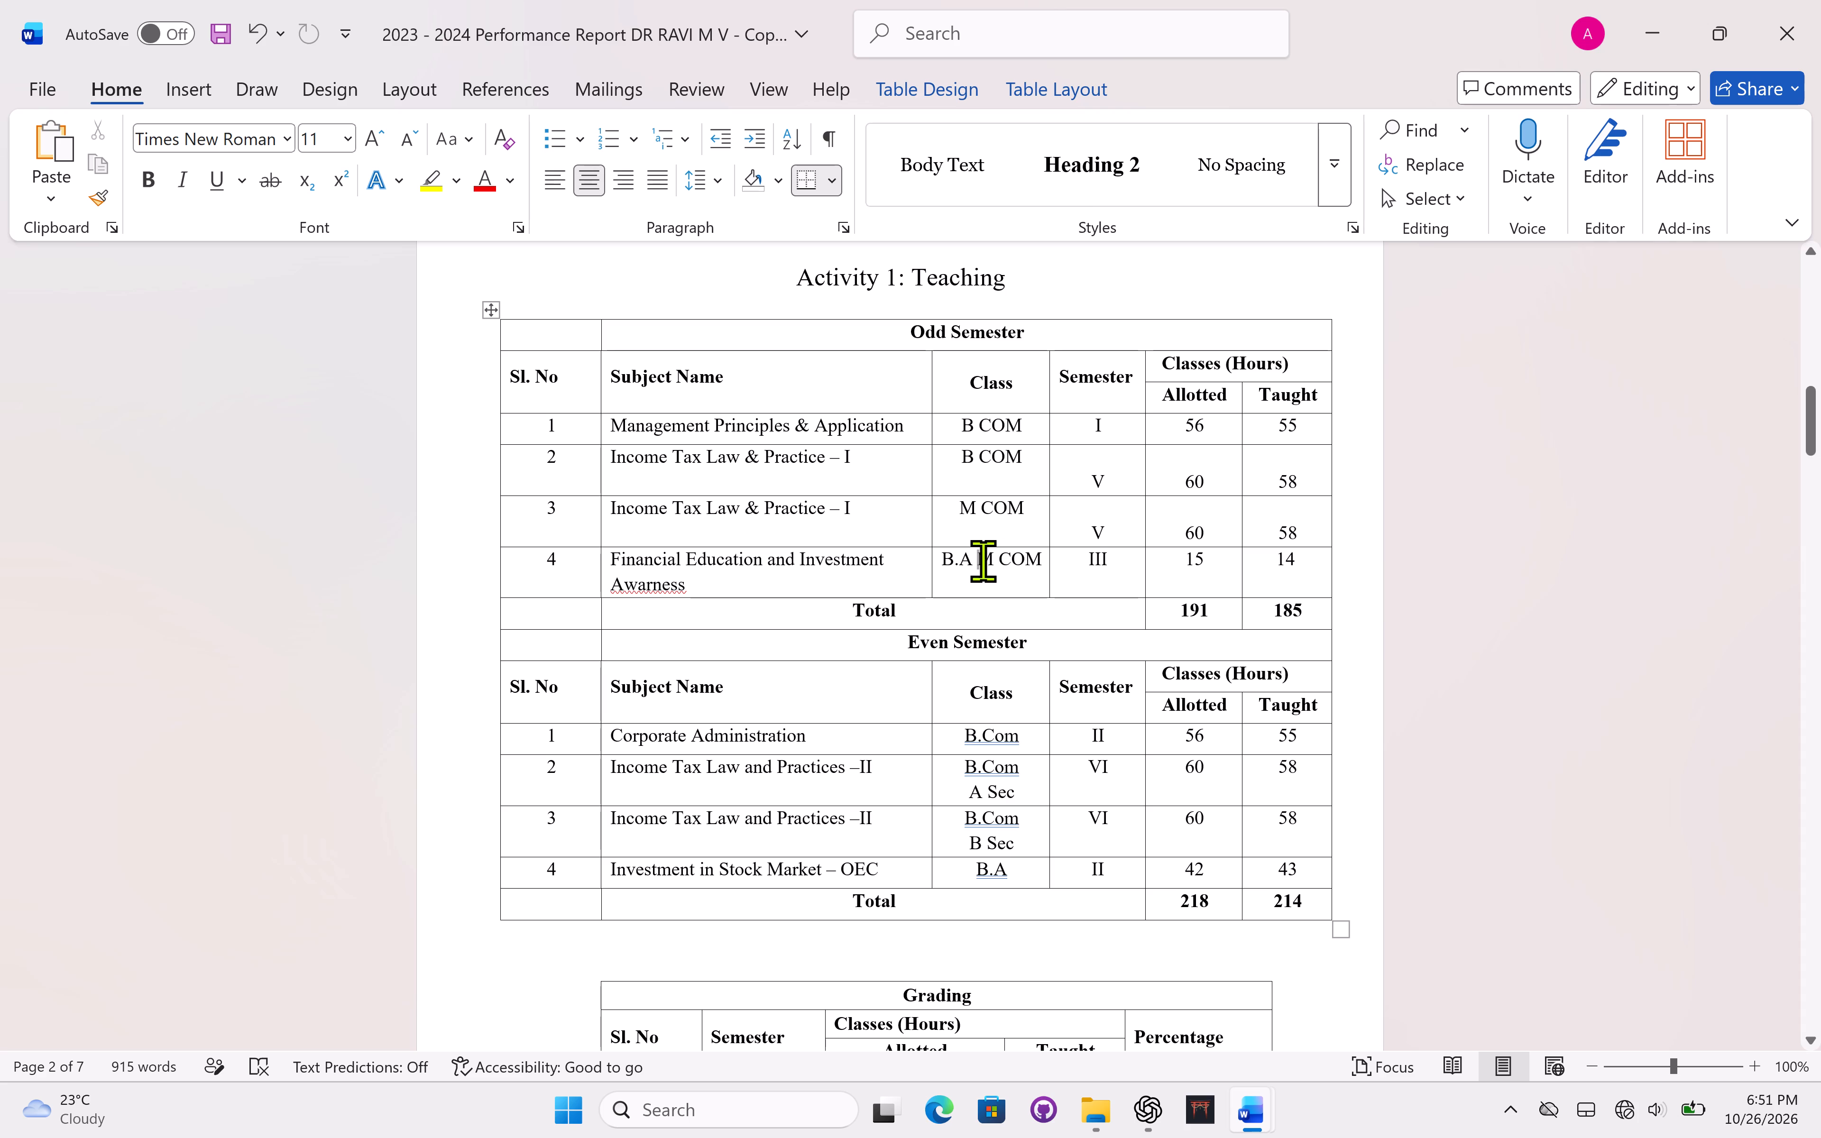
{"action": "key", "text": "BackSpace"}
{"action": "key", "text": "BackSpace"}
{"action": "key", "text": "BackSpace"}
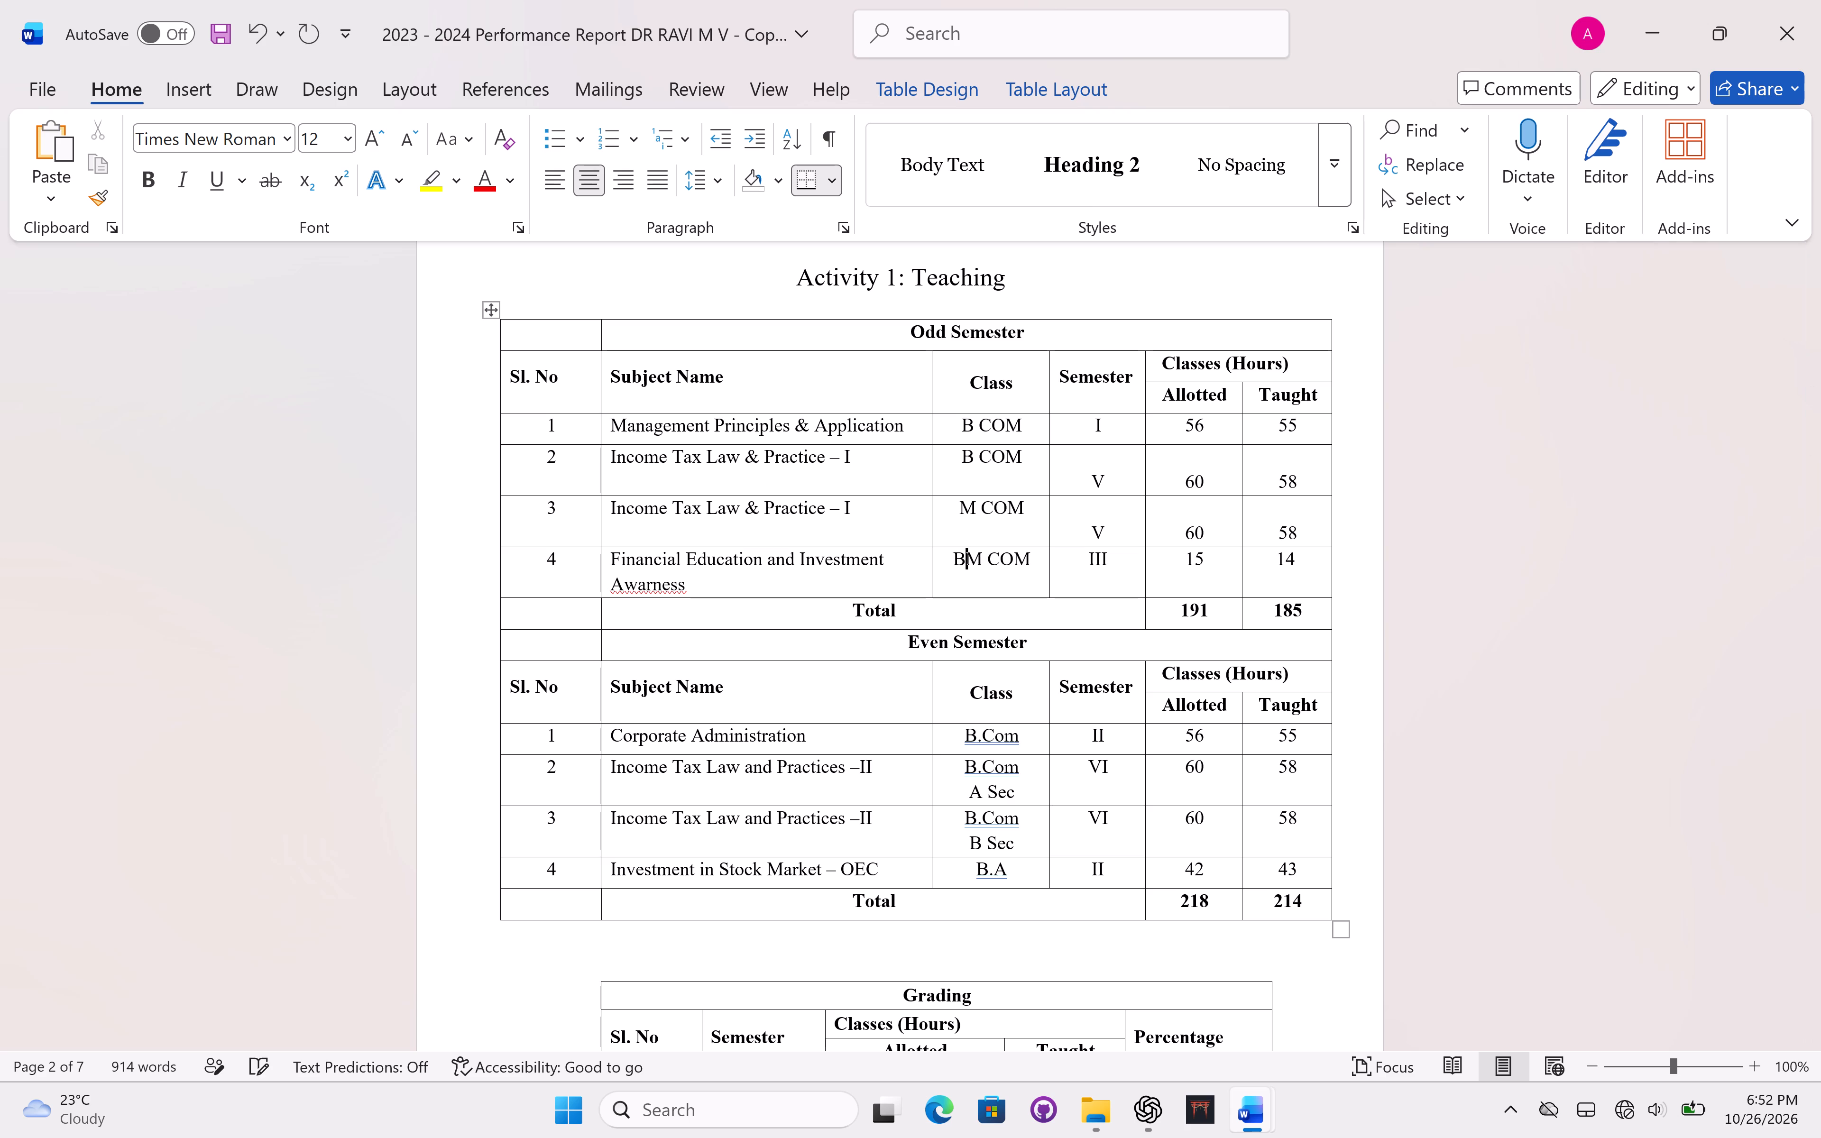
{"action": "key", "text": "BackSpace"}
Remove the B Sec label under the class entry of the third Even Semester subject.
{"action": "key", "text": "Down"}
{"action": "key", "text": "Down"}
{"action": "key", "text": "Down"}
{"action": "key", "text": "Down"}
{"action": "key", "text": "Down"}
{"action": "key", "text": "Down"}
{"action": "key", "text": "Down"}
{"action": "key", "text": "Down"}
{"action": "key", "text": "Right"}
{"action": "key", "text": "Right"}
{"action": "key", "text": "Right"}
{"action": "key", "text": "Right"}
{"action": "key", "text": "Right"}
{"action": "key", "text": "Down"}
{"action": "key", "text": "BackSpace"}
{"action": "key", "text": "BackSpace"}
{"action": "key", "text": "BackSpace"}
{"action": "key", "text": "BackSpace"}
{"action": "key", "text": "BackSpace"}
{"action": "key", "text": "BackSpace"}
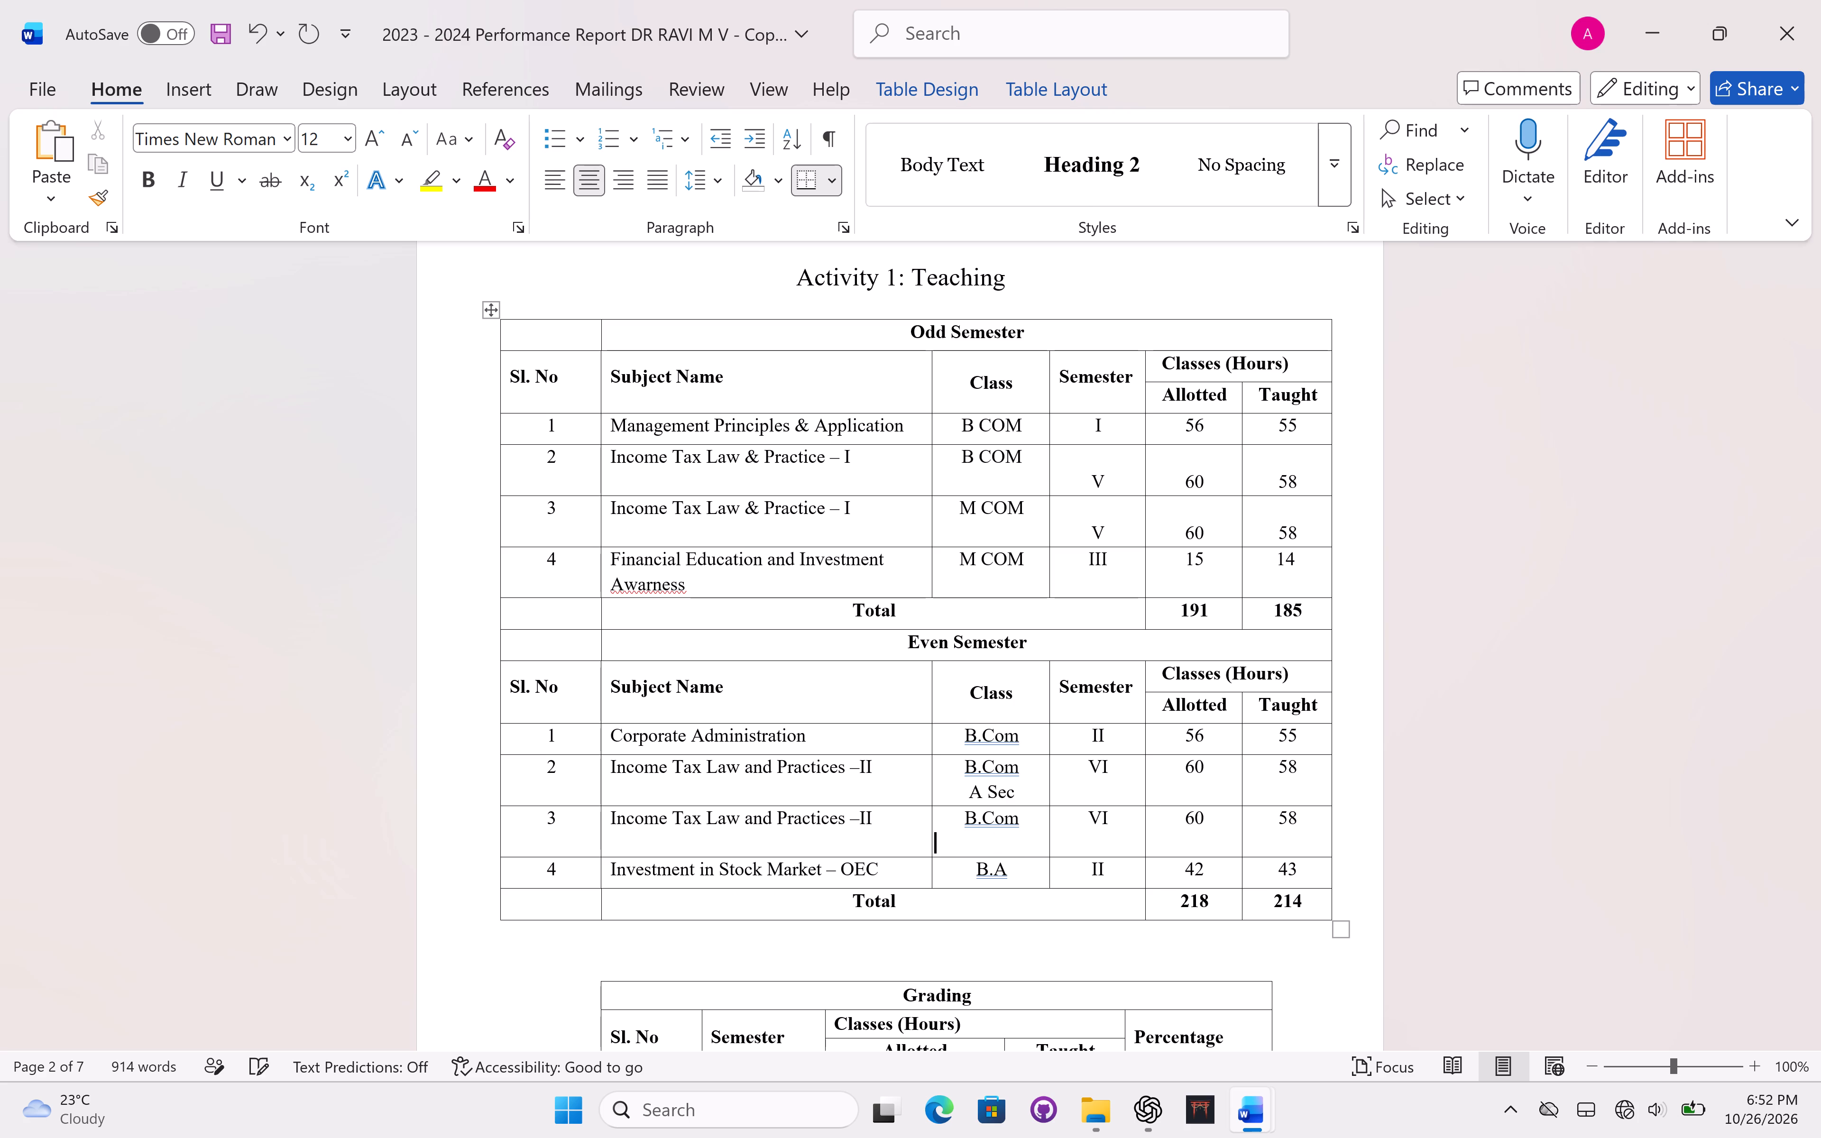
Replace the B.Com class entry of the third Even Semester subject with the copied M COM entry.
{"action": "key", "text": "BackSpace"}
{"action": "key", "text": "BackSpace"}
{"action": "key", "text": "BackSpace"}
{"action": "key", "text": "BackSpace"}
{"action": "key", "text": "BackSpace"}
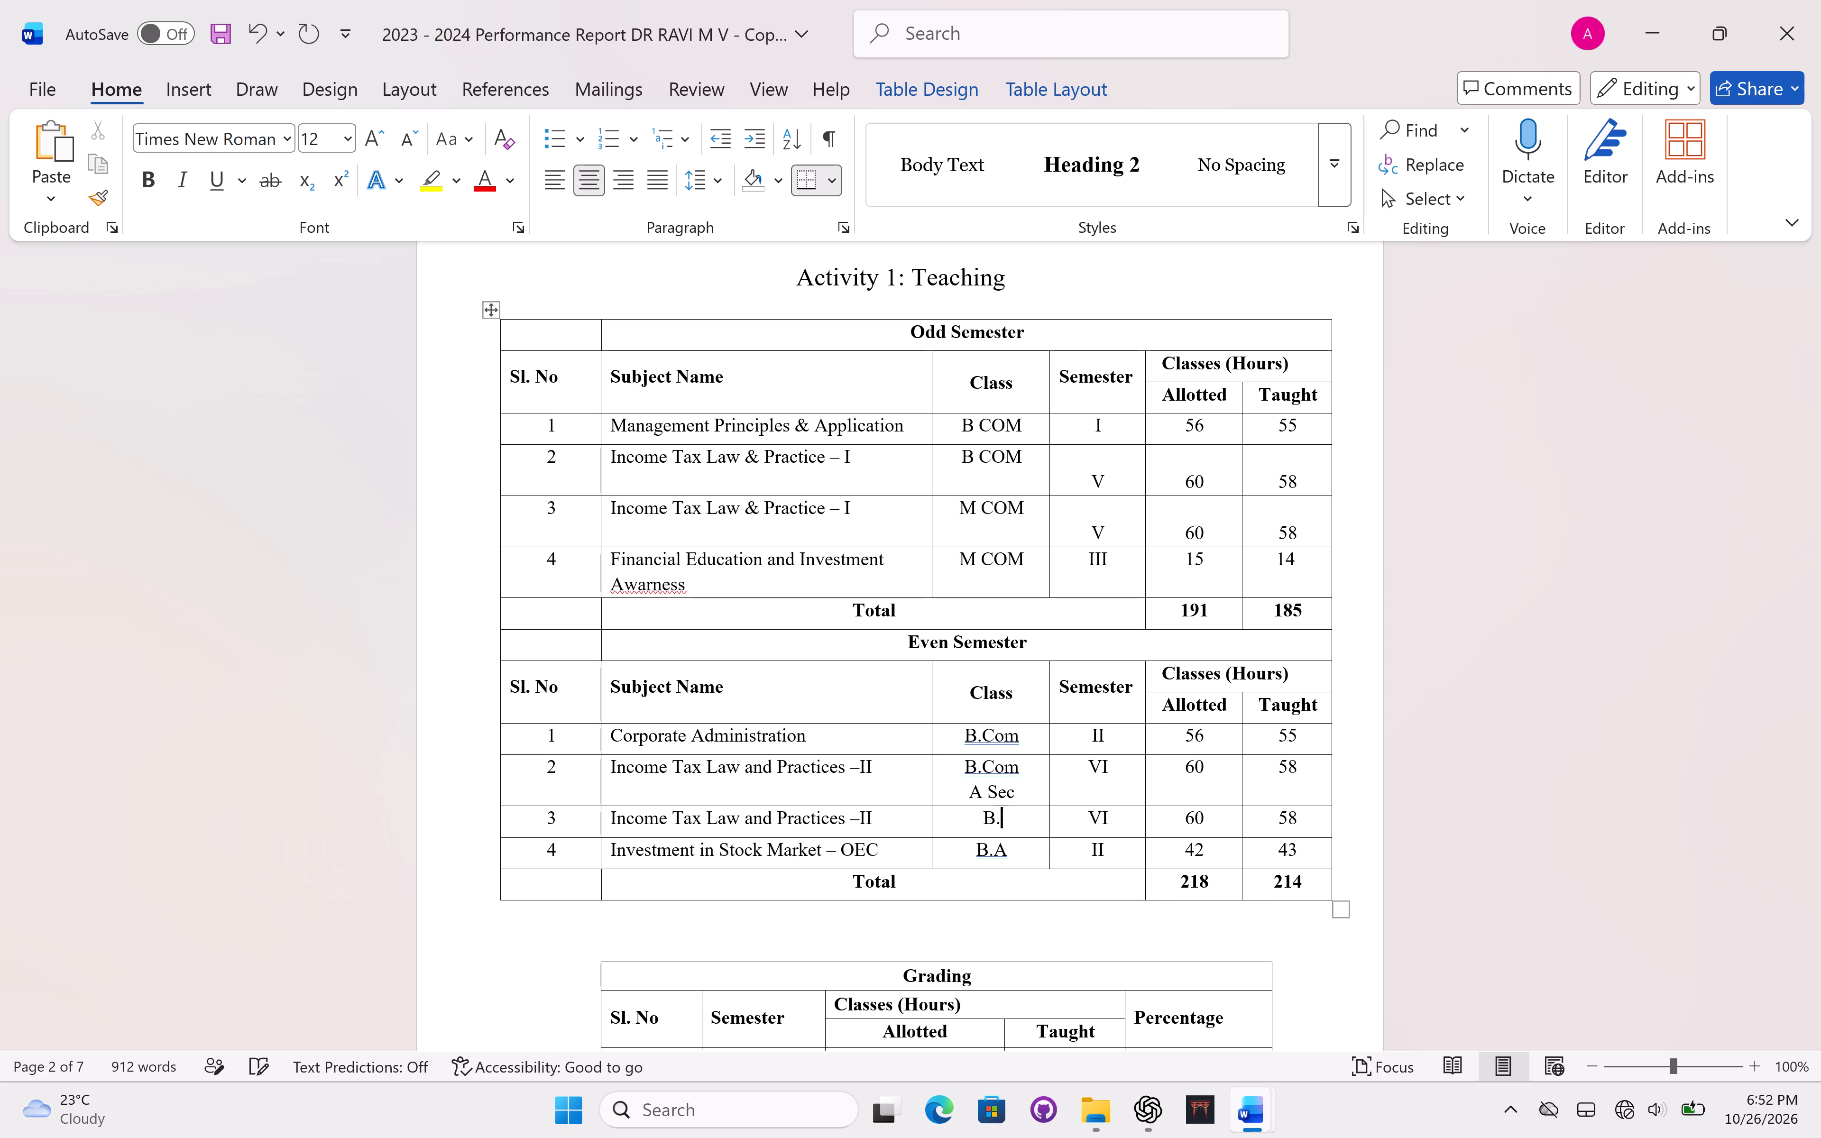
{"action": "key", "text": "BackSpace"}
{"action": "key", "text": "BackSpace"}
{"action": "key", "text": "m"}
{"action": "key", "text": "BackSpace"}
{"action": "key", "text": "ctrl+v"}
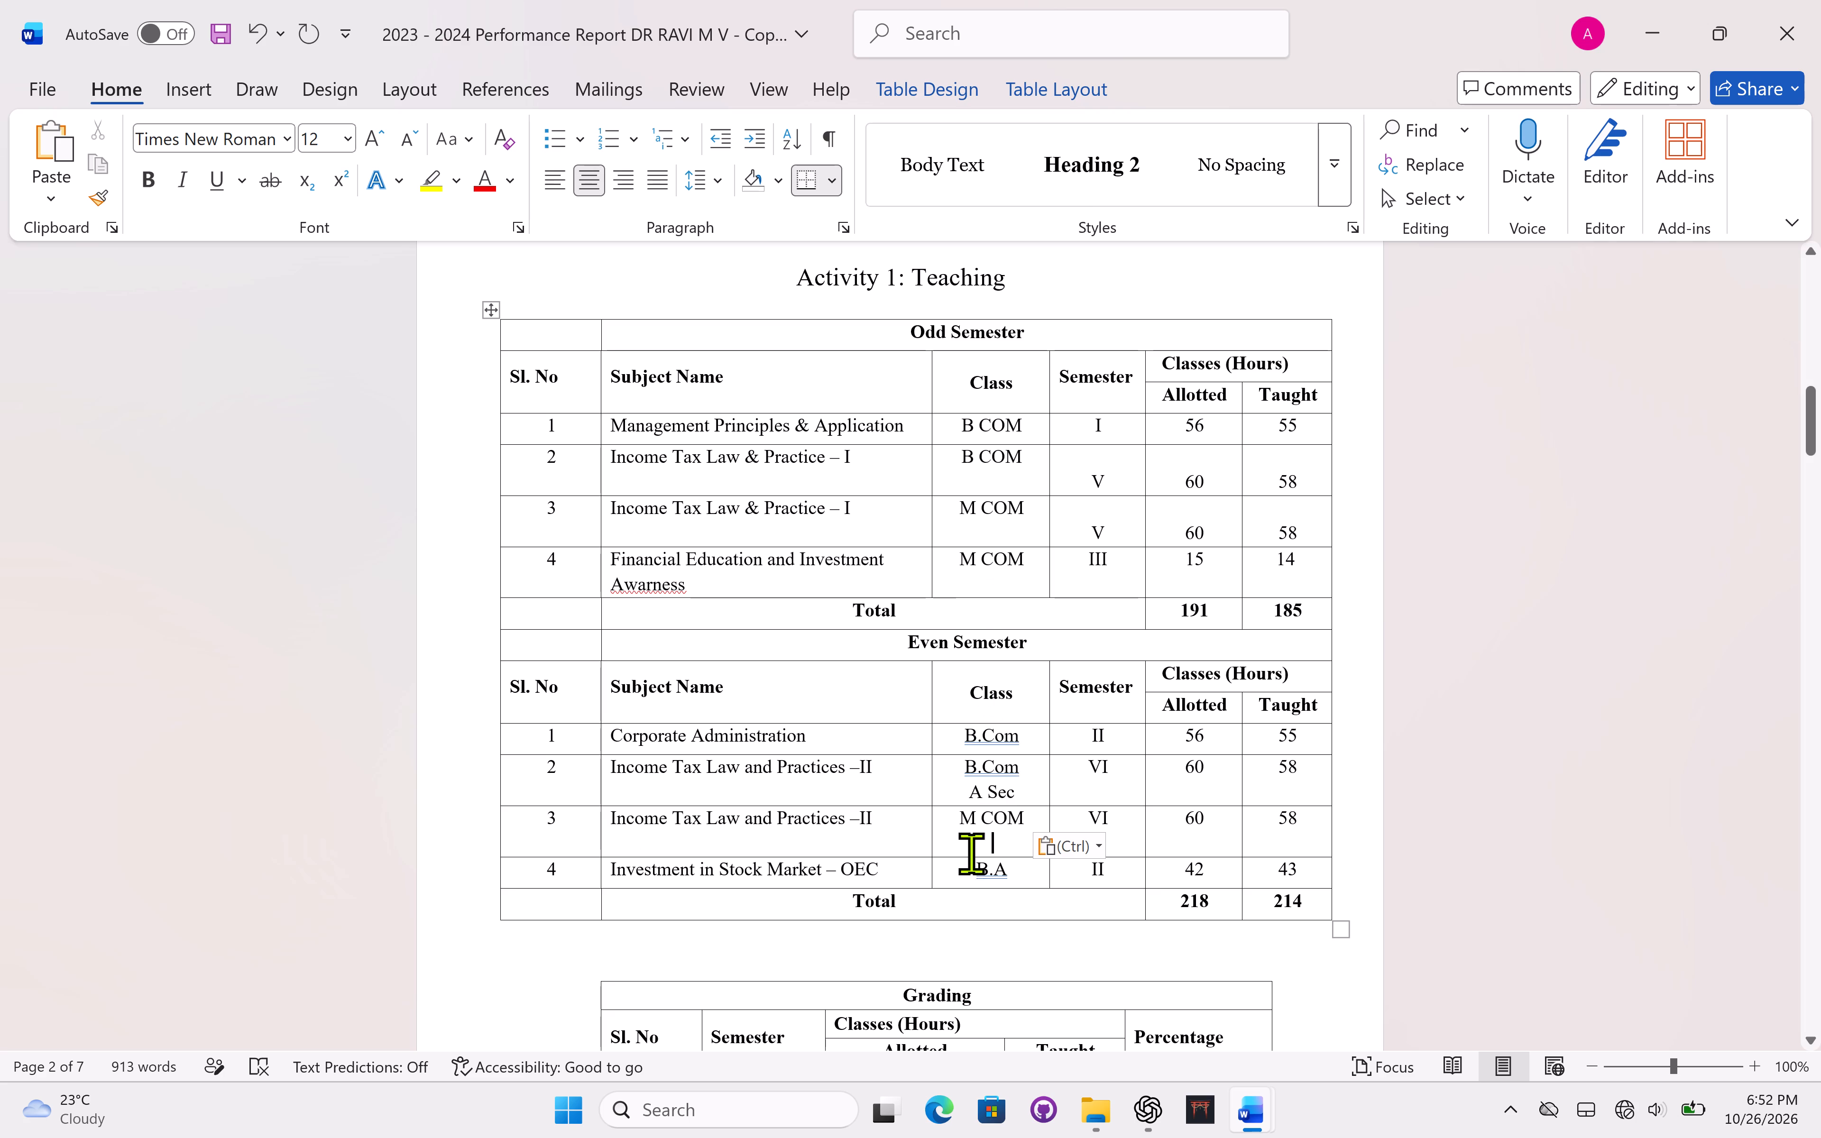
Replace the B.A class entry of Investment in Stock Market – OEC with the copied M COM entry.
{"action": "left_click", "coordinate": [1028, 876]}
{"action": "key", "text": "BackSpace"}
{"action": "key", "text": "BackSpace"}
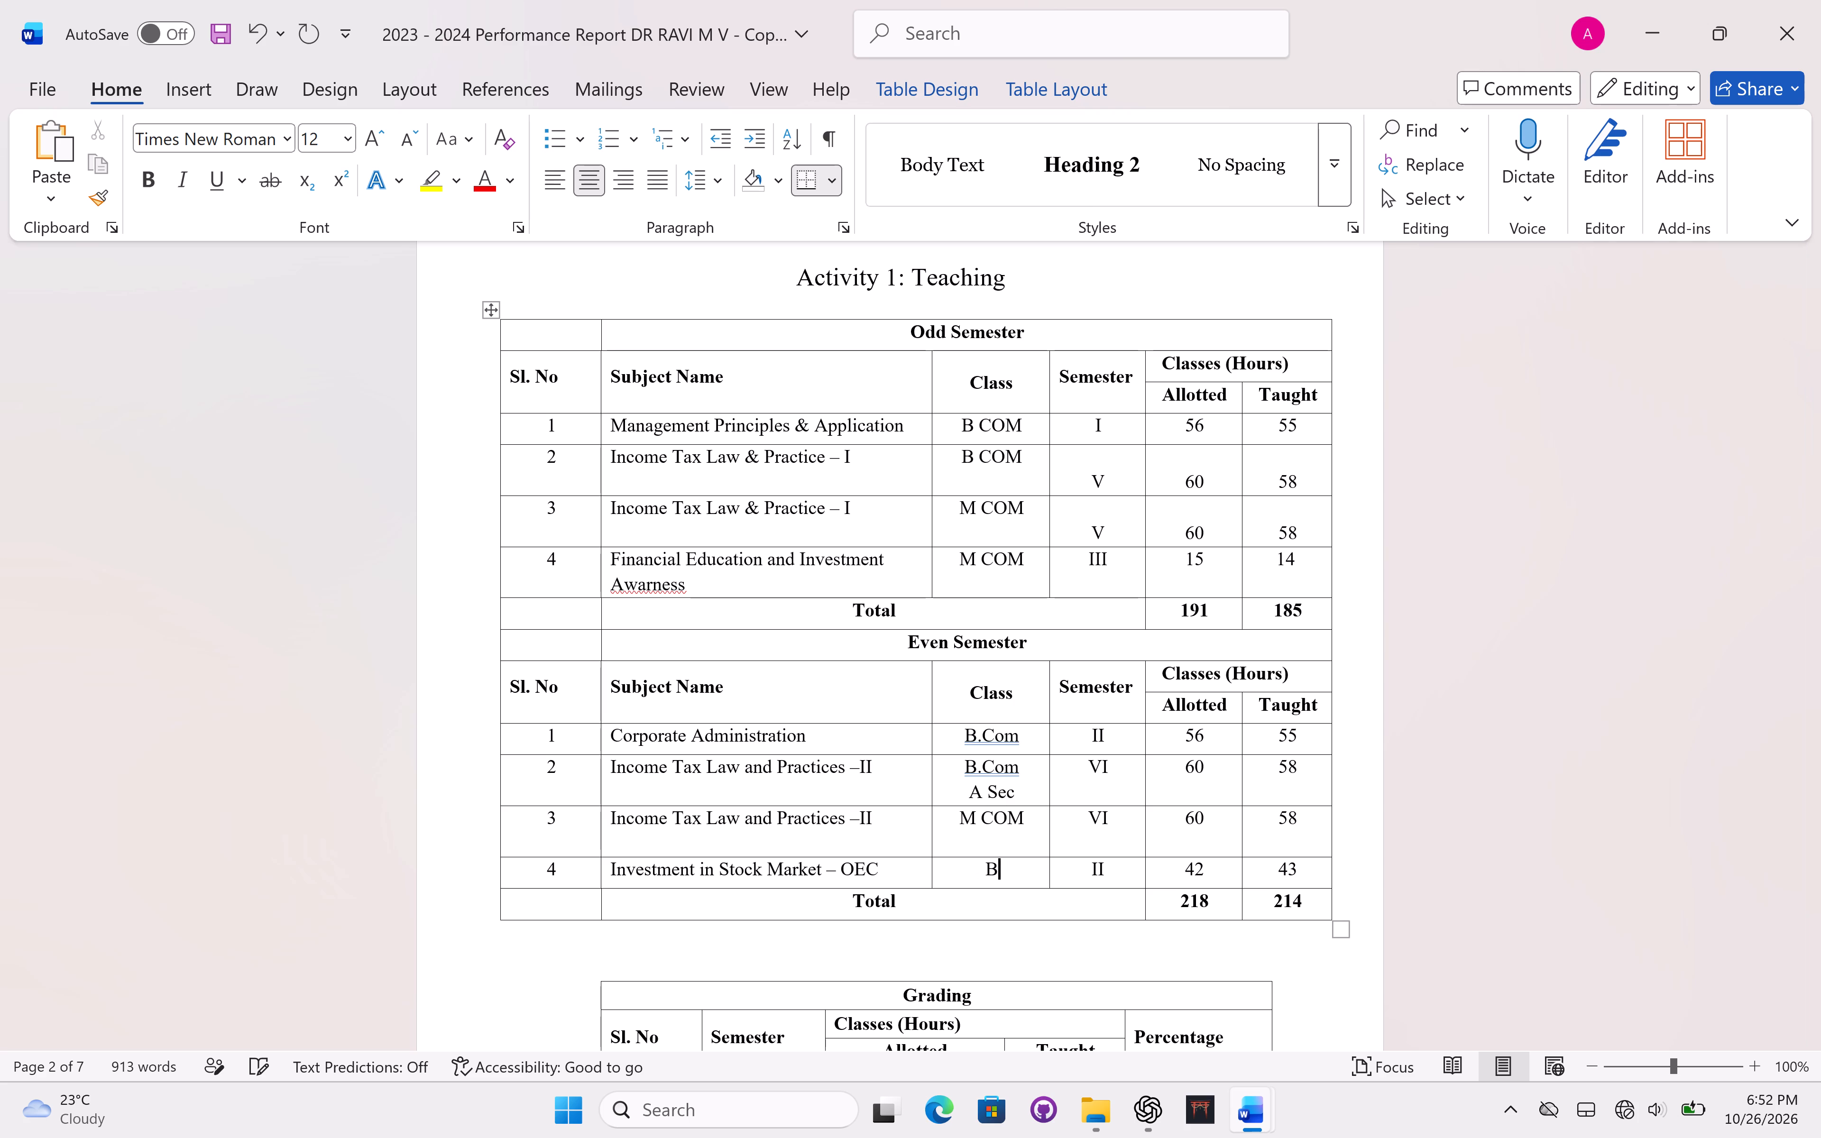
{"action": "key", "text": "BackSpace"}
{"action": "key", "text": "ctrl+v"}
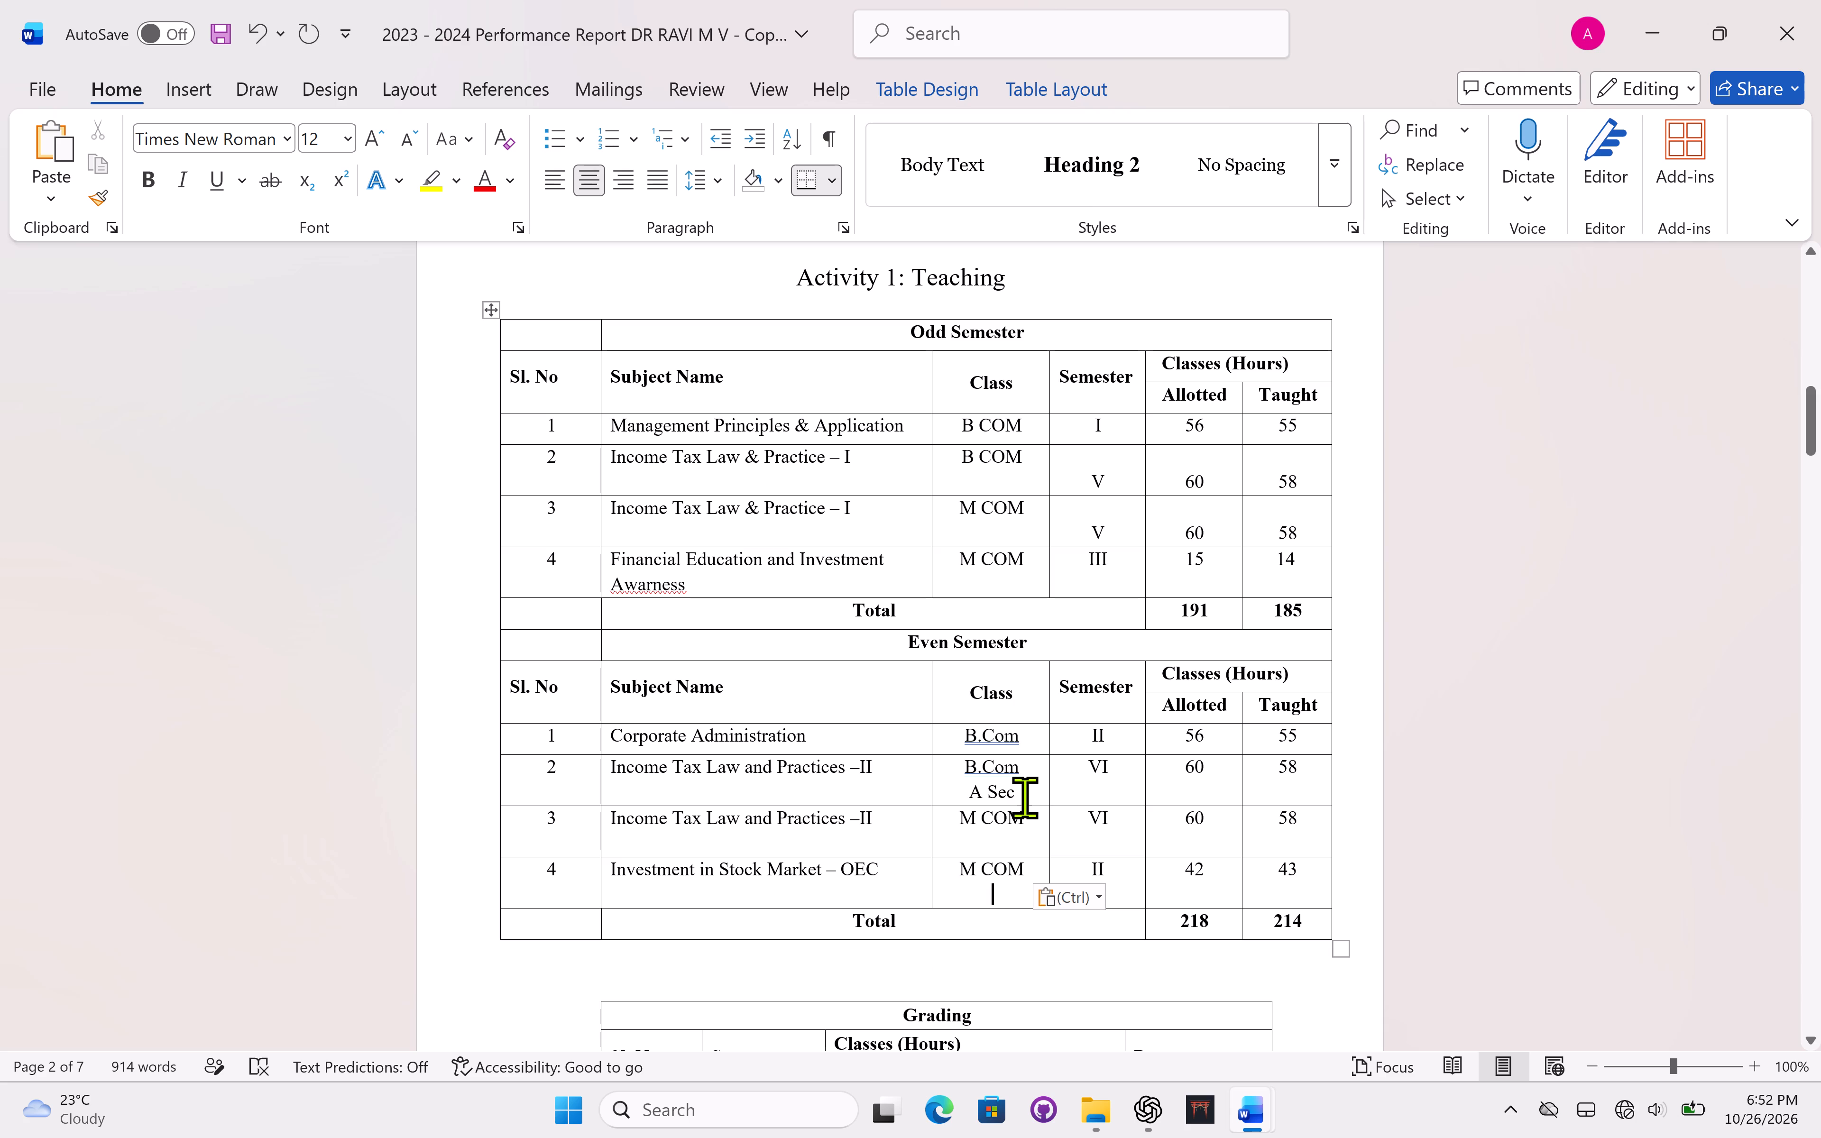
Change the class entries of the first two Even Semester subjects to uppercase.
{"action": "left_click", "coordinate": [960, 739]}
{"action": "left_click_drag", "start_coordinate": [963, 740], "coordinate": [1012, 728]}
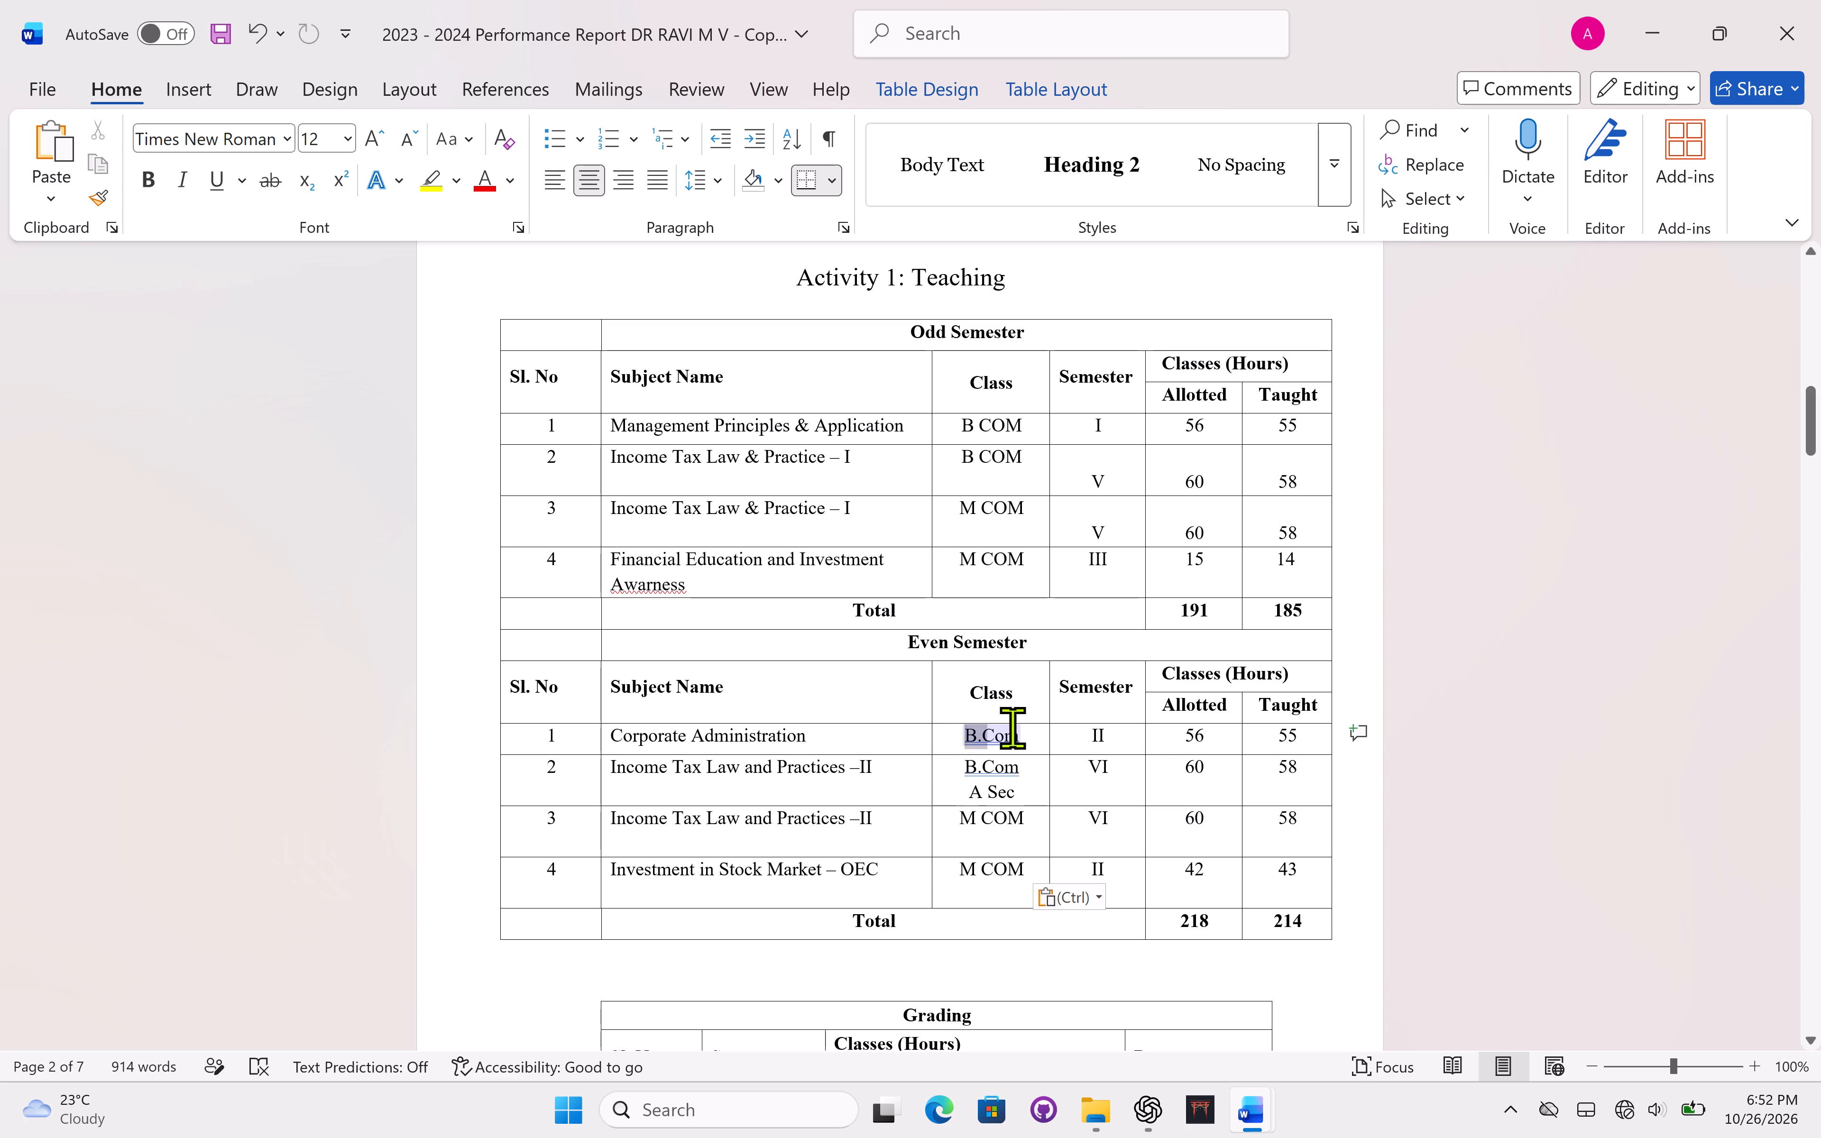
{"action": "left_click_drag", "start_coordinate": [1012, 728], "coordinate": [1030, 746]}
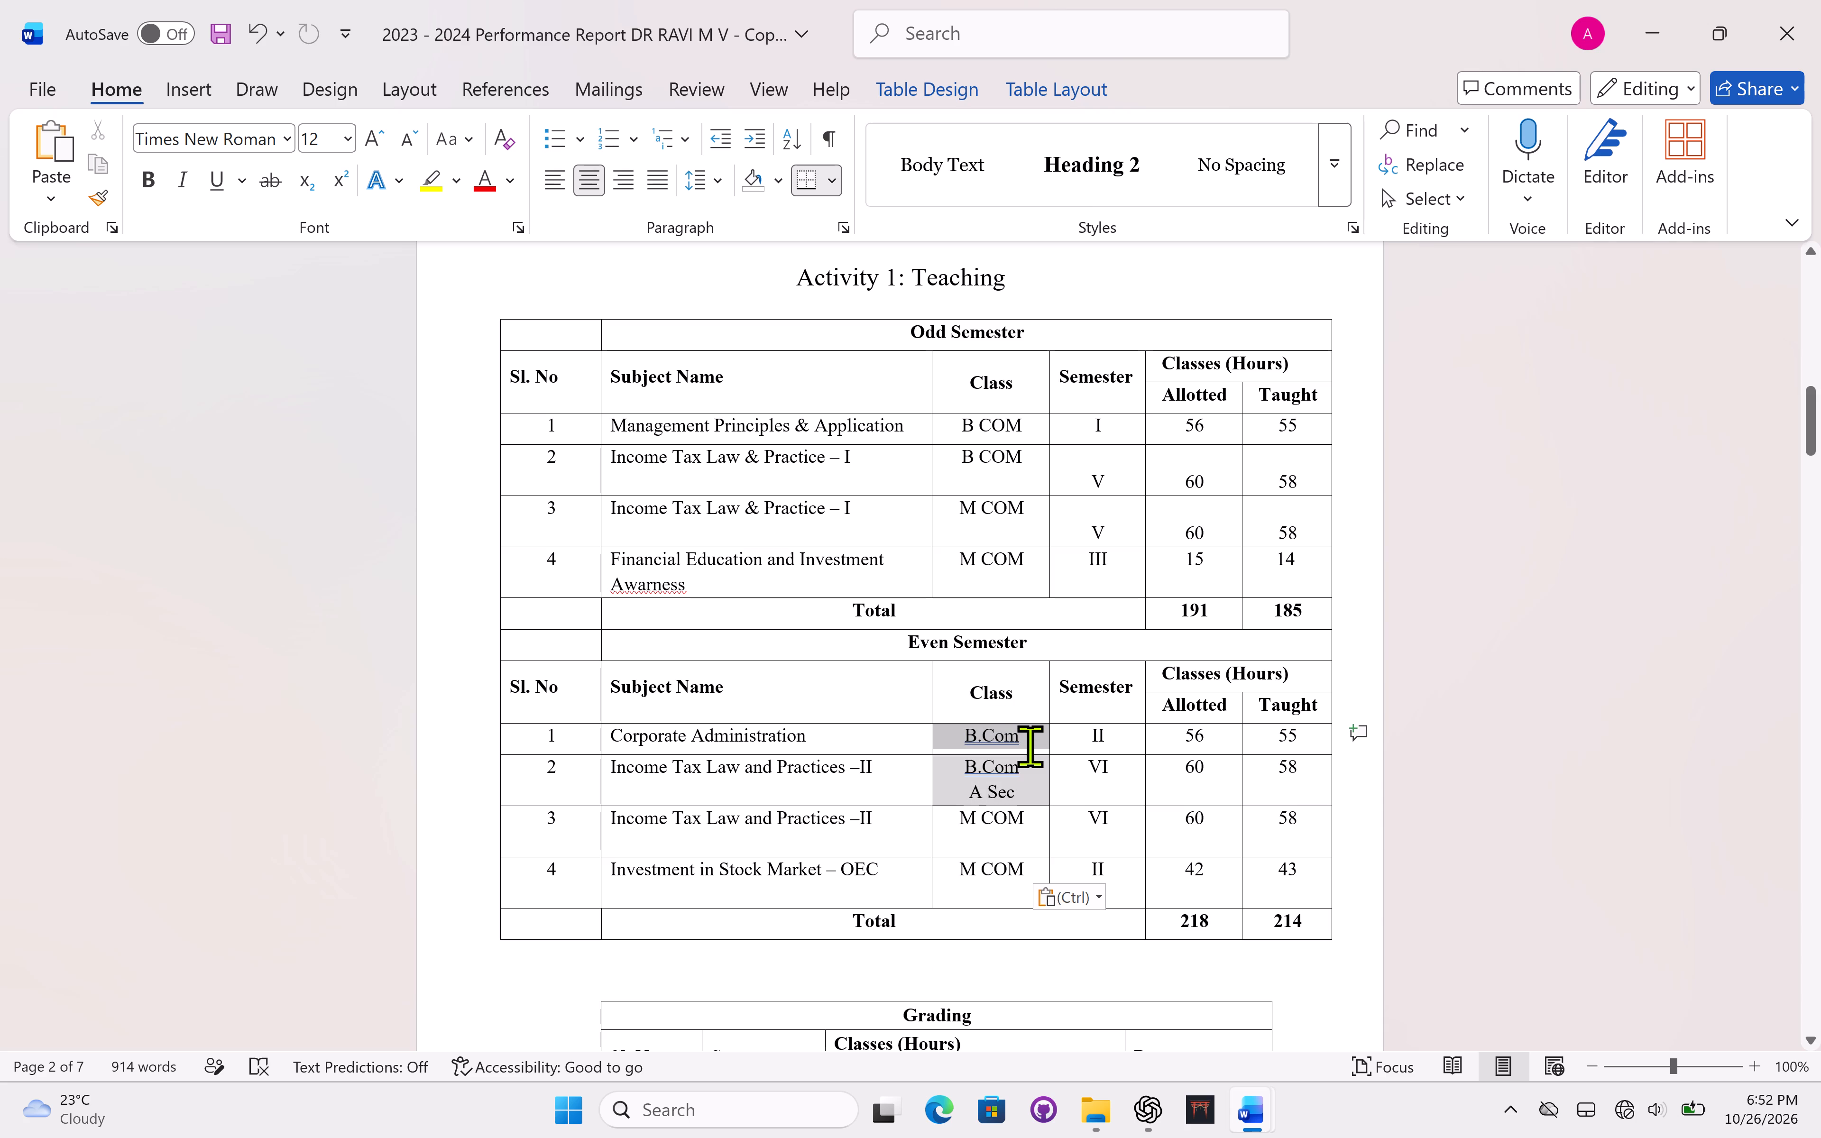
{"action": "left_click_drag", "start_coordinate": [1030, 746], "coordinate": [1026, 767]}
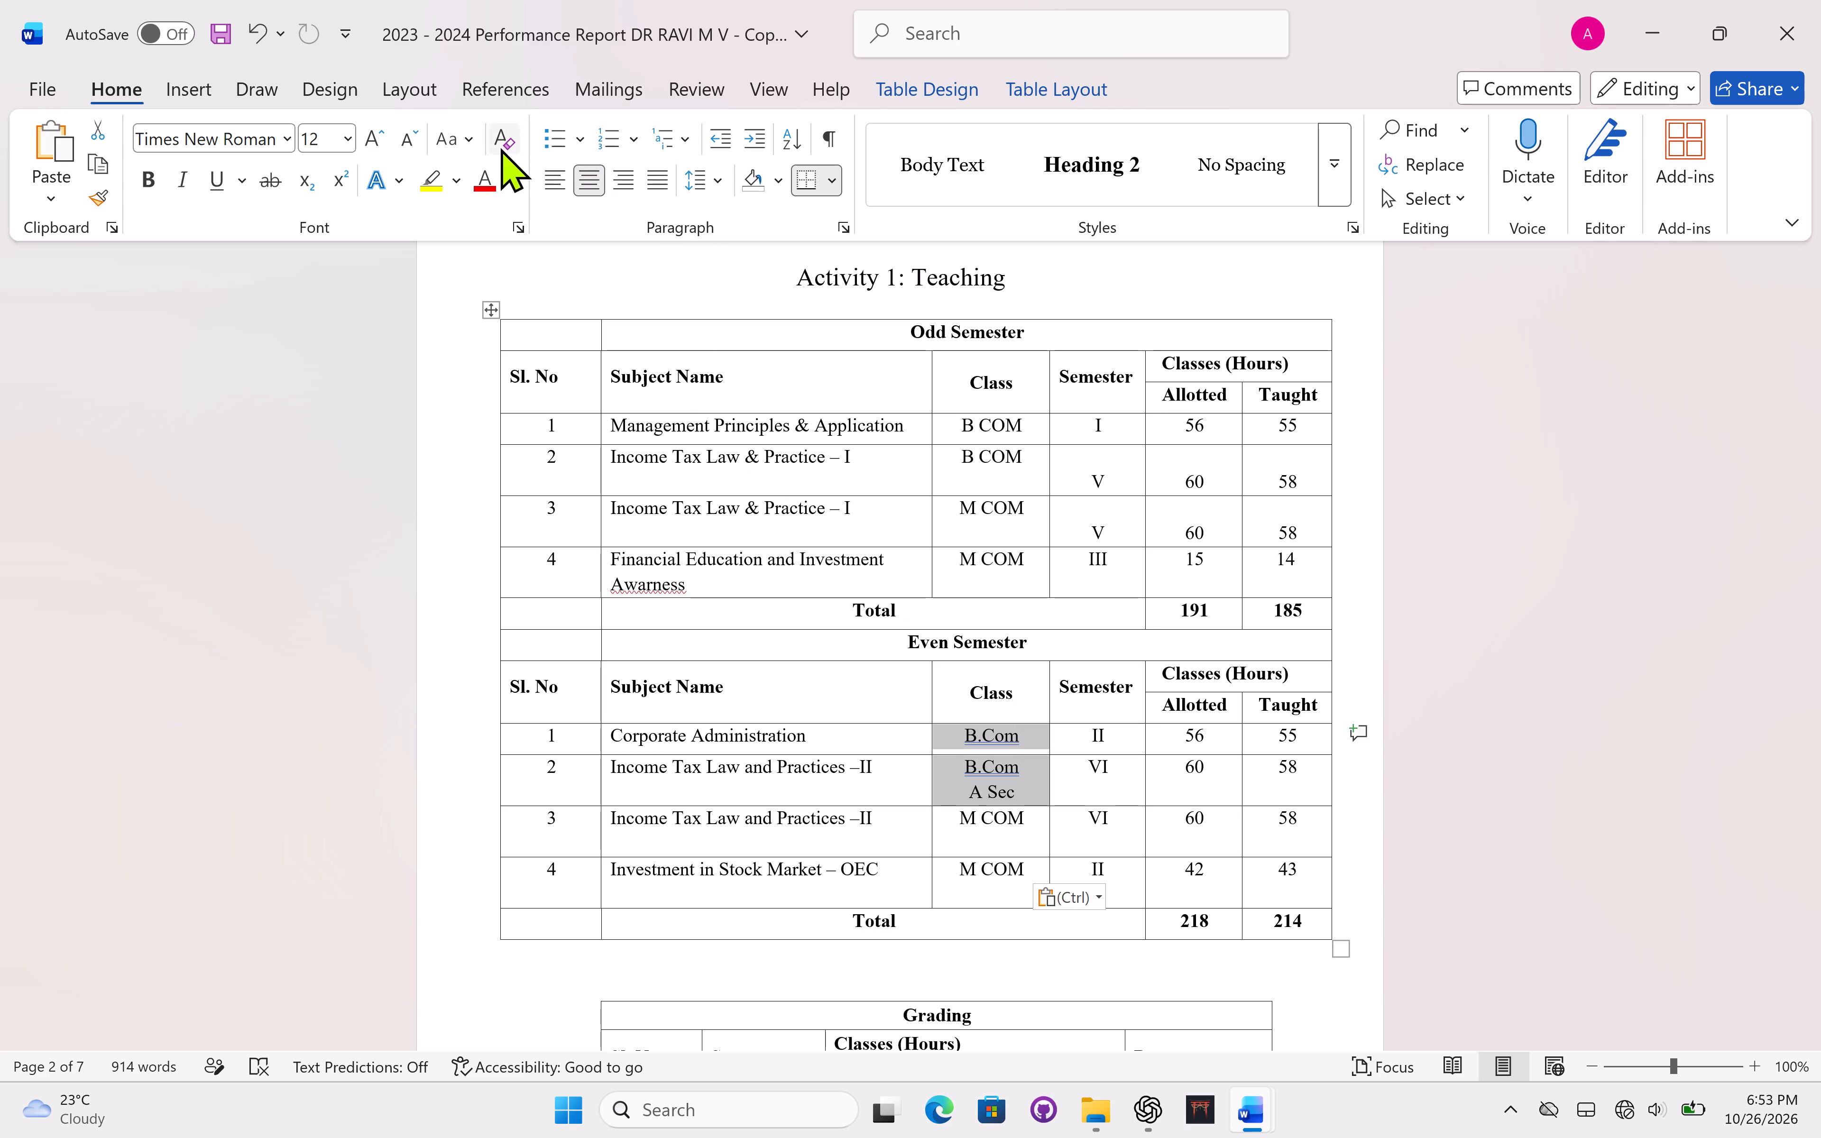
{"action": "left_click", "coordinate": [465, 147]}
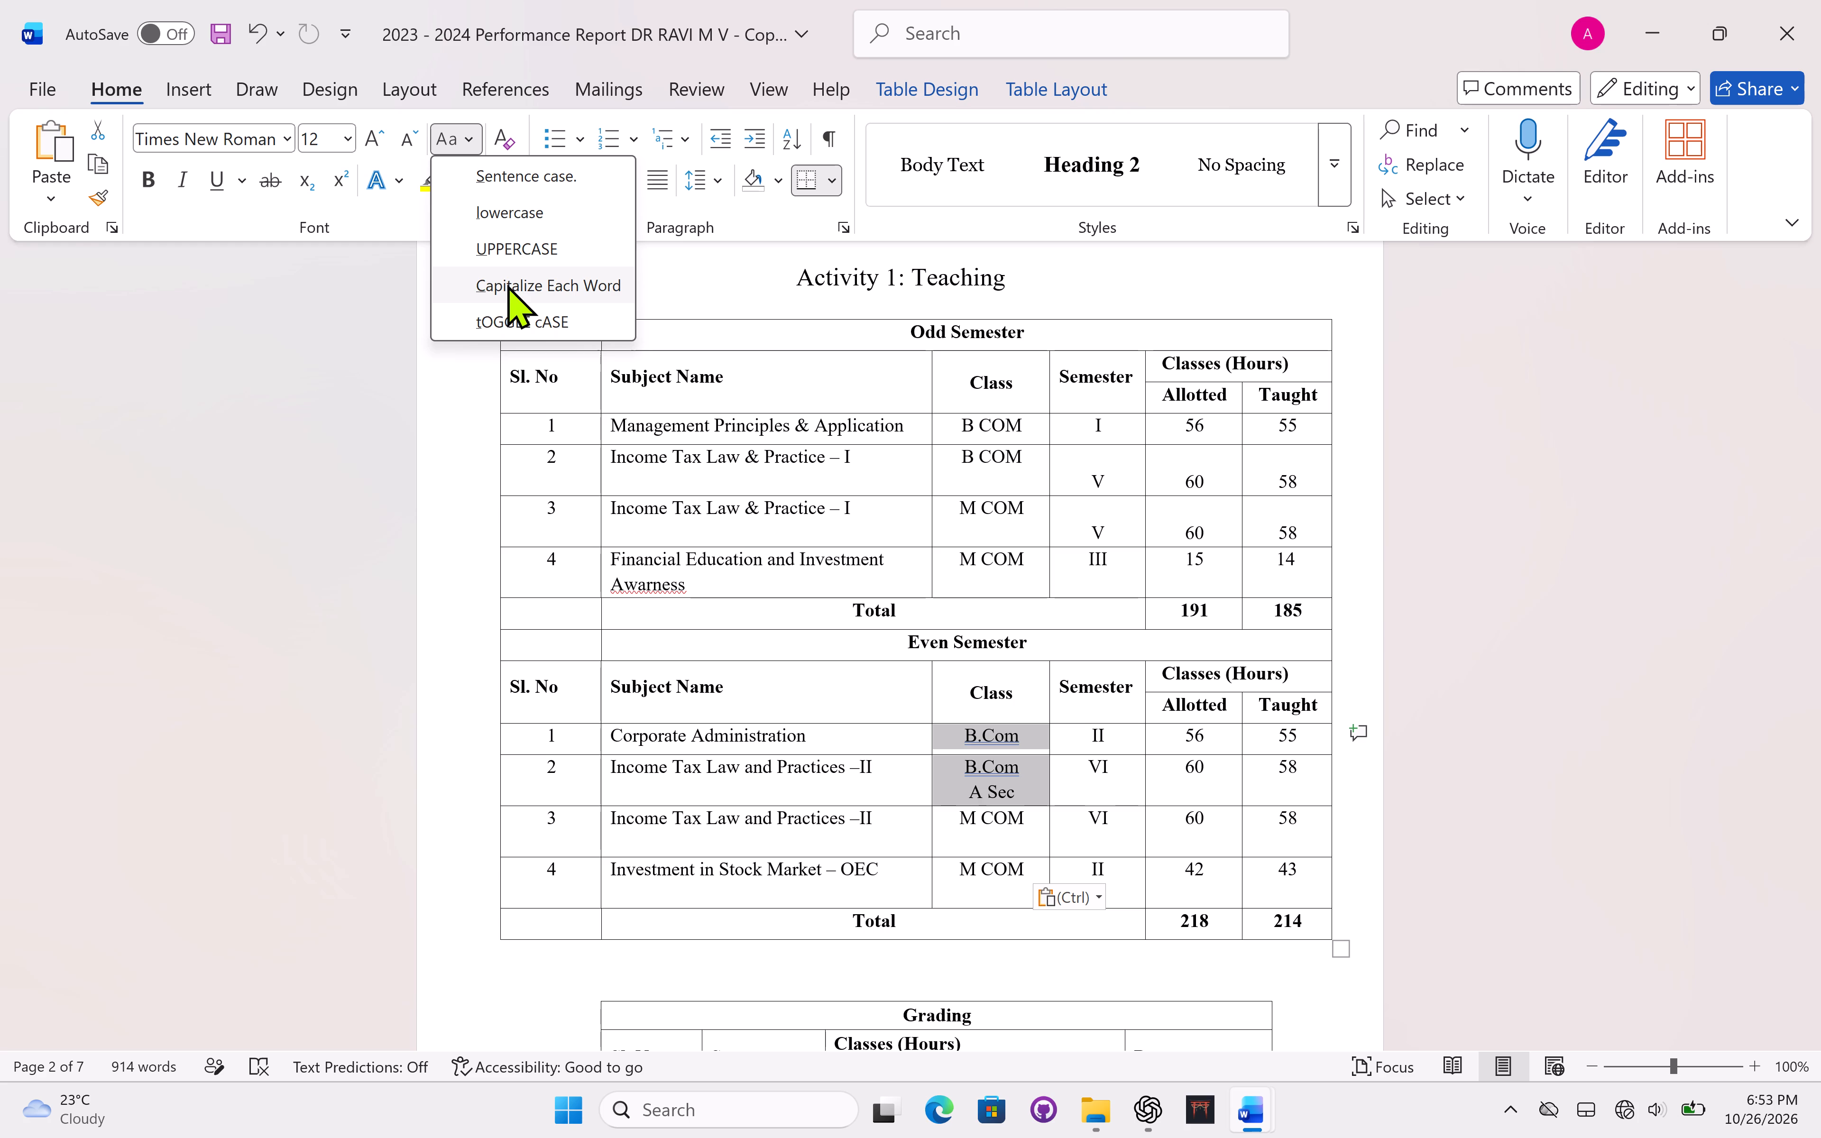
{"action": "left_click", "coordinate": [516, 252]}
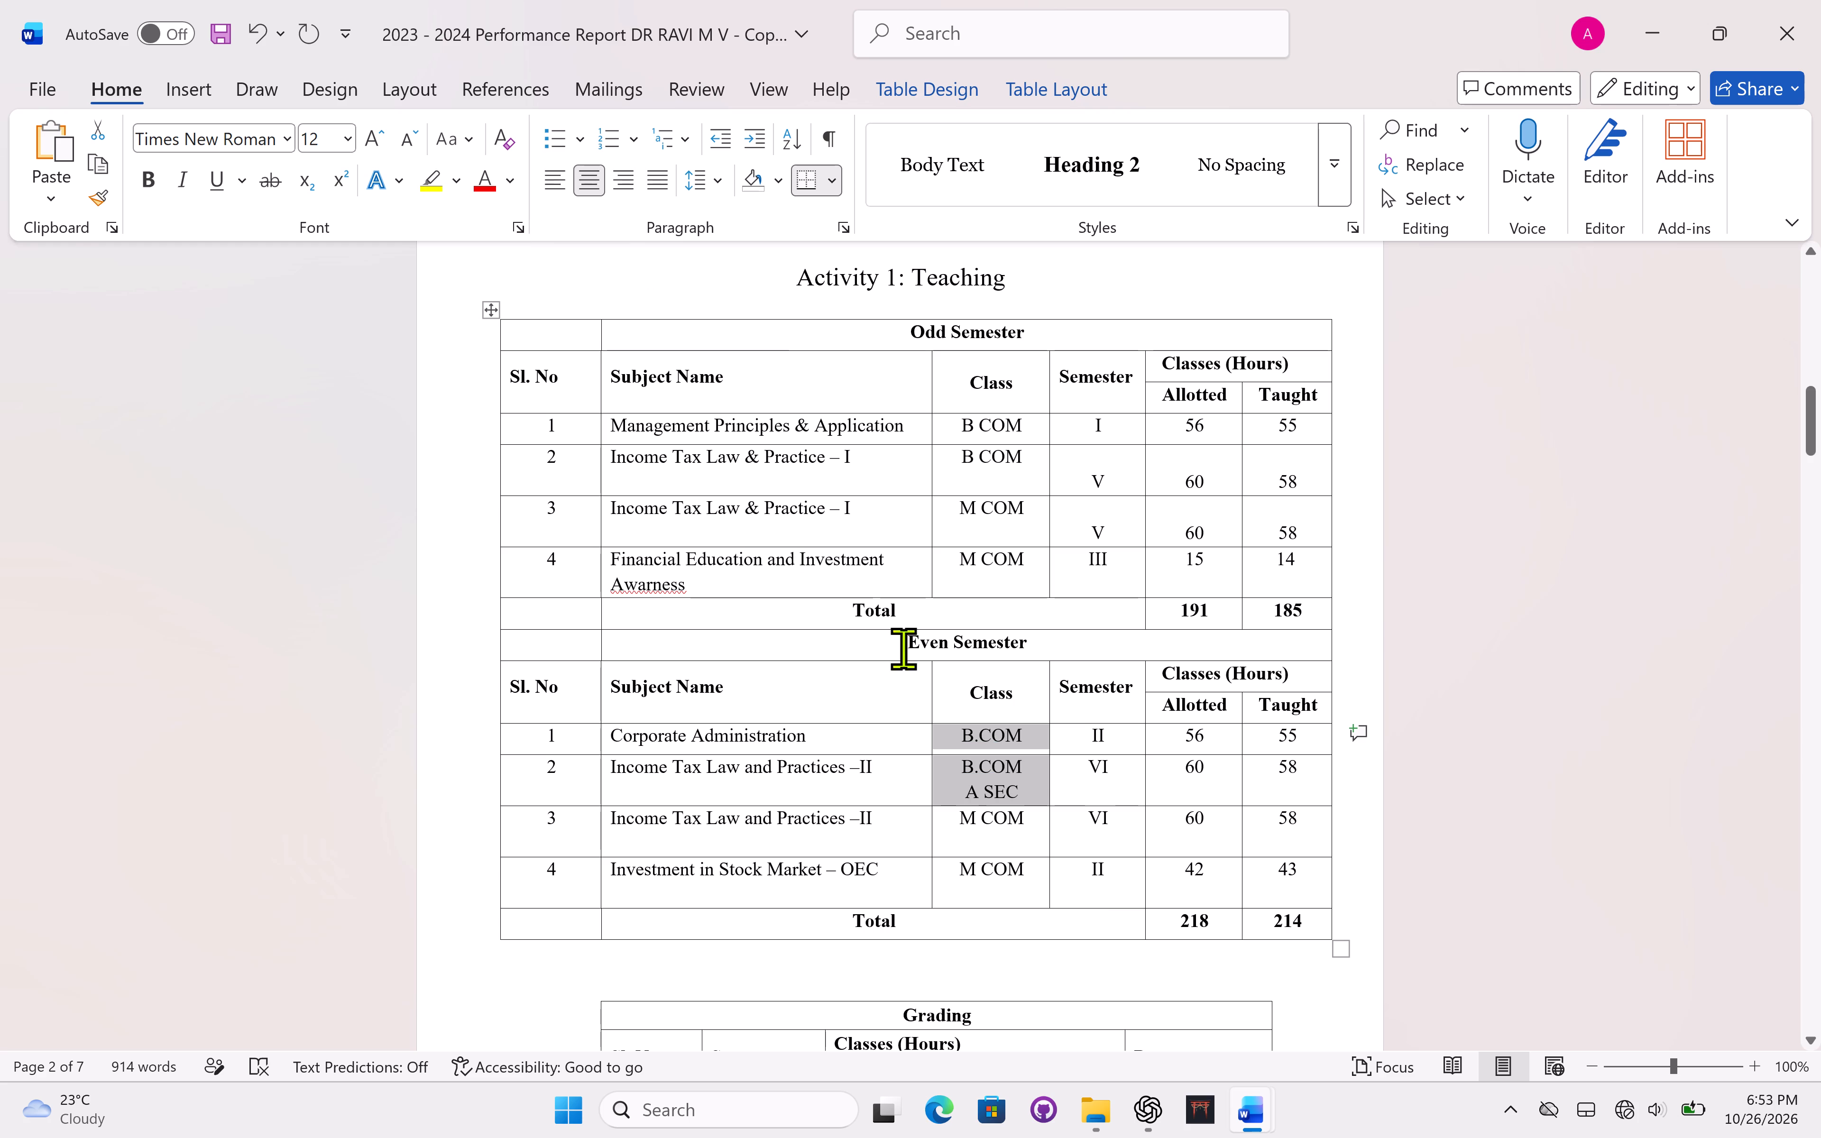
Remove the A SEC label under the class entry of the second Even Semester subject.
{"action": "left_click", "coordinate": [1030, 799]}
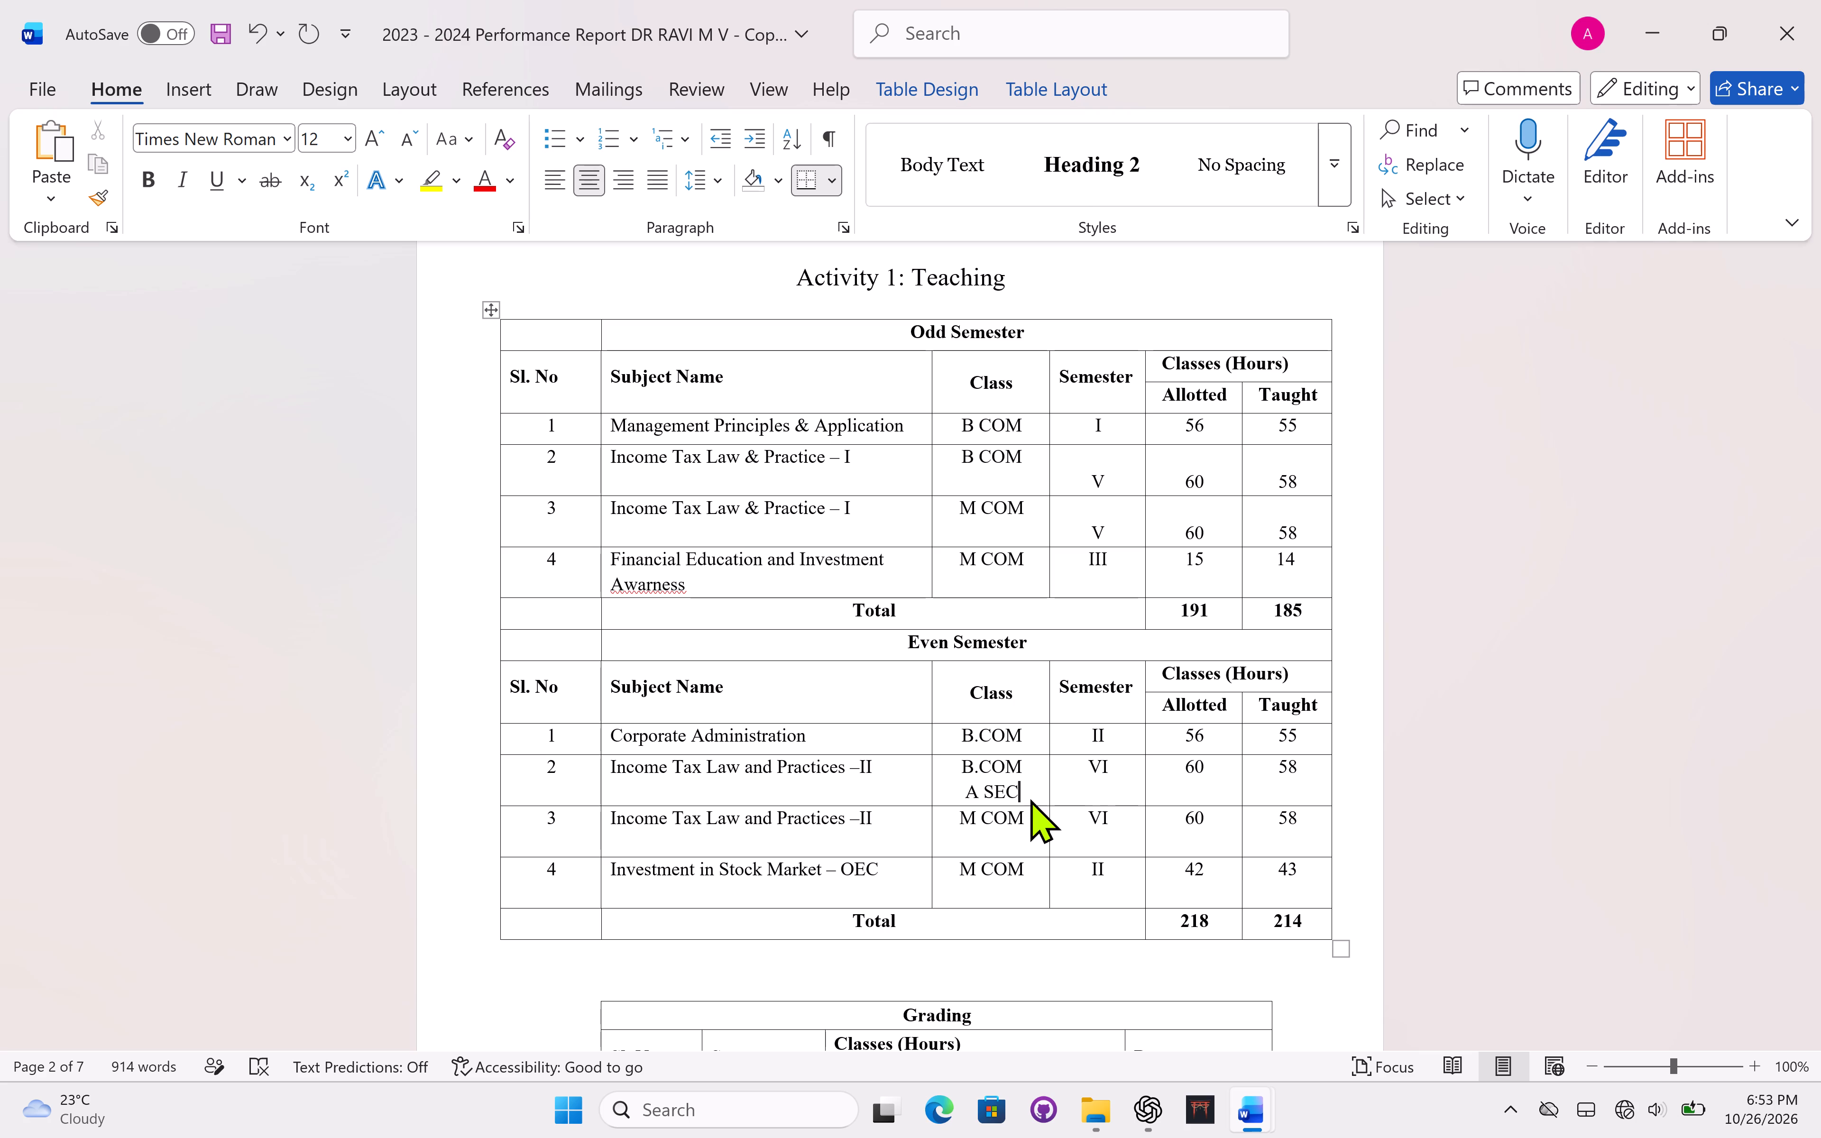
{"action": "key", "text": "BackSpace"}
{"action": "key", "text": "BackSpace"}
{"action": "key", "text": "BackSpace"}
{"action": "key", "text": "BackSpace"}
{"action": "key", "text": "BackSpace"}
{"action": "key", "text": "BackSpace"}
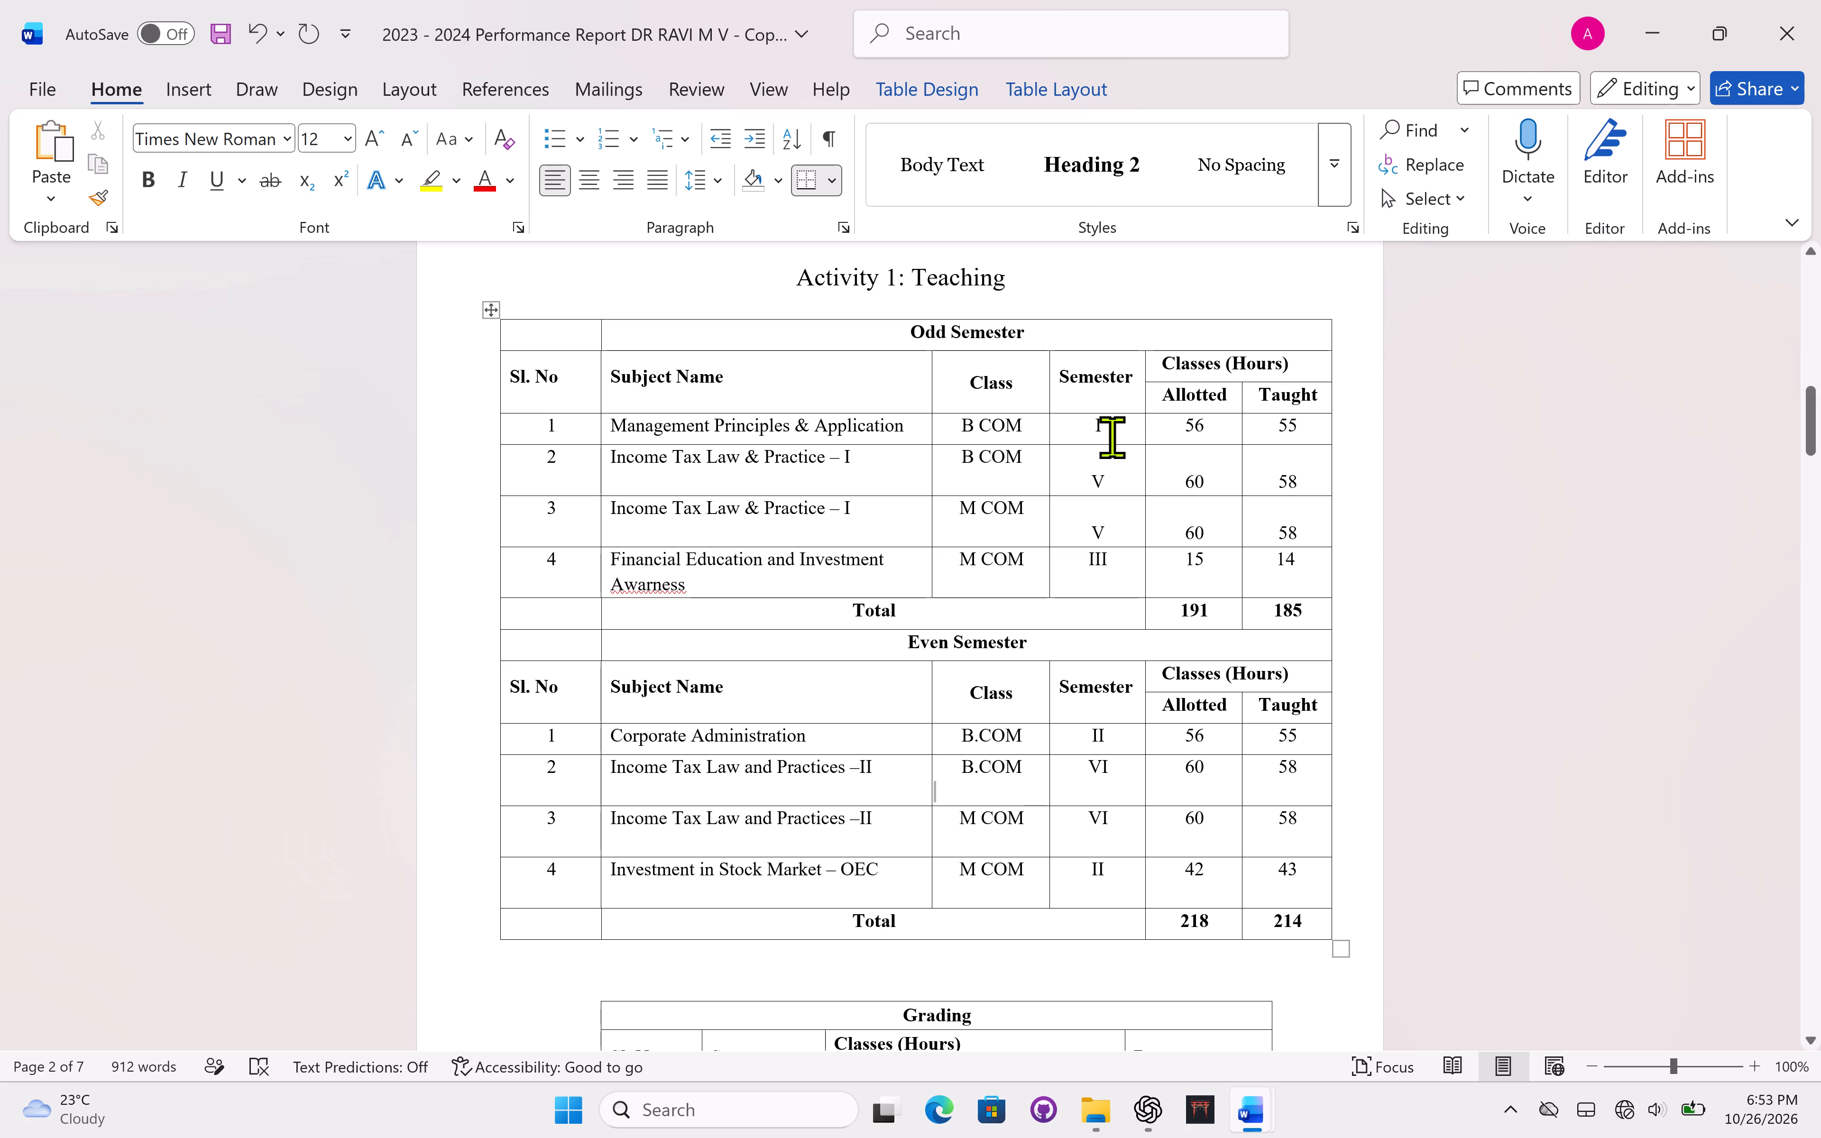
Set the Semester of the third Odd Semester subject, Income Tax Law & Practice – I for M COM, to I.
{"action": "left_click", "coordinate": [1122, 532]}
{"action": "key", "text": "BackSpace"}
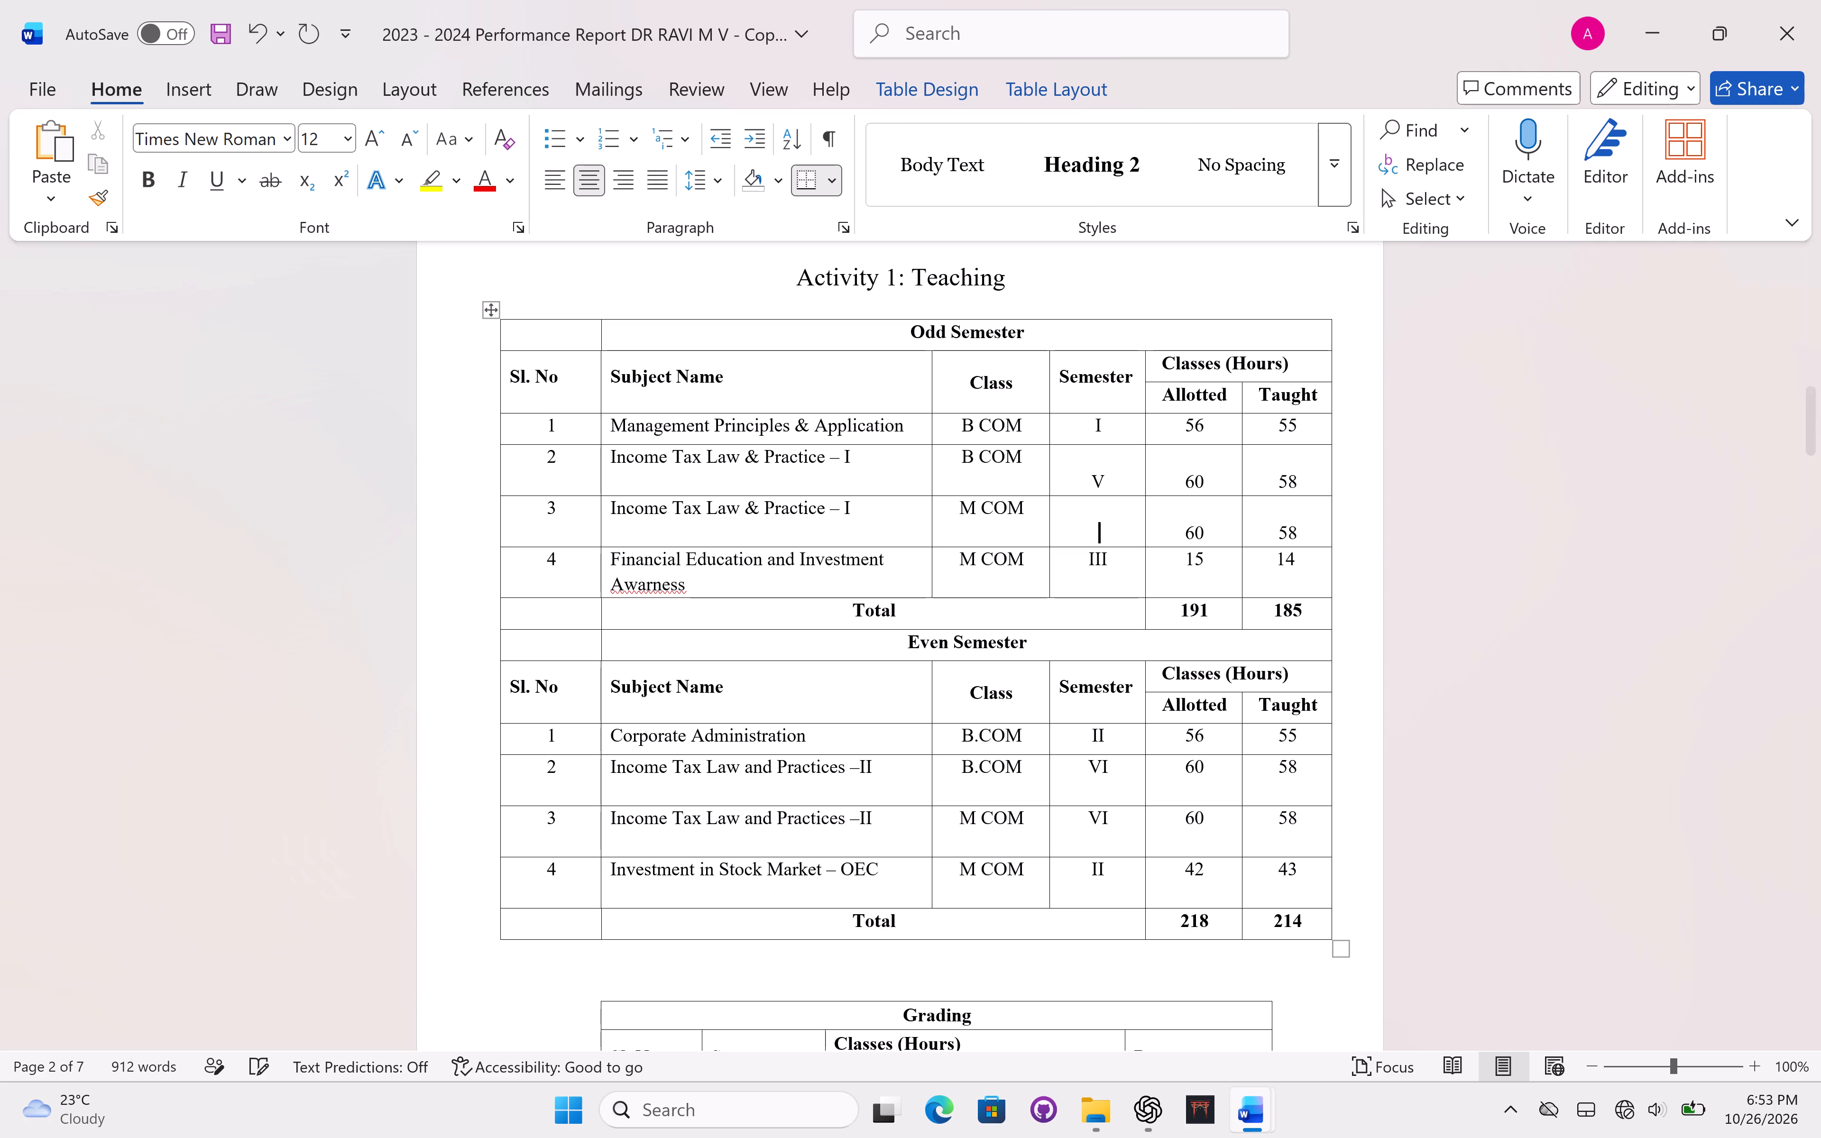
{"action": "key", "text": "i"}
{"action": "key", "text": "BackSpace"}
{"action": "key", "text": "i"}
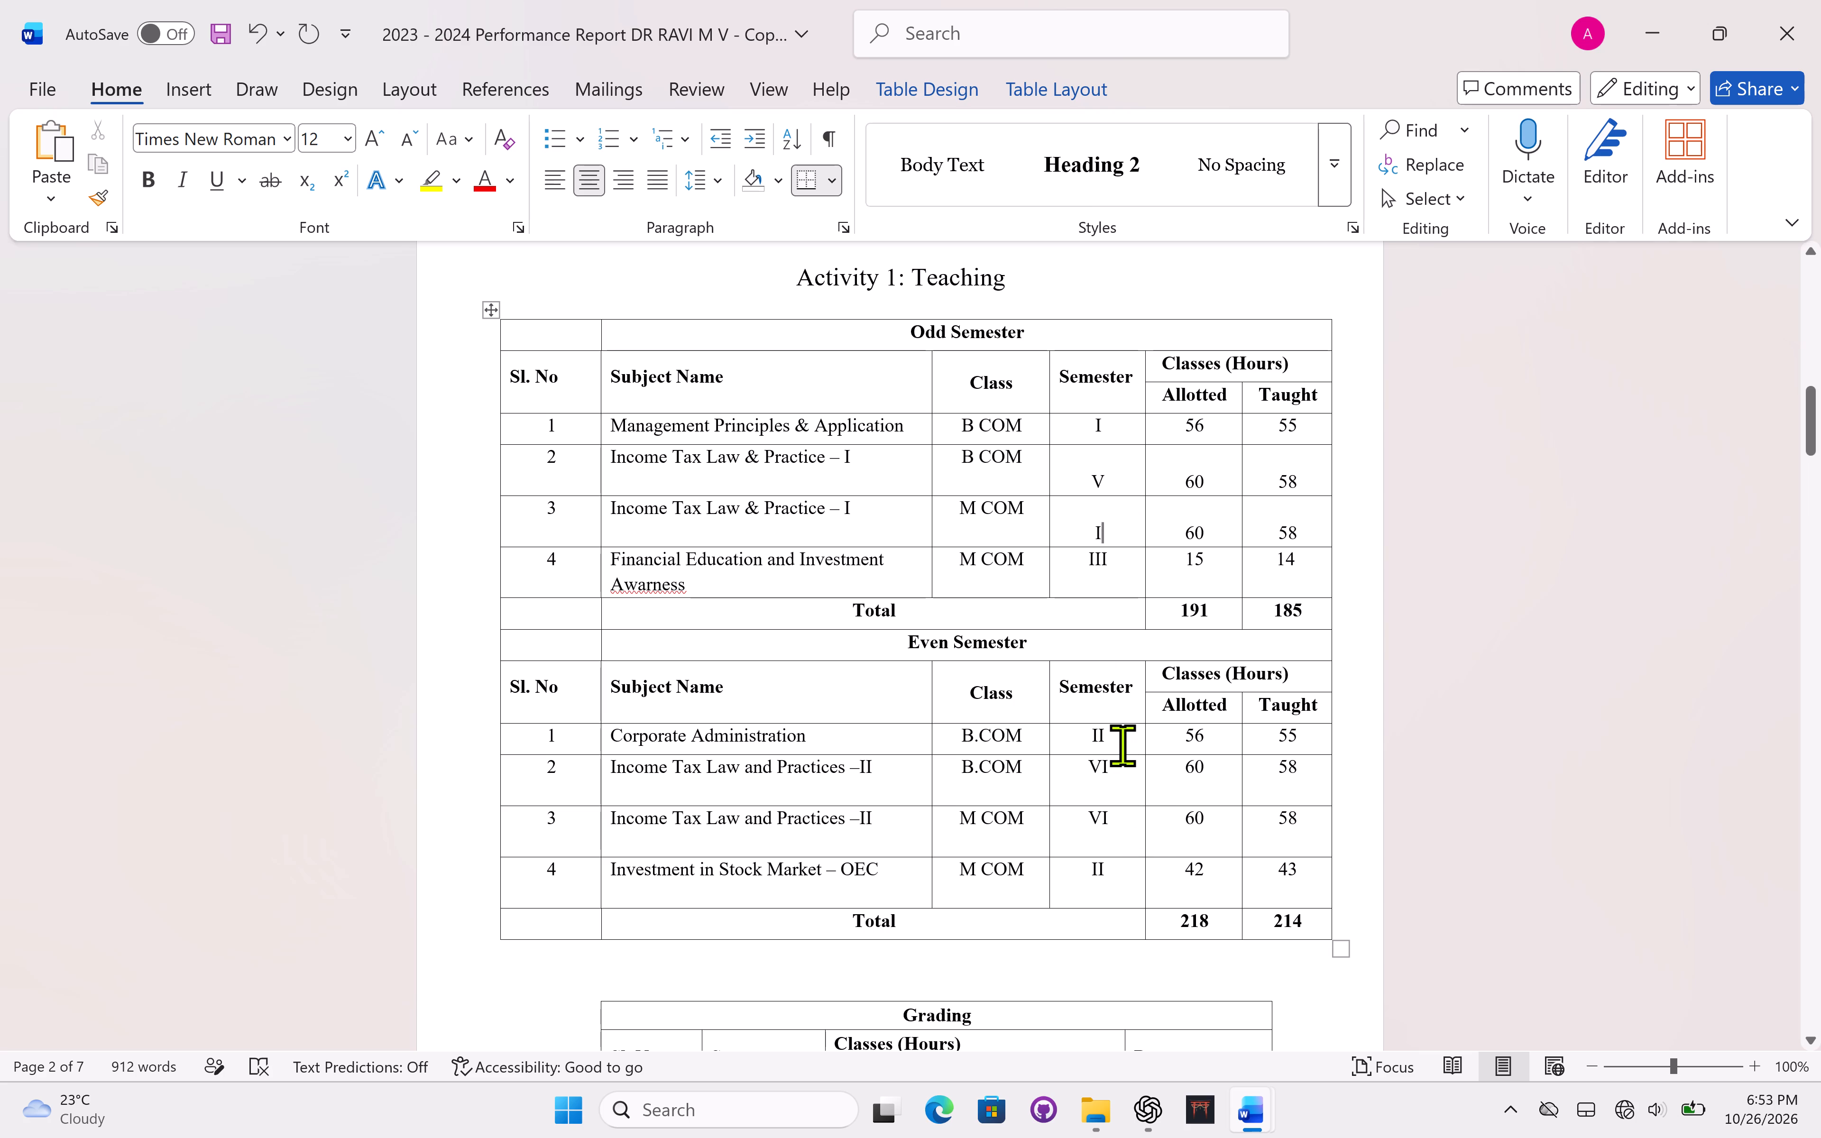
Set the Semester of the third Even Semester subject, Income Tax Law and Practices –II for M COM, to II.
{"action": "left_click", "coordinate": [1119, 770]}
{"action": "left_click", "coordinate": [1125, 825]}
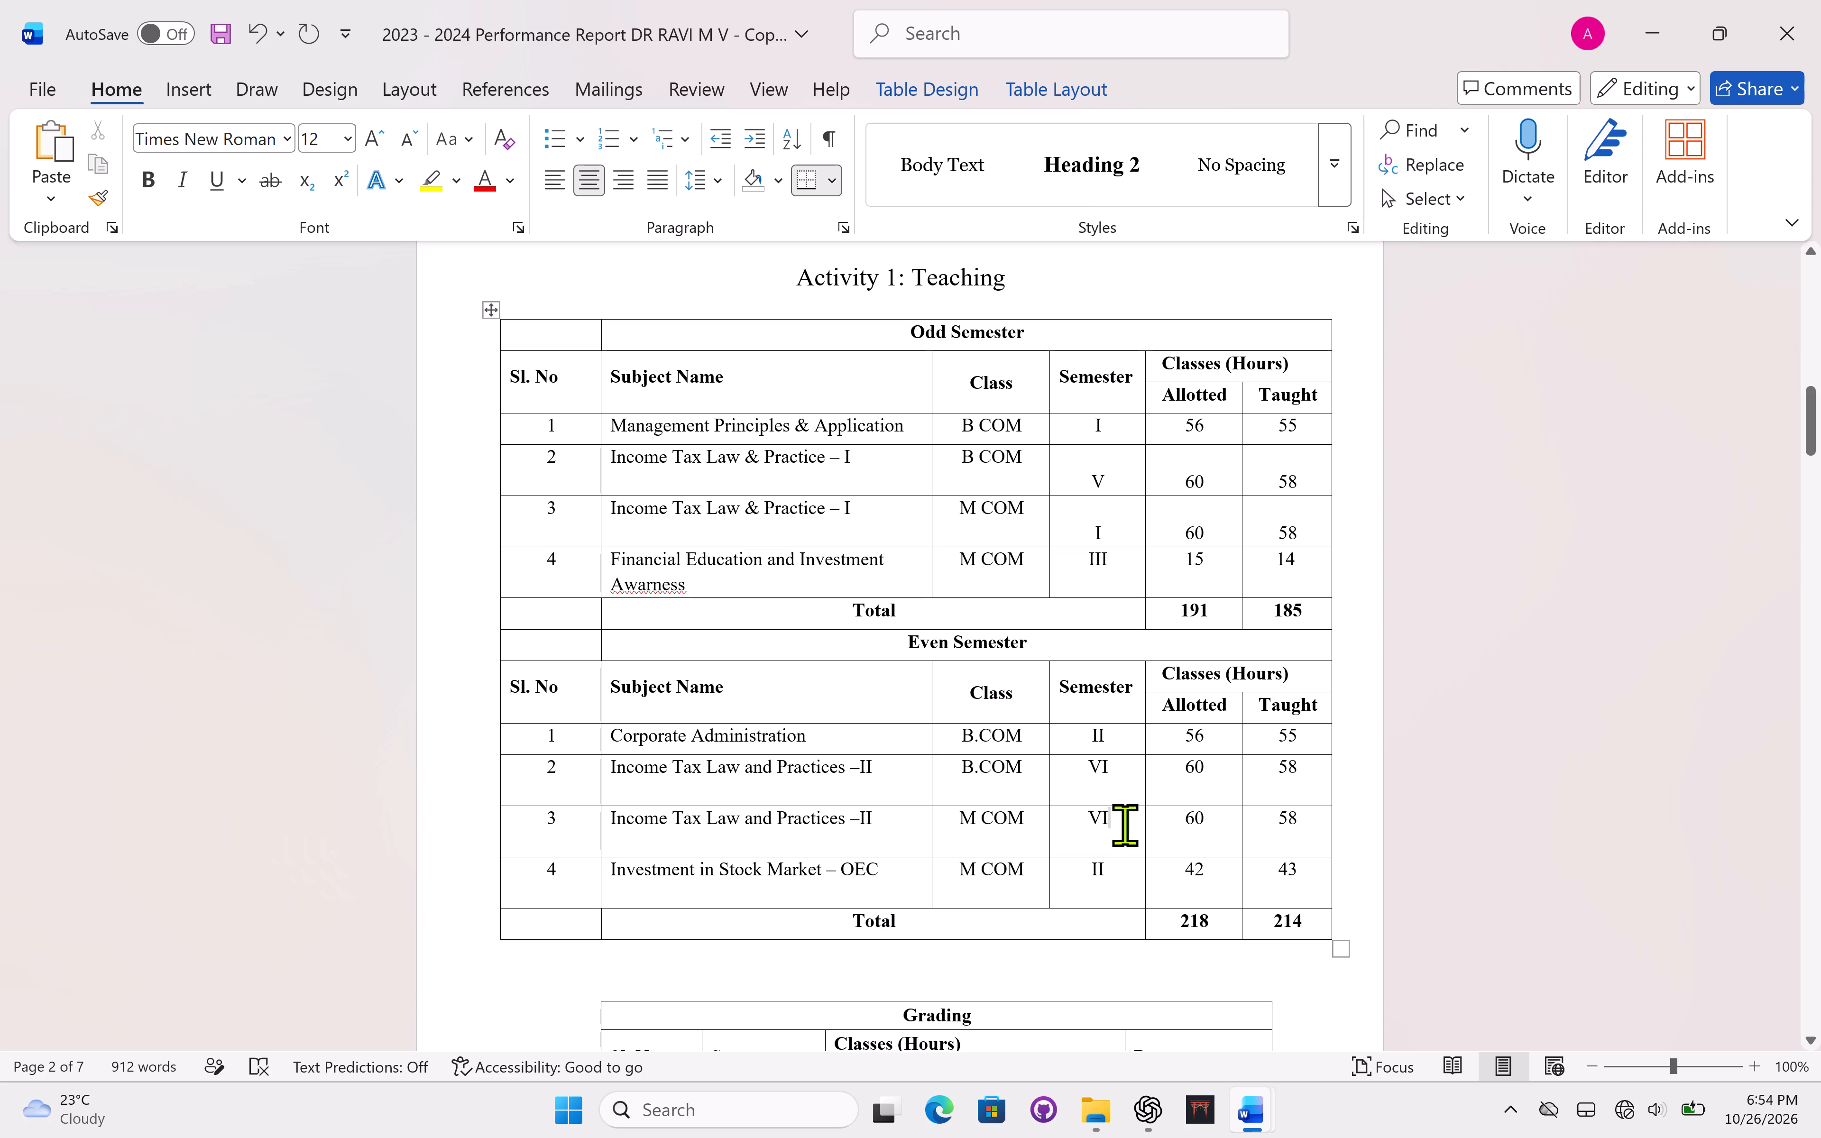
{"action": "key", "text": "BackSpace"}
{"action": "key", "text": "BackSpace"}
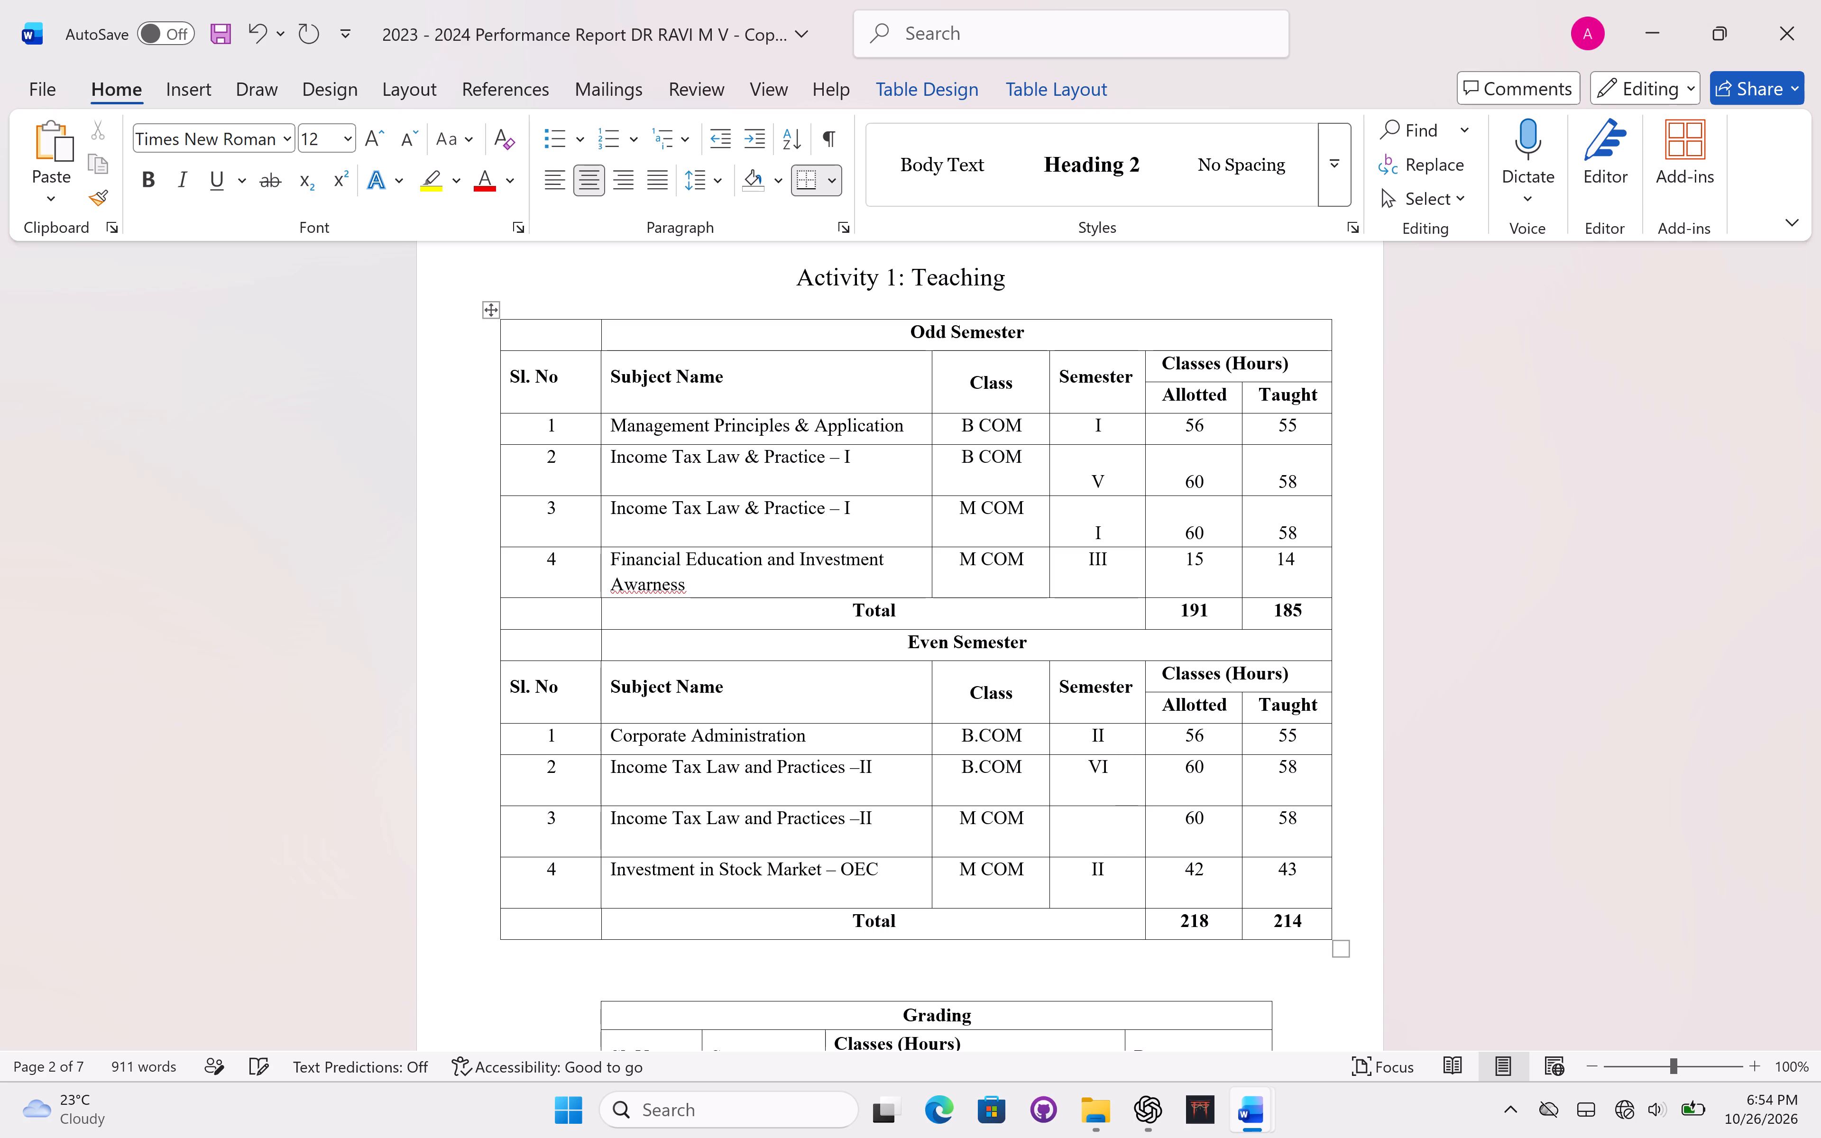
{"action": "type", "text": "II"}
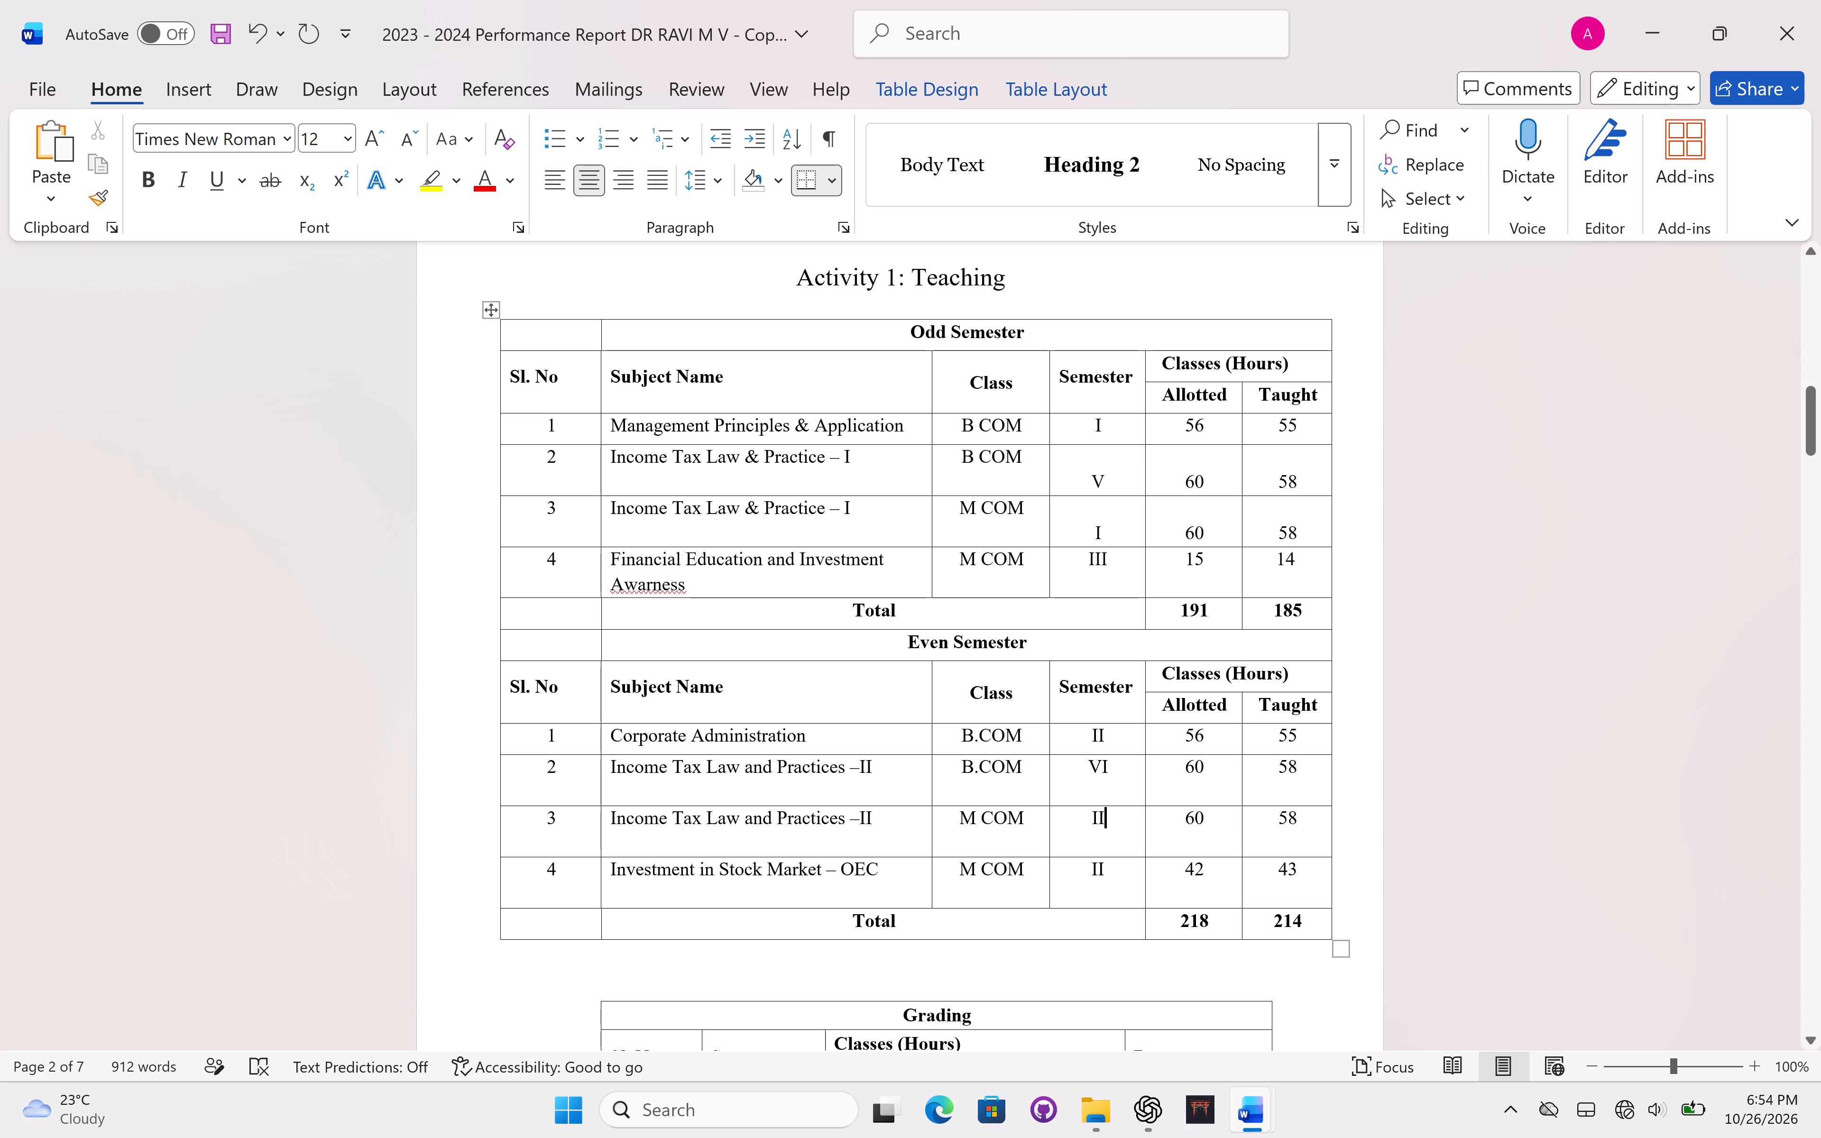
Set the Semester of Investment in Stock Market – OEC in the Even Semester table to IV.
{"action": "left_click", "coordinate": [1115, 876]}
{"action": "key", "text": "BackSpace"}
{"action": "key", "text": "v"}
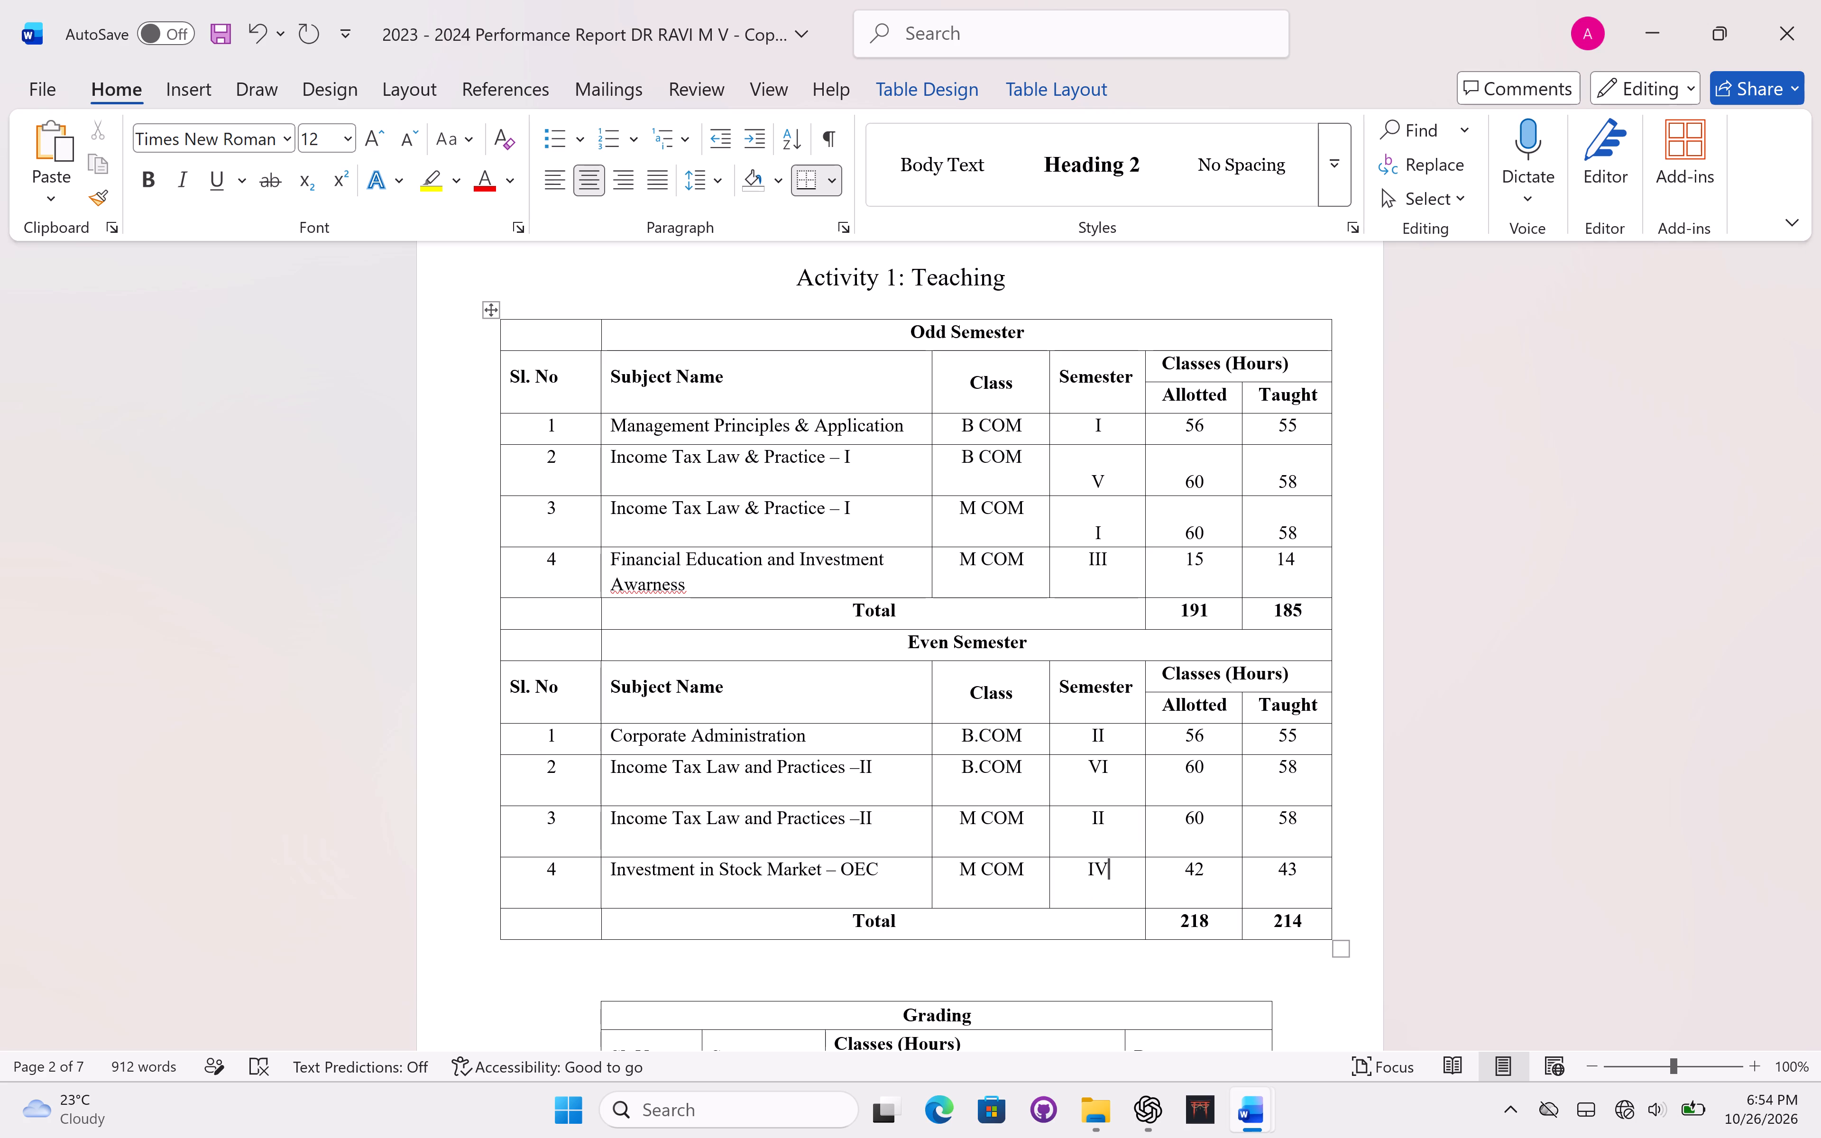
Save the 2023 - 2024 performance report.
{"action": "key", "text": "ctrl+s"}
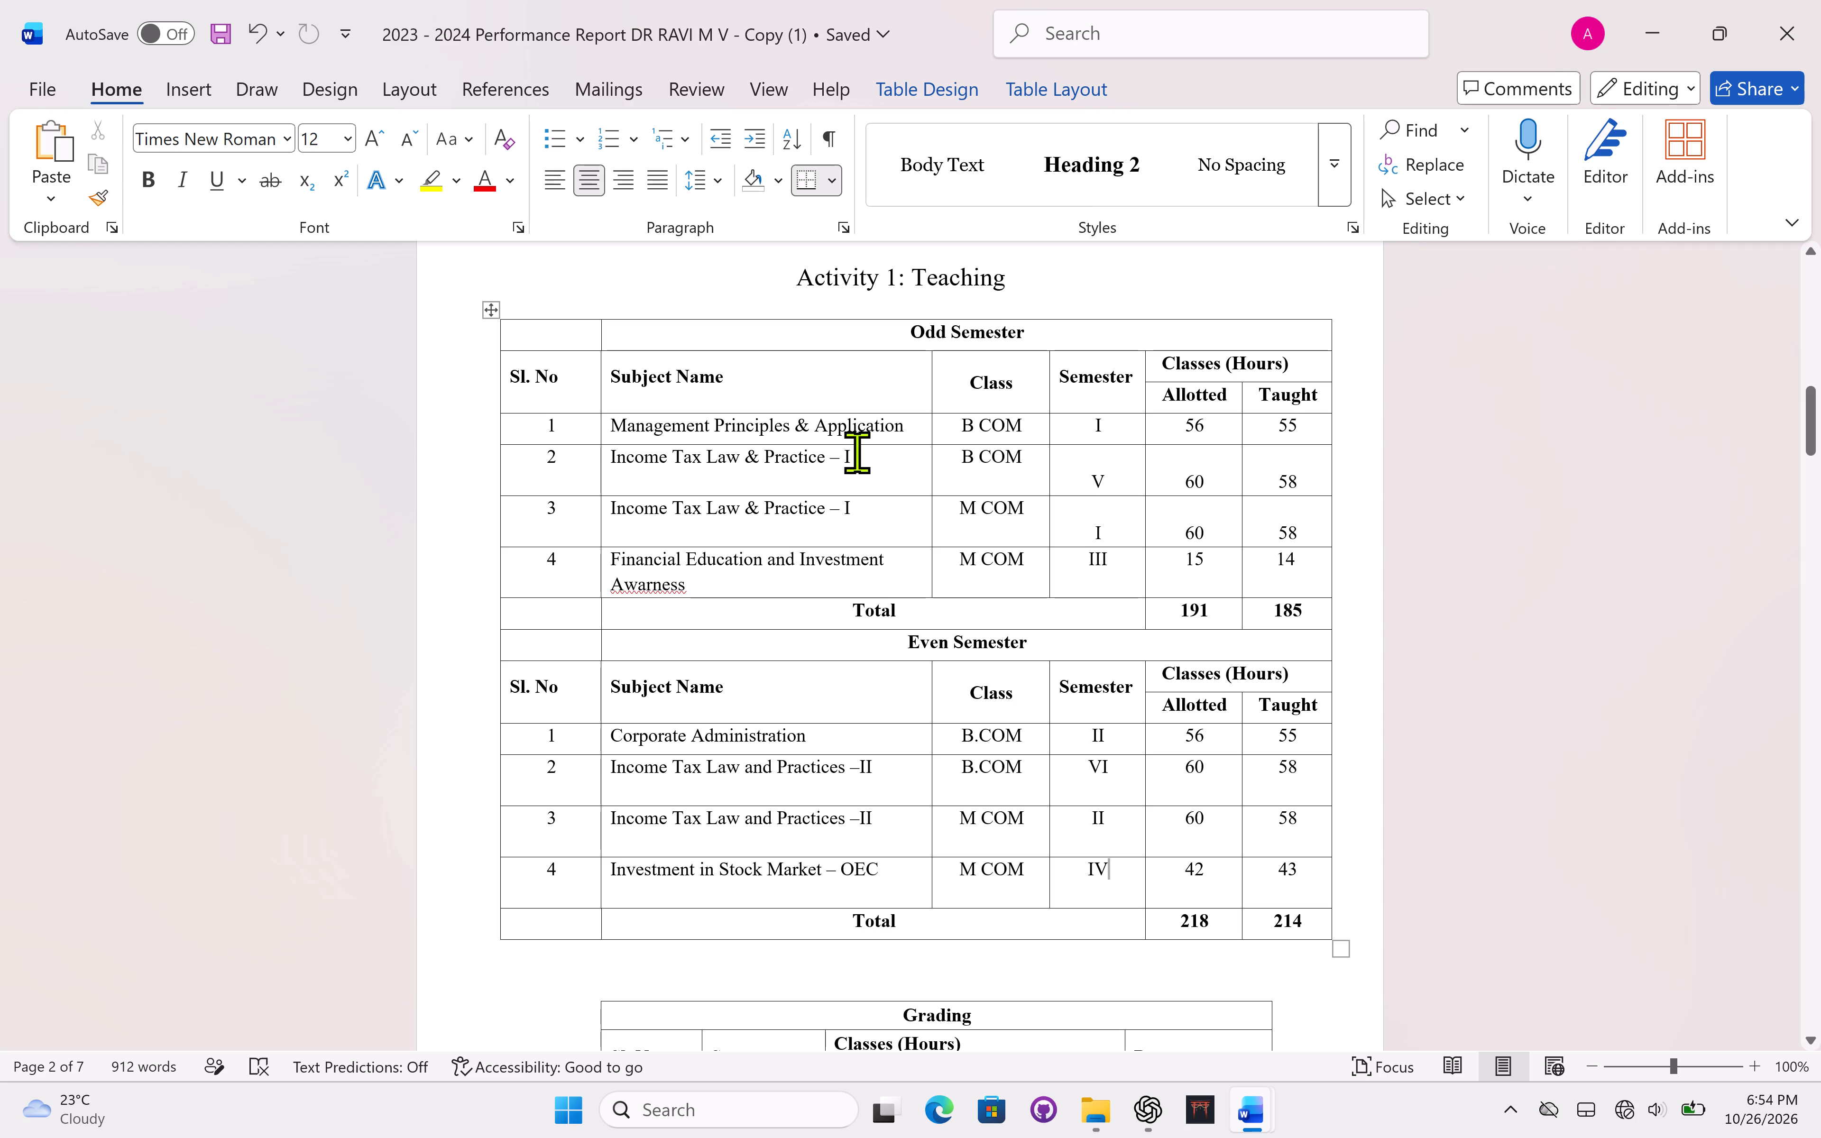
Append AEMC to the subject name Management Principles & Application in the Odd Semester table.
{"action": "left_click", "coordinate": [908, 431]}
{"action": "key", "text": "space"}
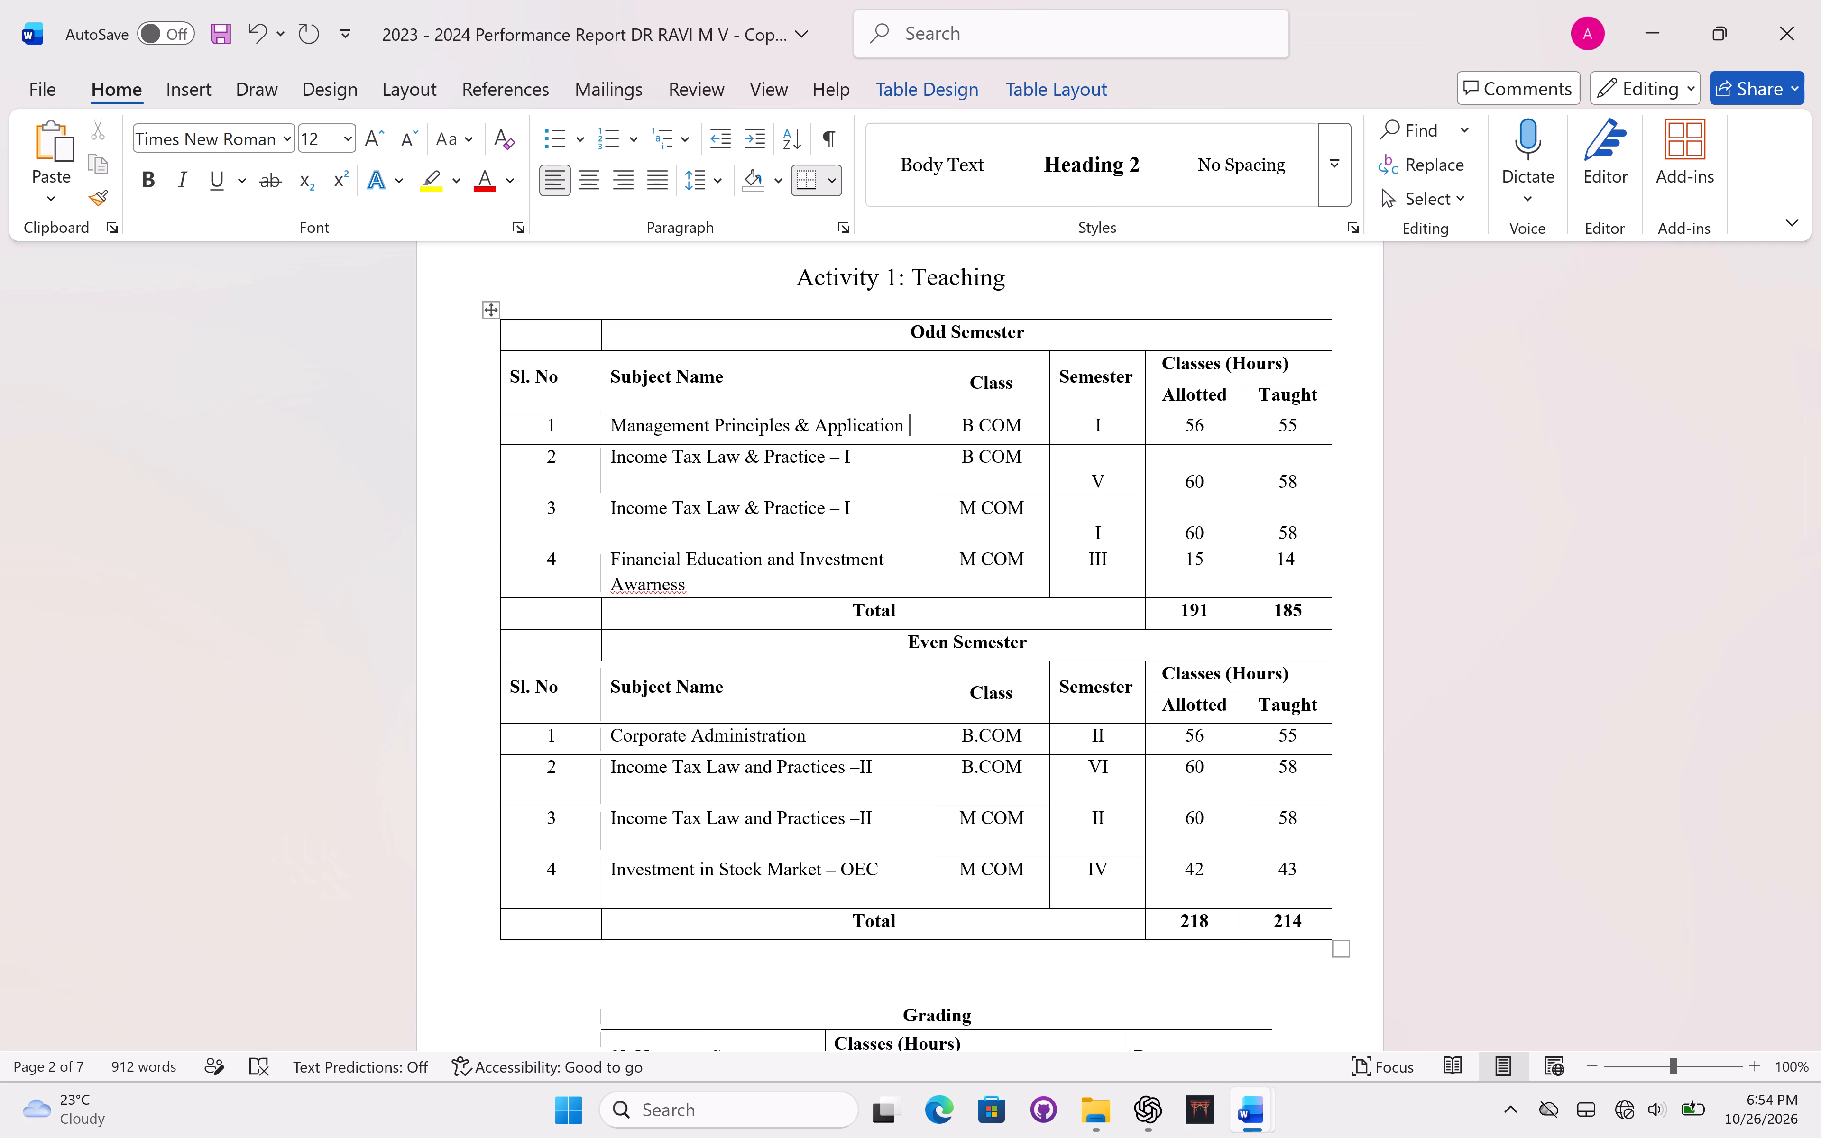
{"action": "type", "text": "AEMC"}
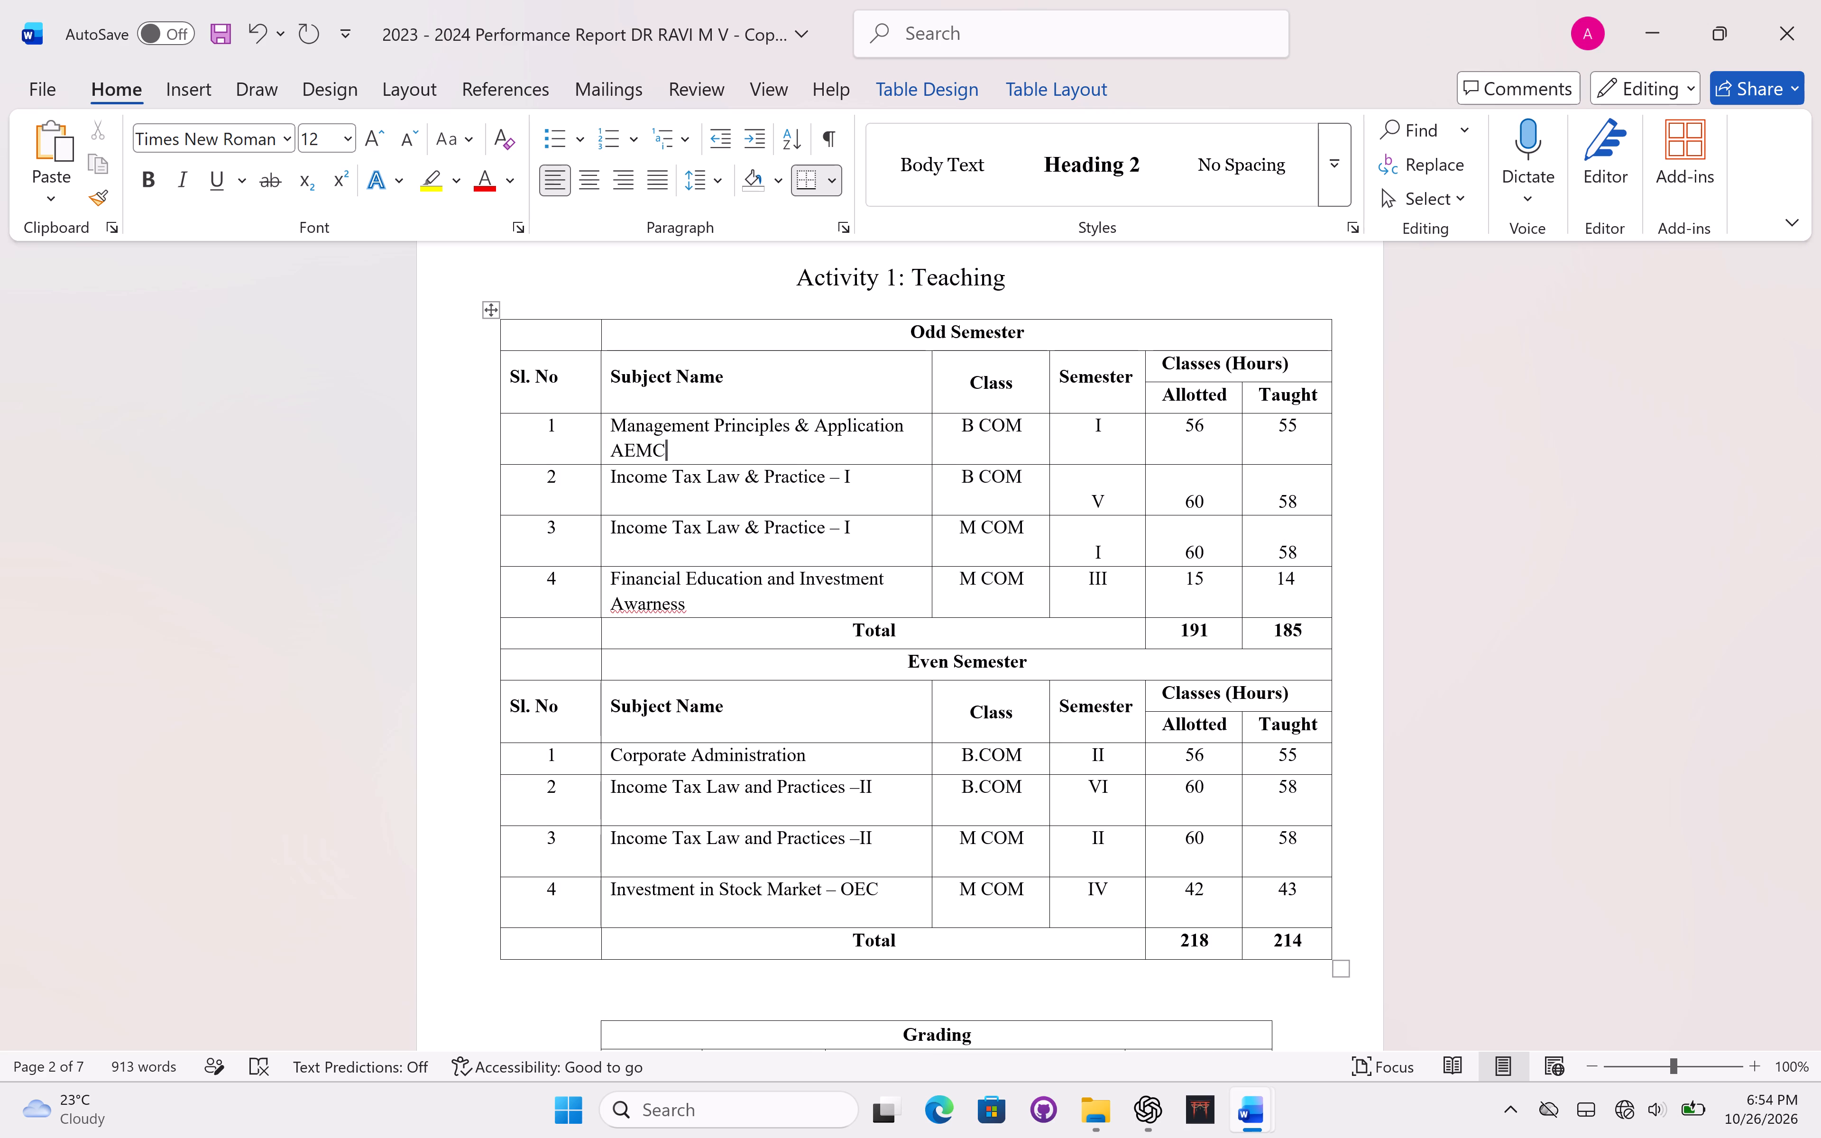
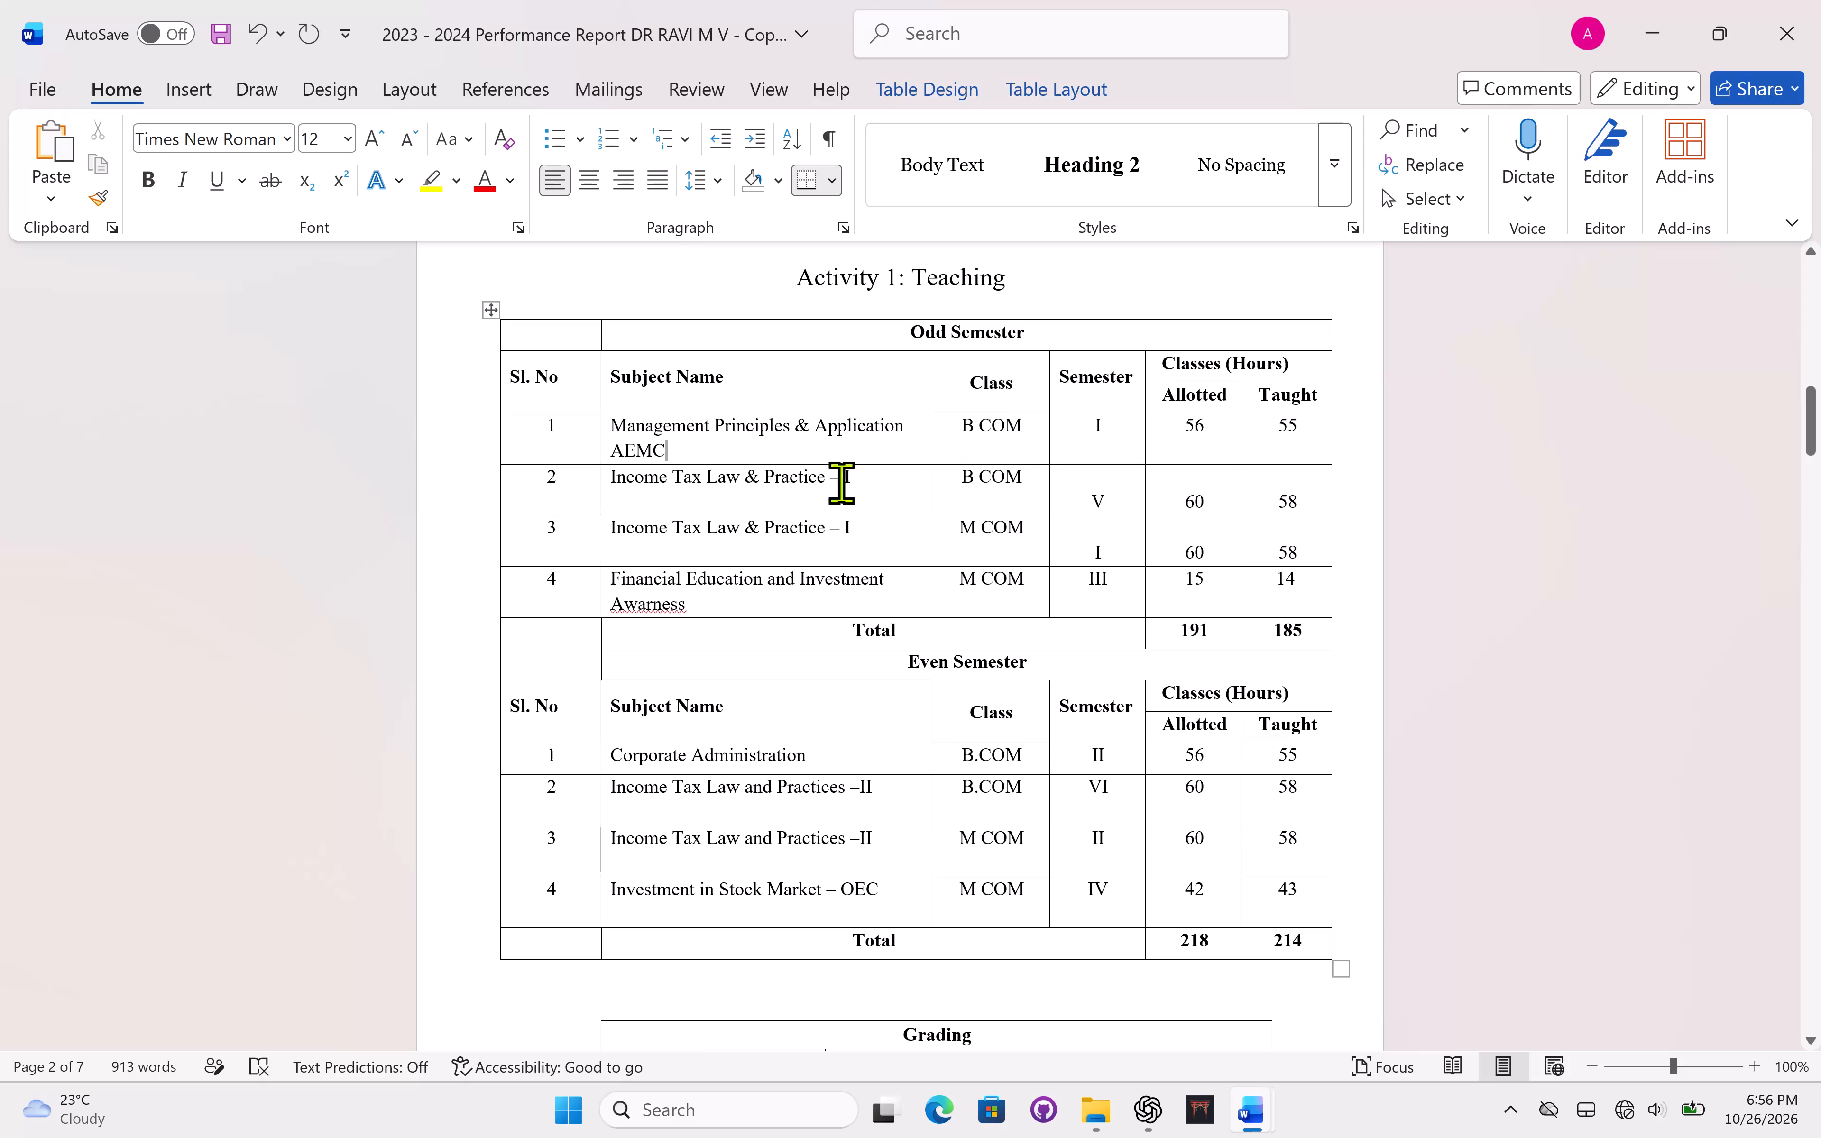
Add PPA on a new line below Income Tax Law & Practice – I in the Odd Semester table's B COM row.
{"action": "left_click", "coordinate": [868, 493]}
{"action": "key", "text": "space"}
{"action": "type", "text": "PPA"}
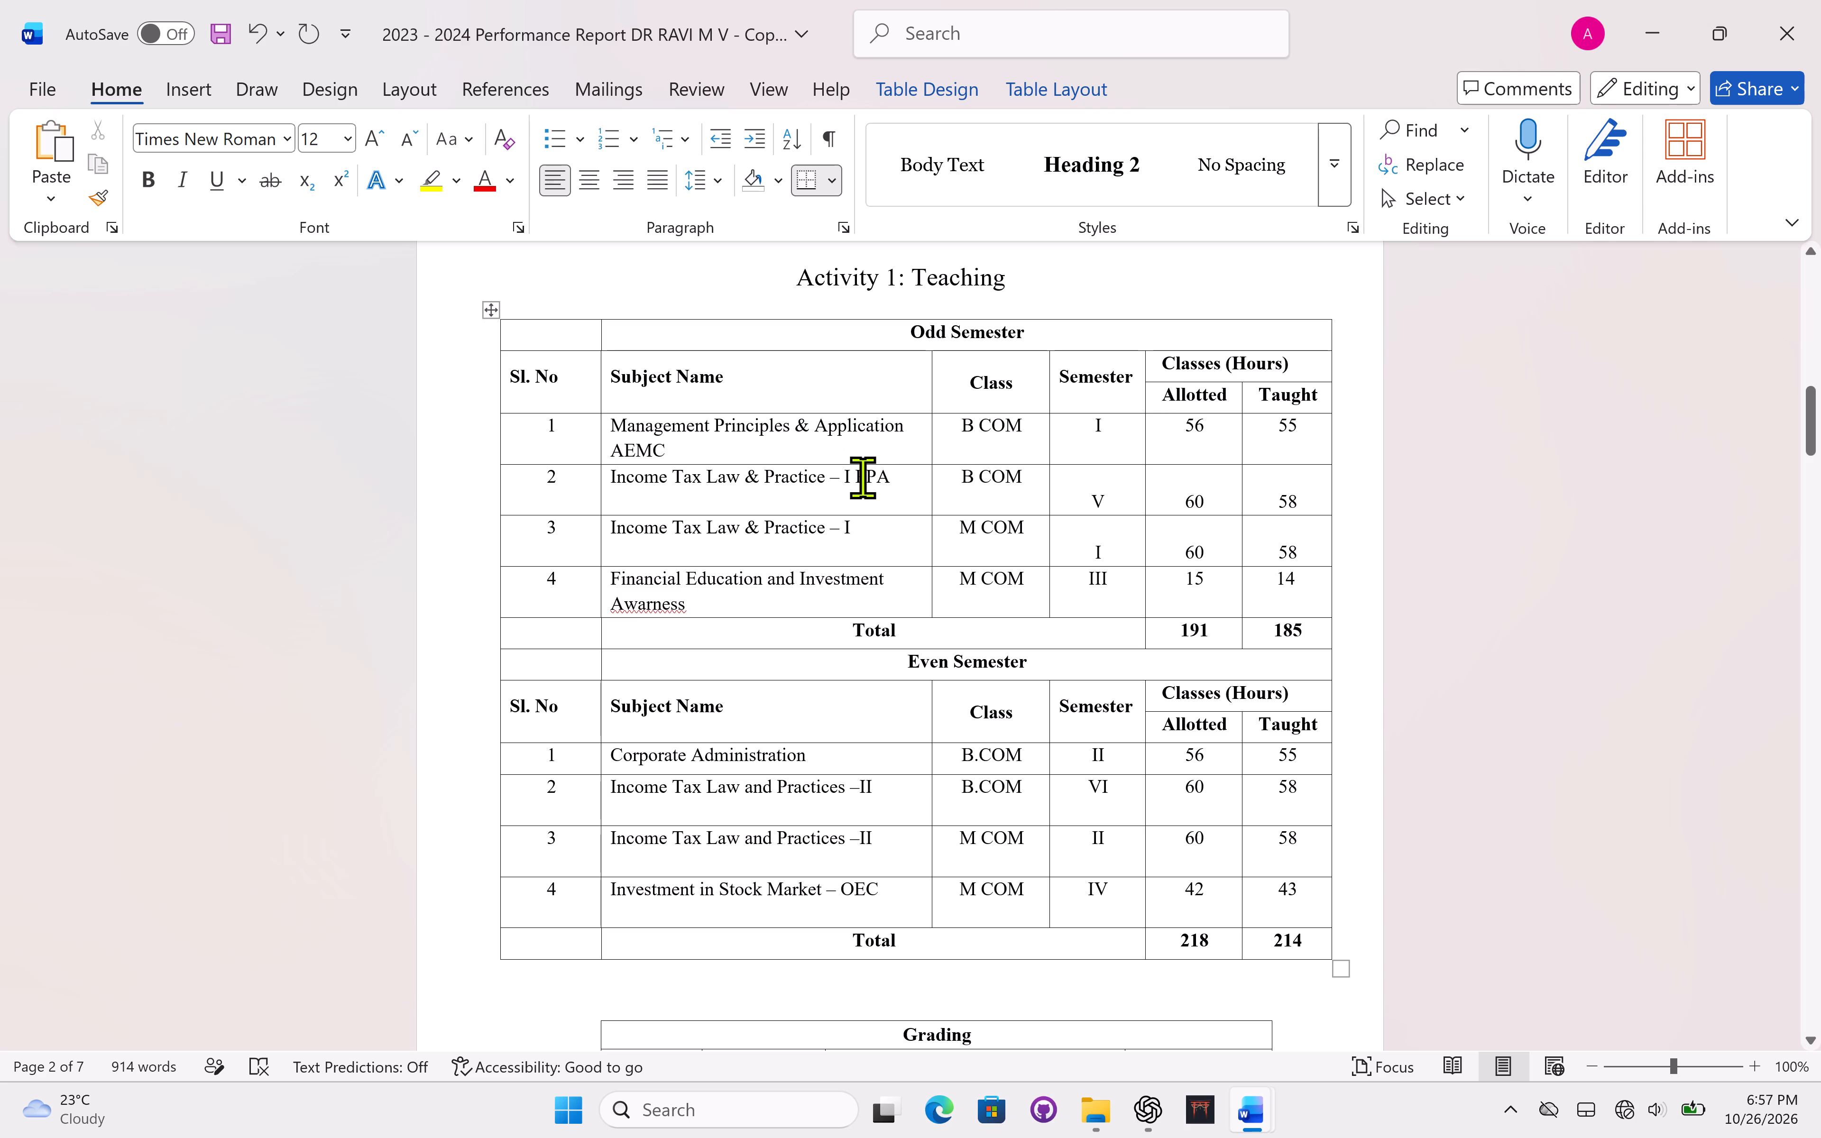
{"action": "left_click", "coordinate": [856, 477]}
{"action": "key", "text": "Return"}
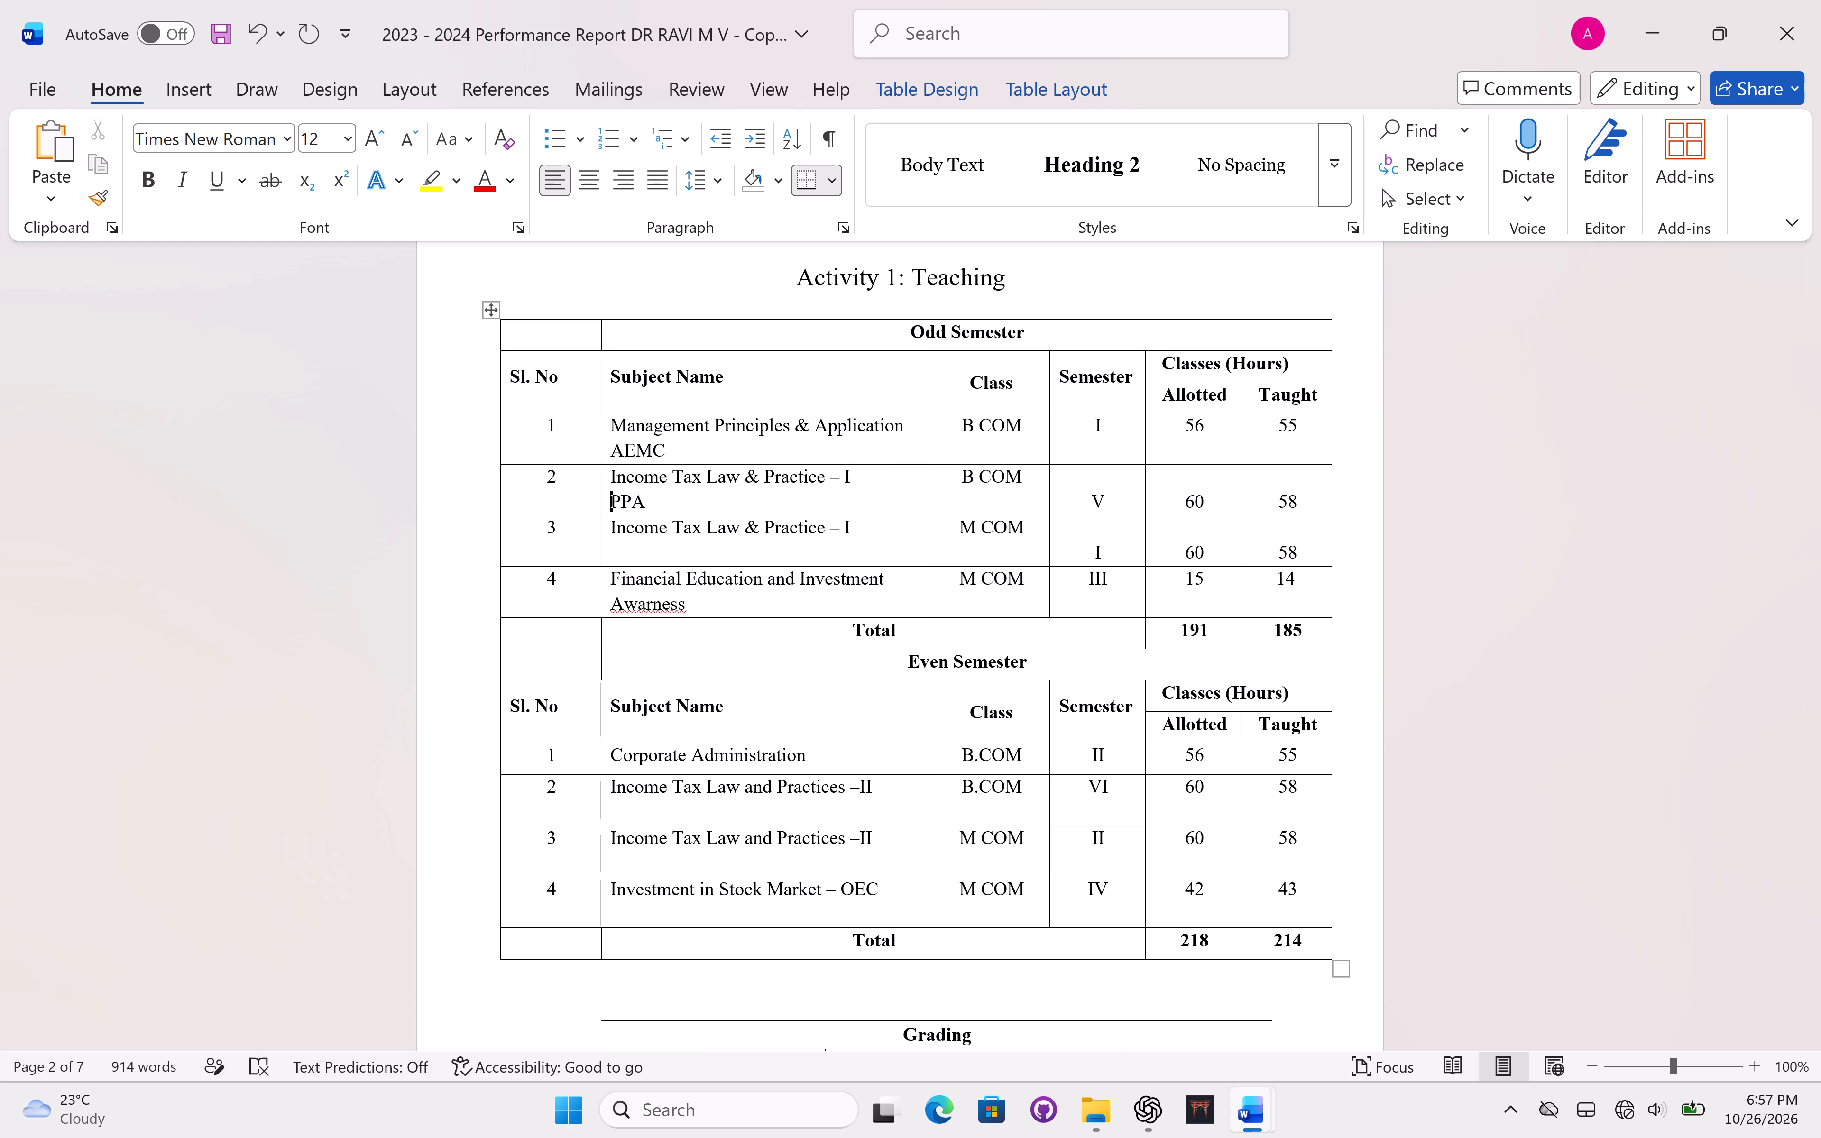
Expand PPA in the second Odd Semester subject to Principles and Practice of Auditing.
{"action": "left_click", "coordinate": [625, 499]}
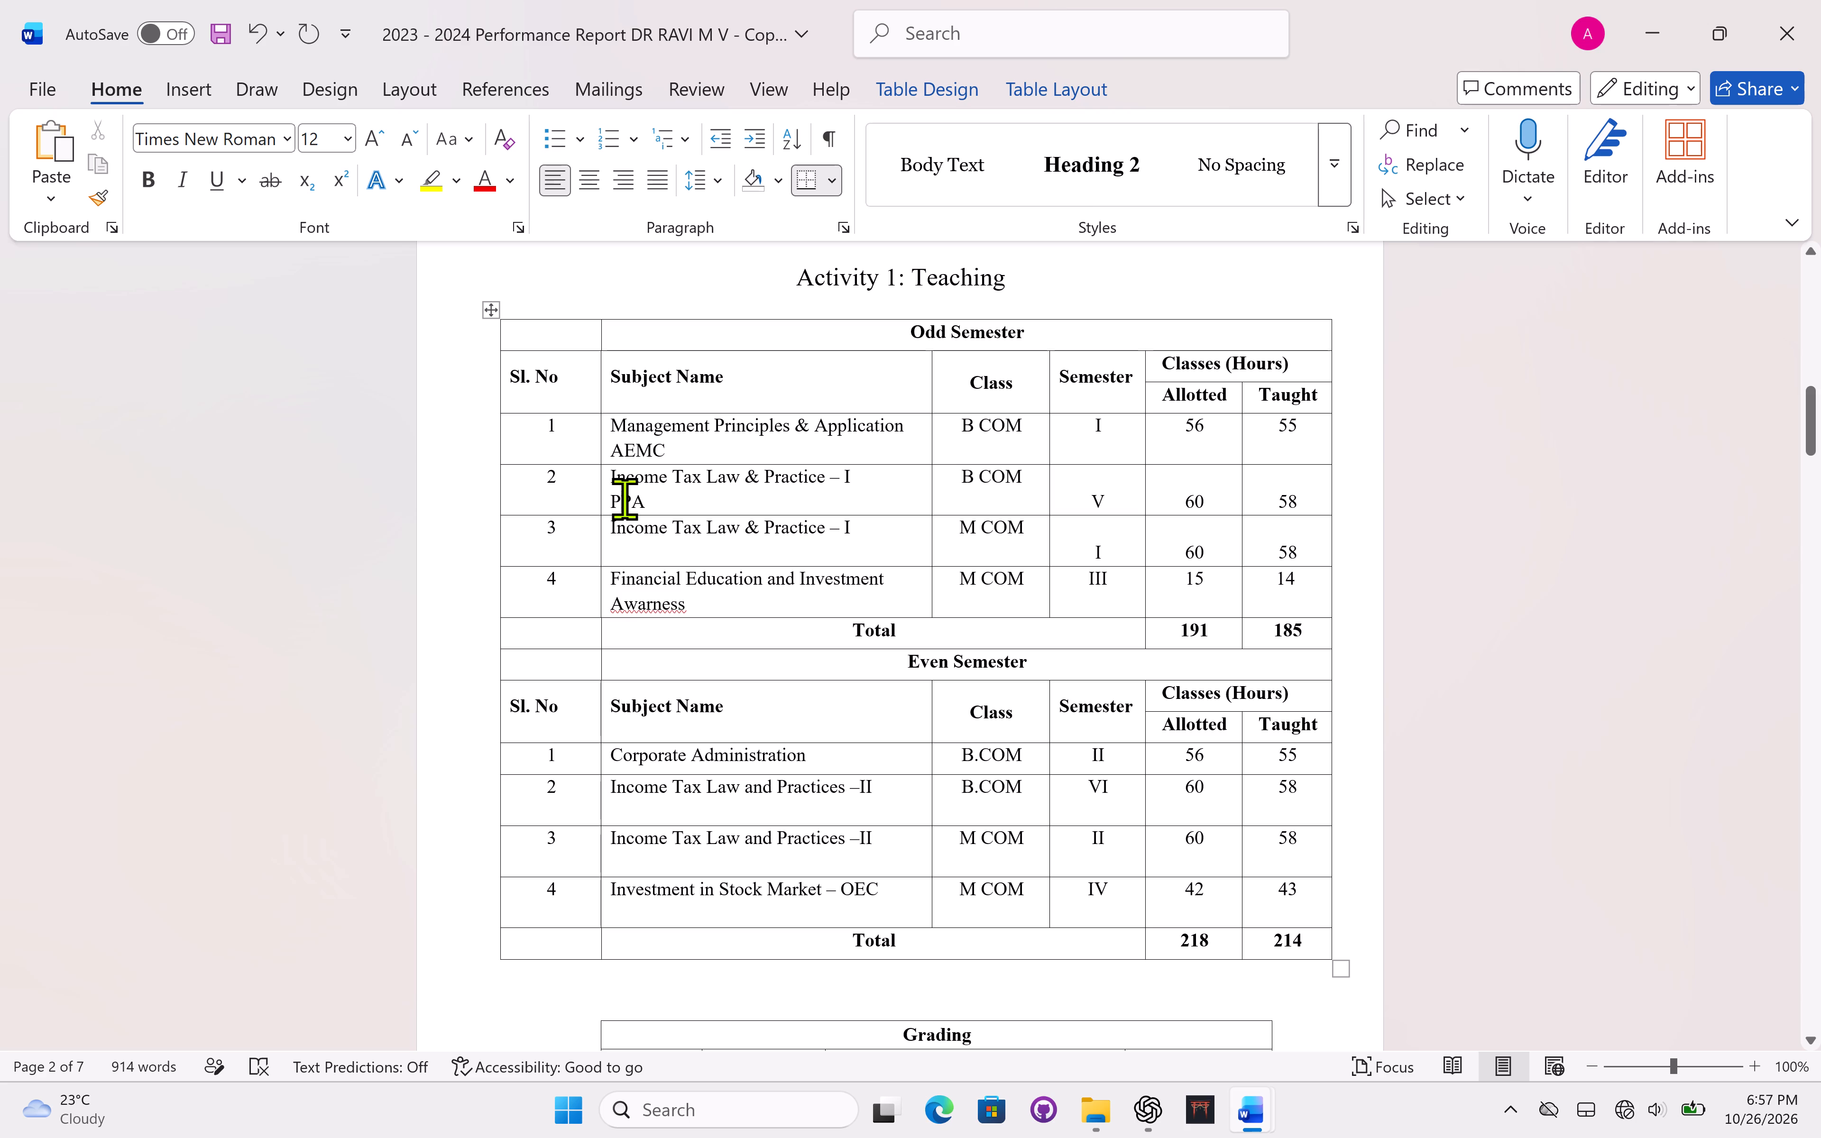
{"action": "type", "text": "rinci"}
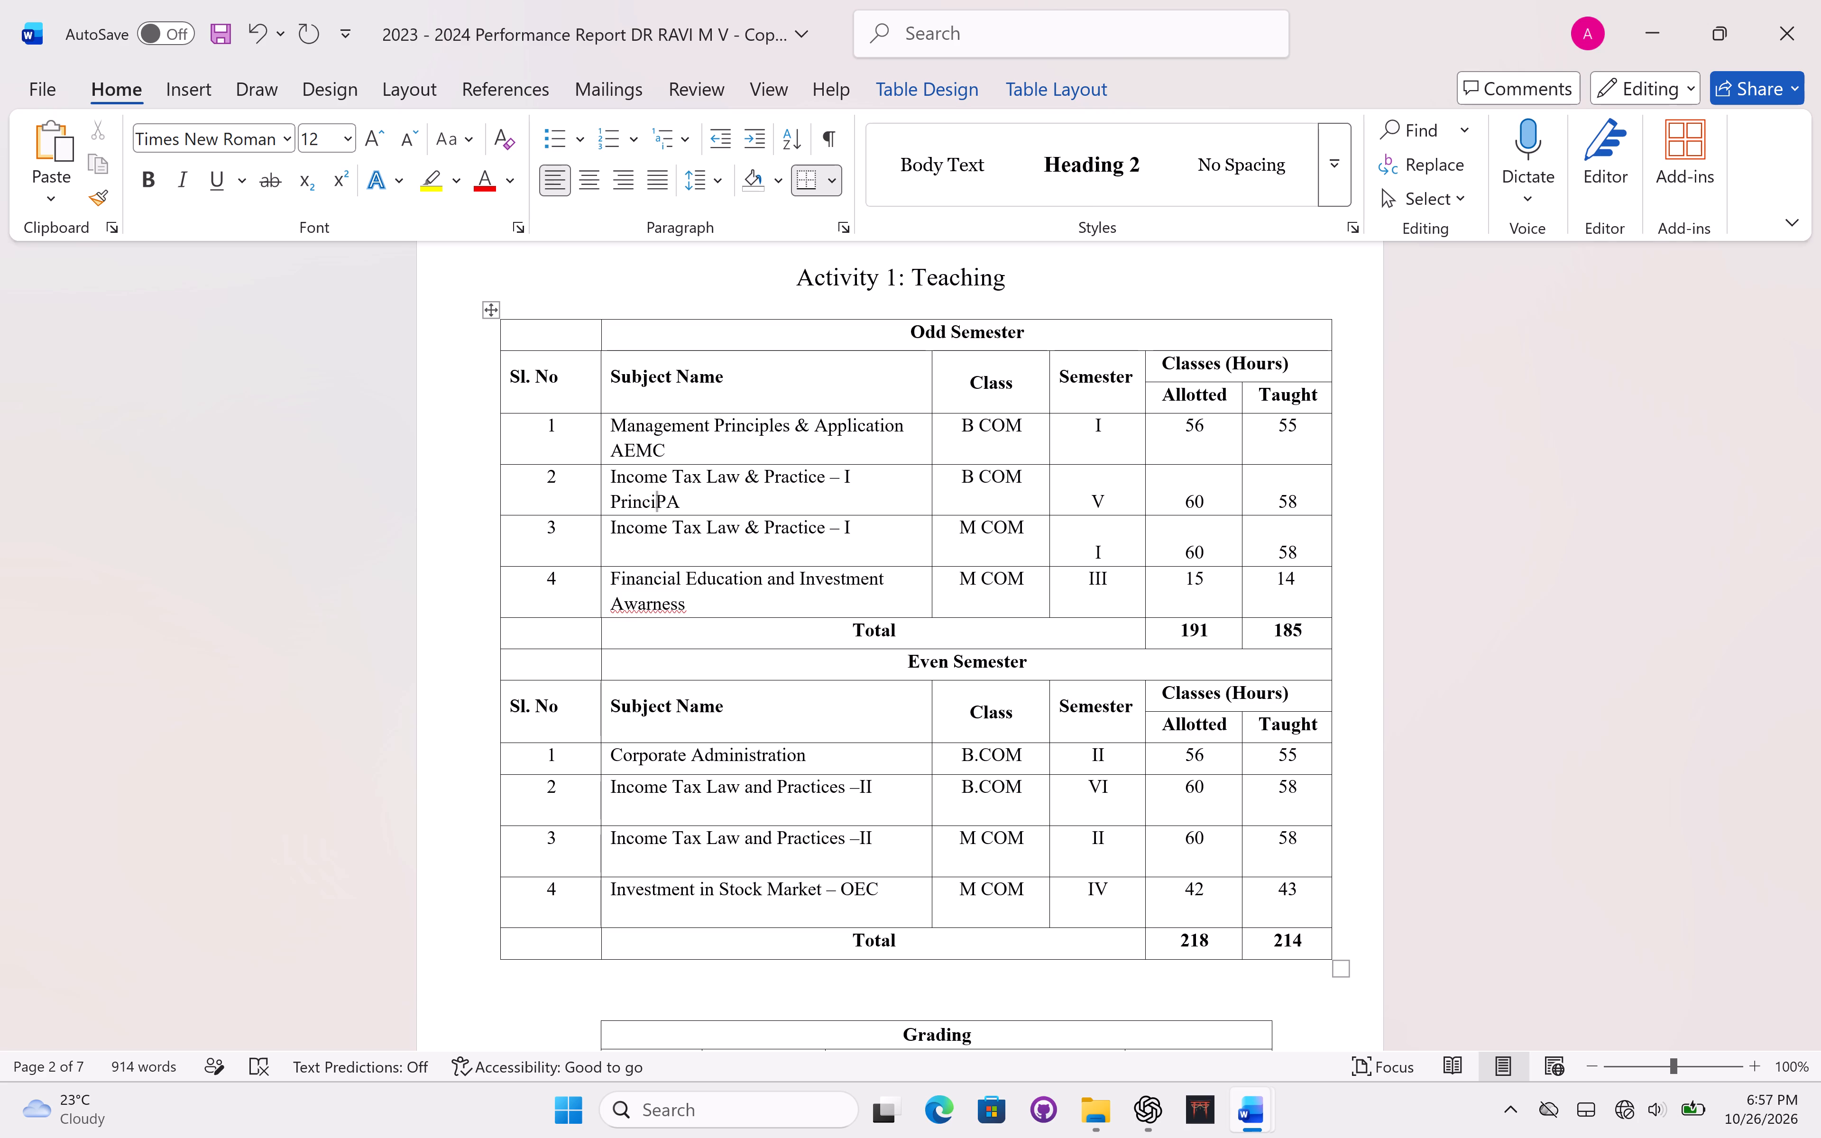
{"action": "type", "text": "ples"}
{"action": "key", "text": "space"}
{"action": "type", "text": "and"}
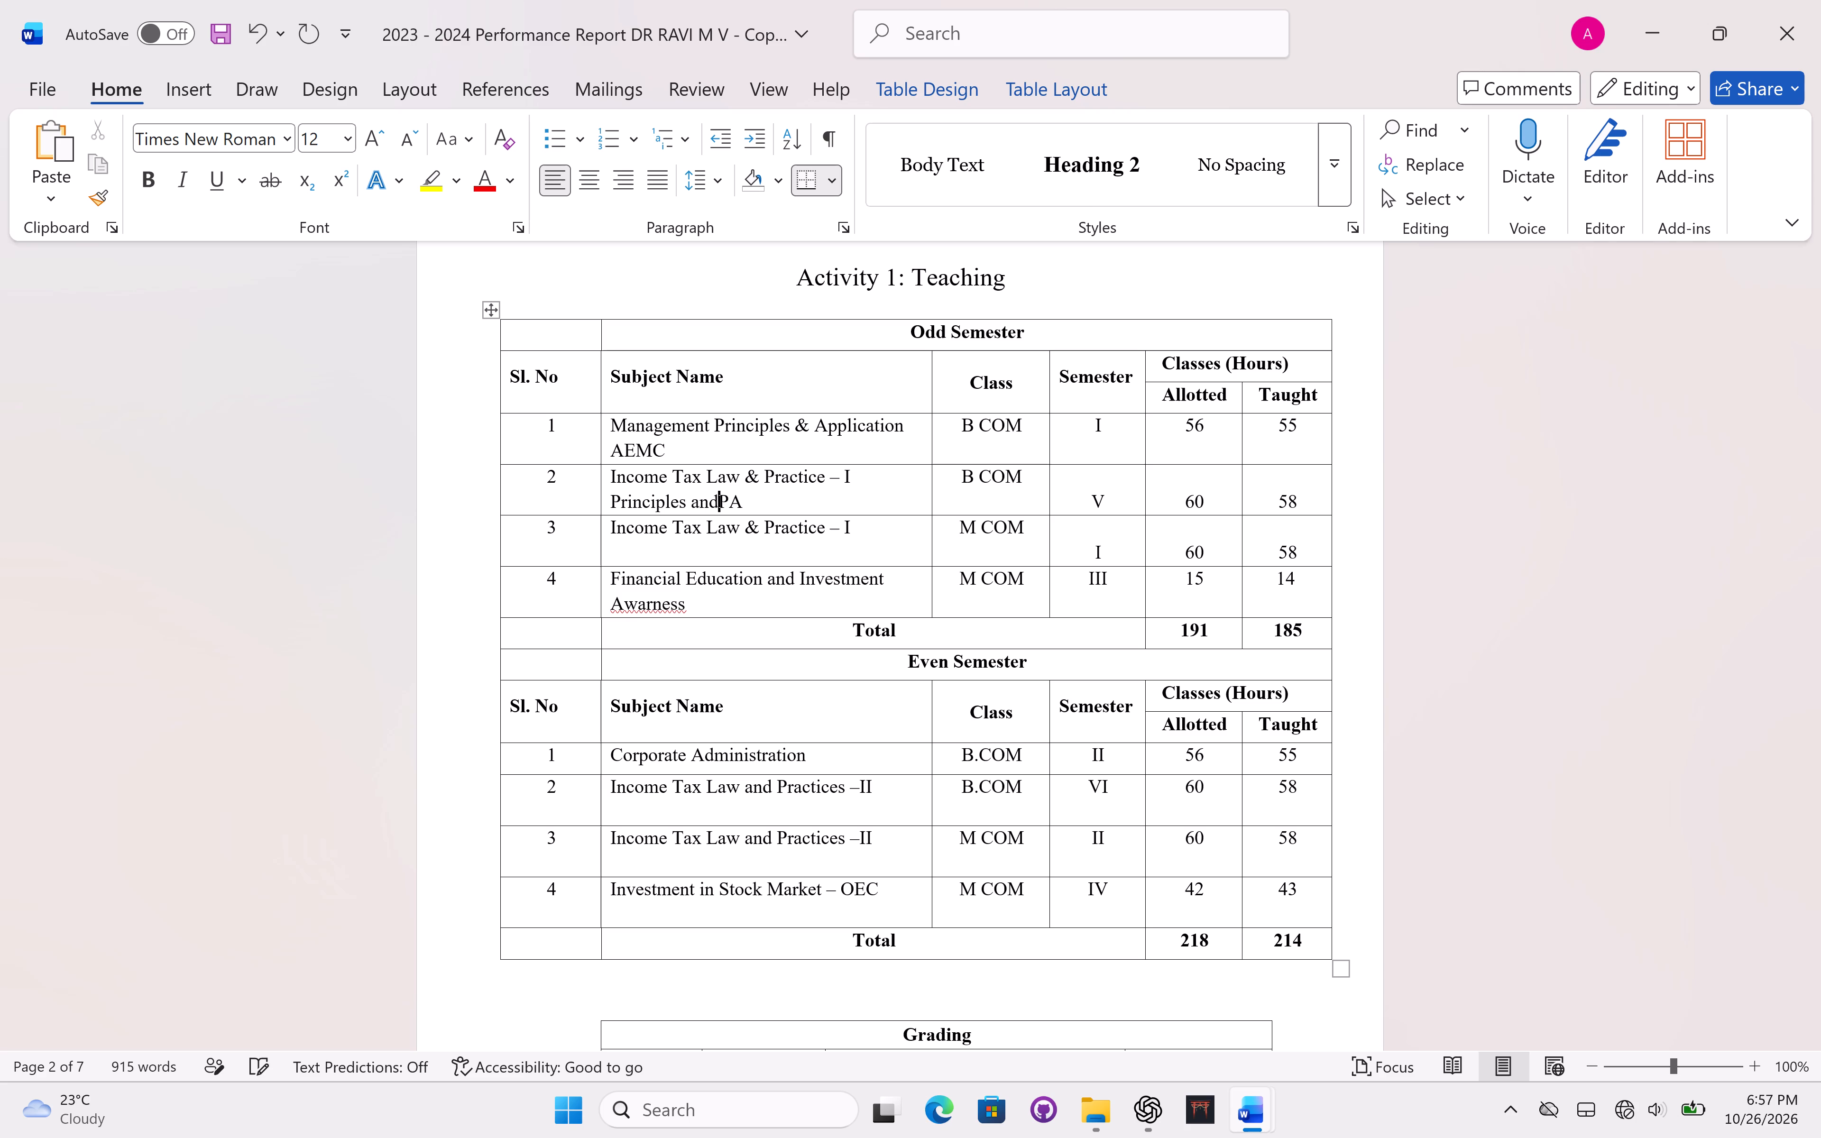
{"action": "key", "text": "space"}
{"action": "key", "text": "Right"}
{"action": "type", "text": "racti"}
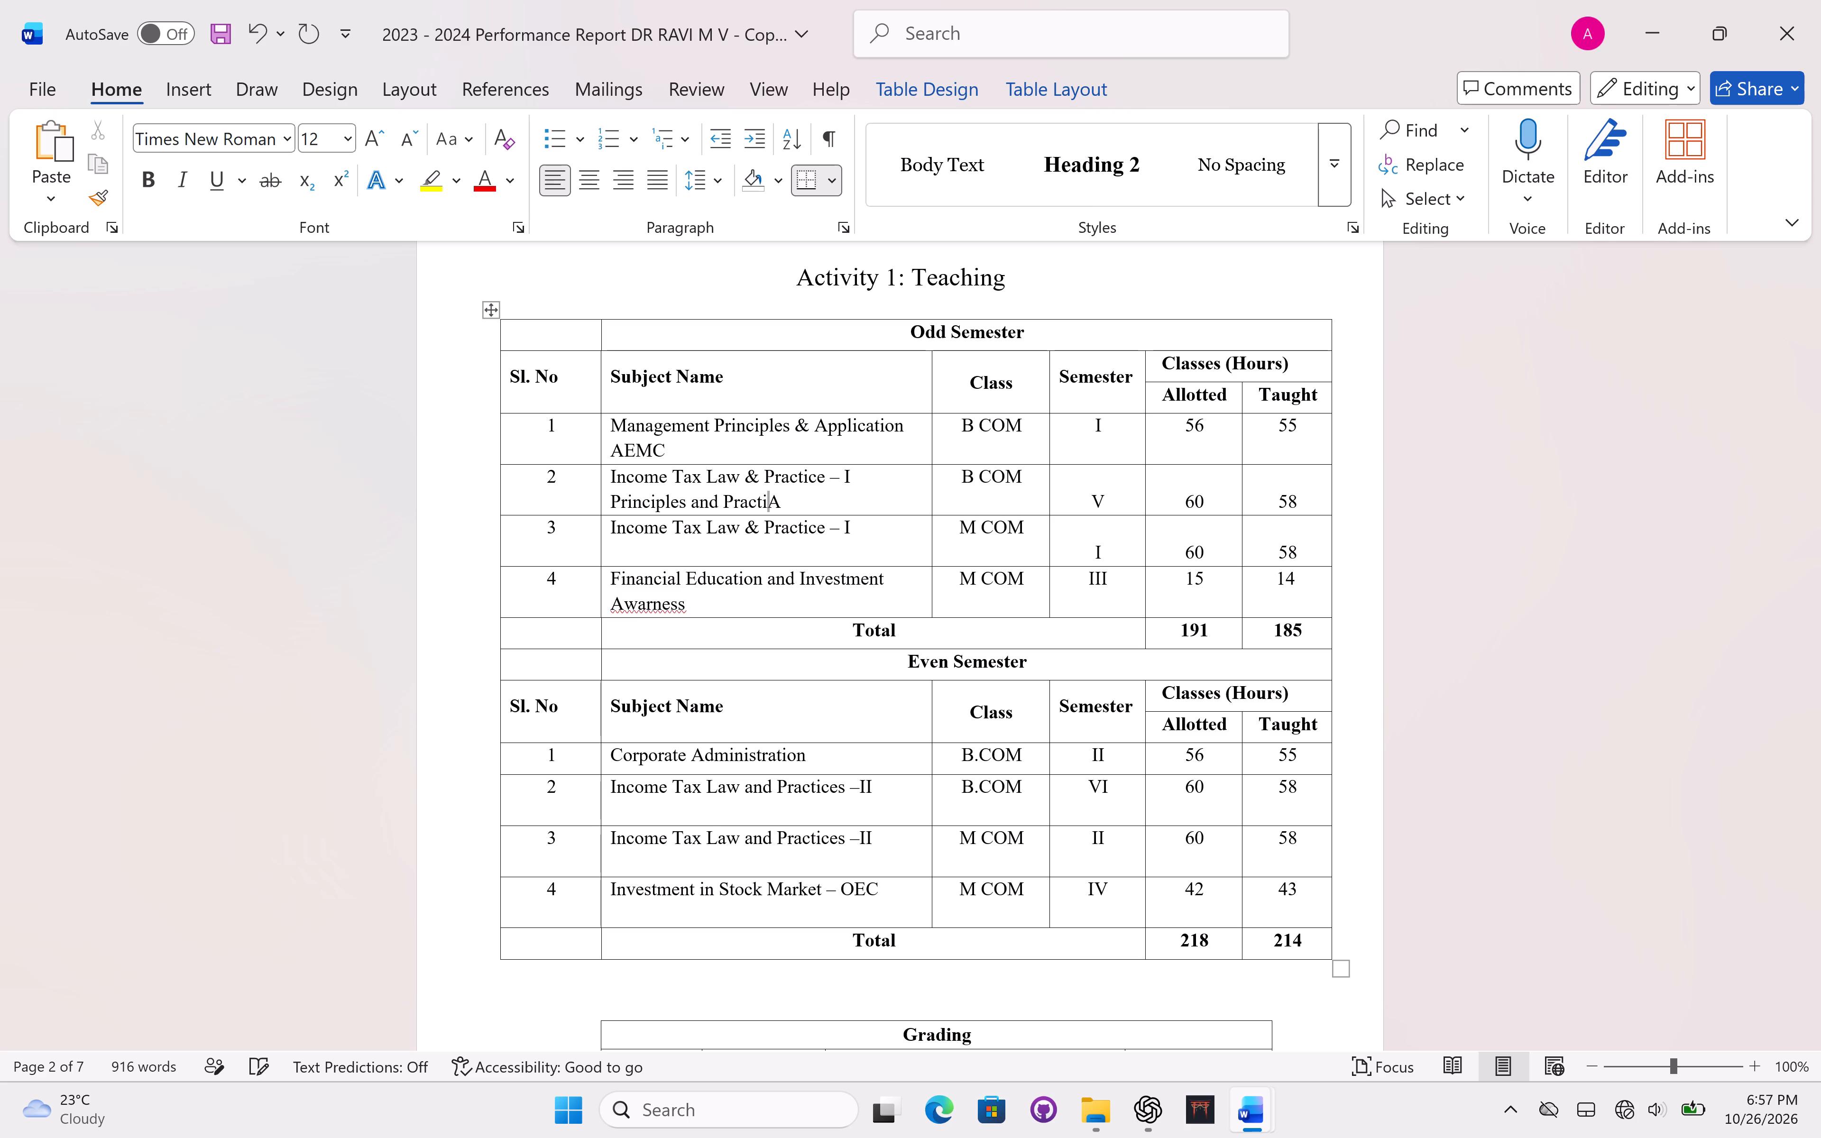
{"action": "type", "text": "ce of"}
{"action": "key", "text": "space"}
{"action": "key", "text": "Right"}
{"action": "type", "text": "ud"}
{"action": "type", "text": "iting"}
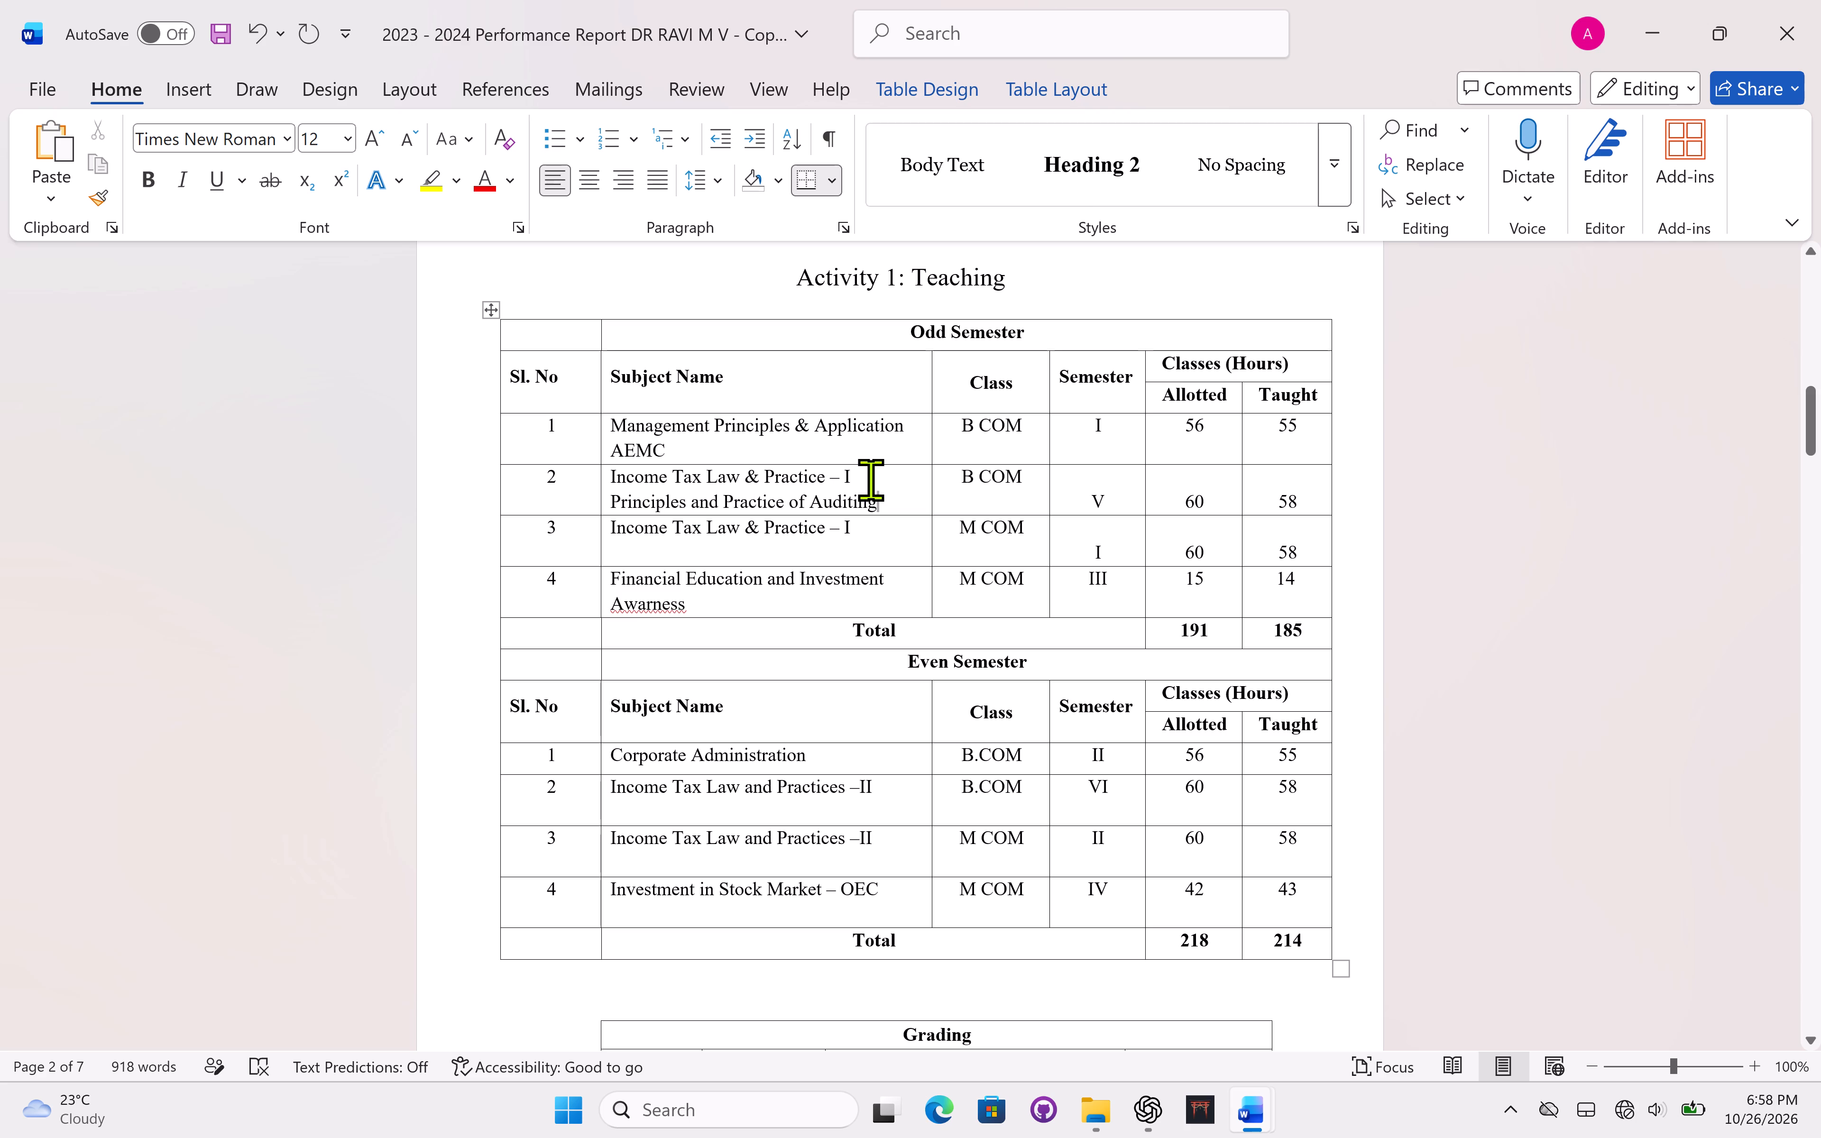
Delete the text Income Tax Law & Practice – I above Principles and Practice of Auditing in the Odd Semester table.
{"action": "key", "text": "Up"}
{"action": "key", "text": "BackSpace"}
{"action": "key", "text": "BackSpace"}
{"action": "key", "text": "BackSpace"}
{"action": "key", "text": "BackSpace"}
{"action": "key", "text": "BackSpace"}
{"action": "key", "text": "BackSpace"}
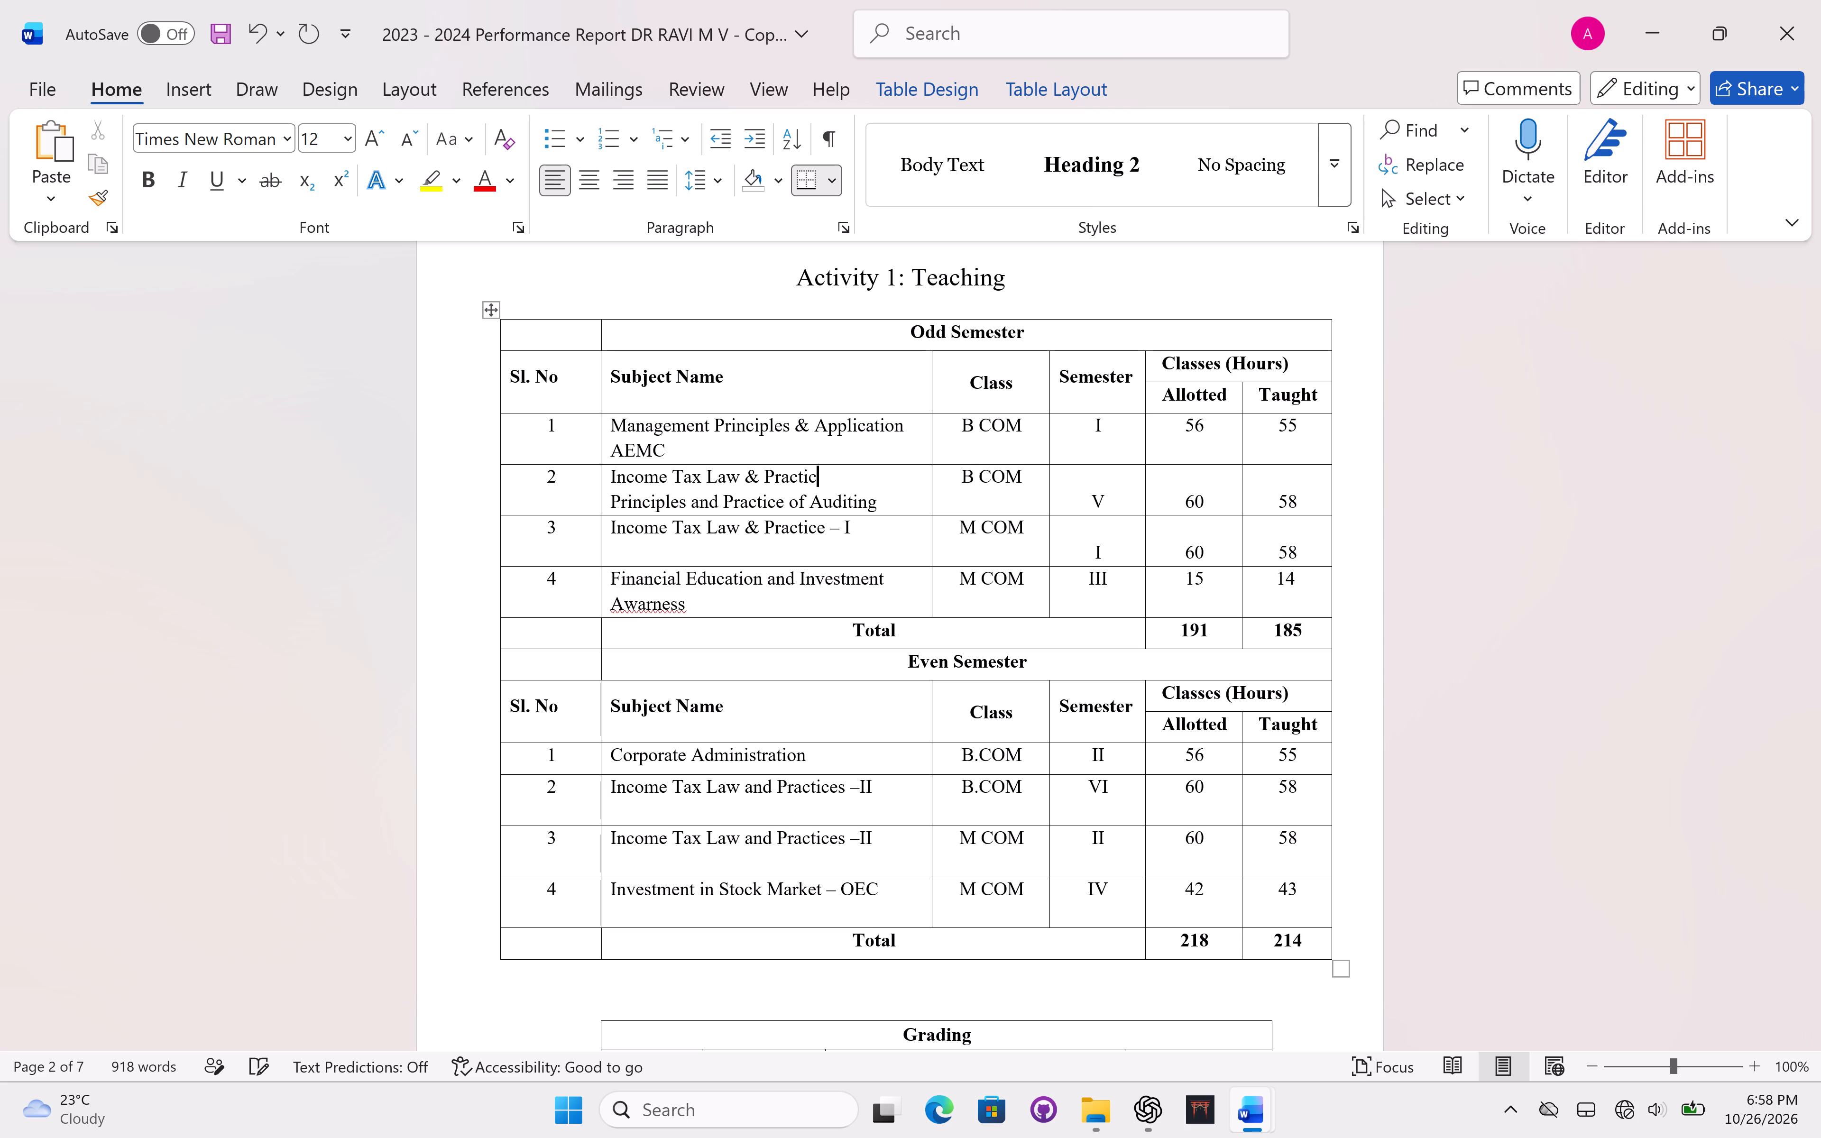
{"action": "key", "text": "BackSpace"}
{"action": "key", "text": "BackSpace"}
{"action": "key", "text": "BackSpace"}
{"action": "key", "text": "BackSpace"}
{"action": "key", "text": "BackSpace"}
{"action": "key", "text": "BackSpace"}
{"action": "key", "text": "BackSpace"}
{"action": "key", "text": "BackSpace"}
{"action": "key", "text": "BackSpace"}
{"action": "key", "text": "BackSpace"}
{"action": "key", "text": "BackSpace"}
{"action": "key", "text": "BackSpace"}
{"action": "key", "text": "BackSpace"}
{"action": "key", "text": "BackSpace"}
{"action": "key", "text": "BackSpace"}
{"action": "key", "text": "BackSpace"}
{"action": "key", "text": "BackSpace"}
{"action": "key", "text": "BackSpace"}
{"action": "key", "text": "BackSpace"}
{"action": "key", "text": "BackSpace"}
{"action": "key", "text": "BackSpace"}
{"action": "key", "text": "BackSpace"}
{"action": "key", "text": "BackSpace"}
{"action": "key", "text": "BackSpace"}
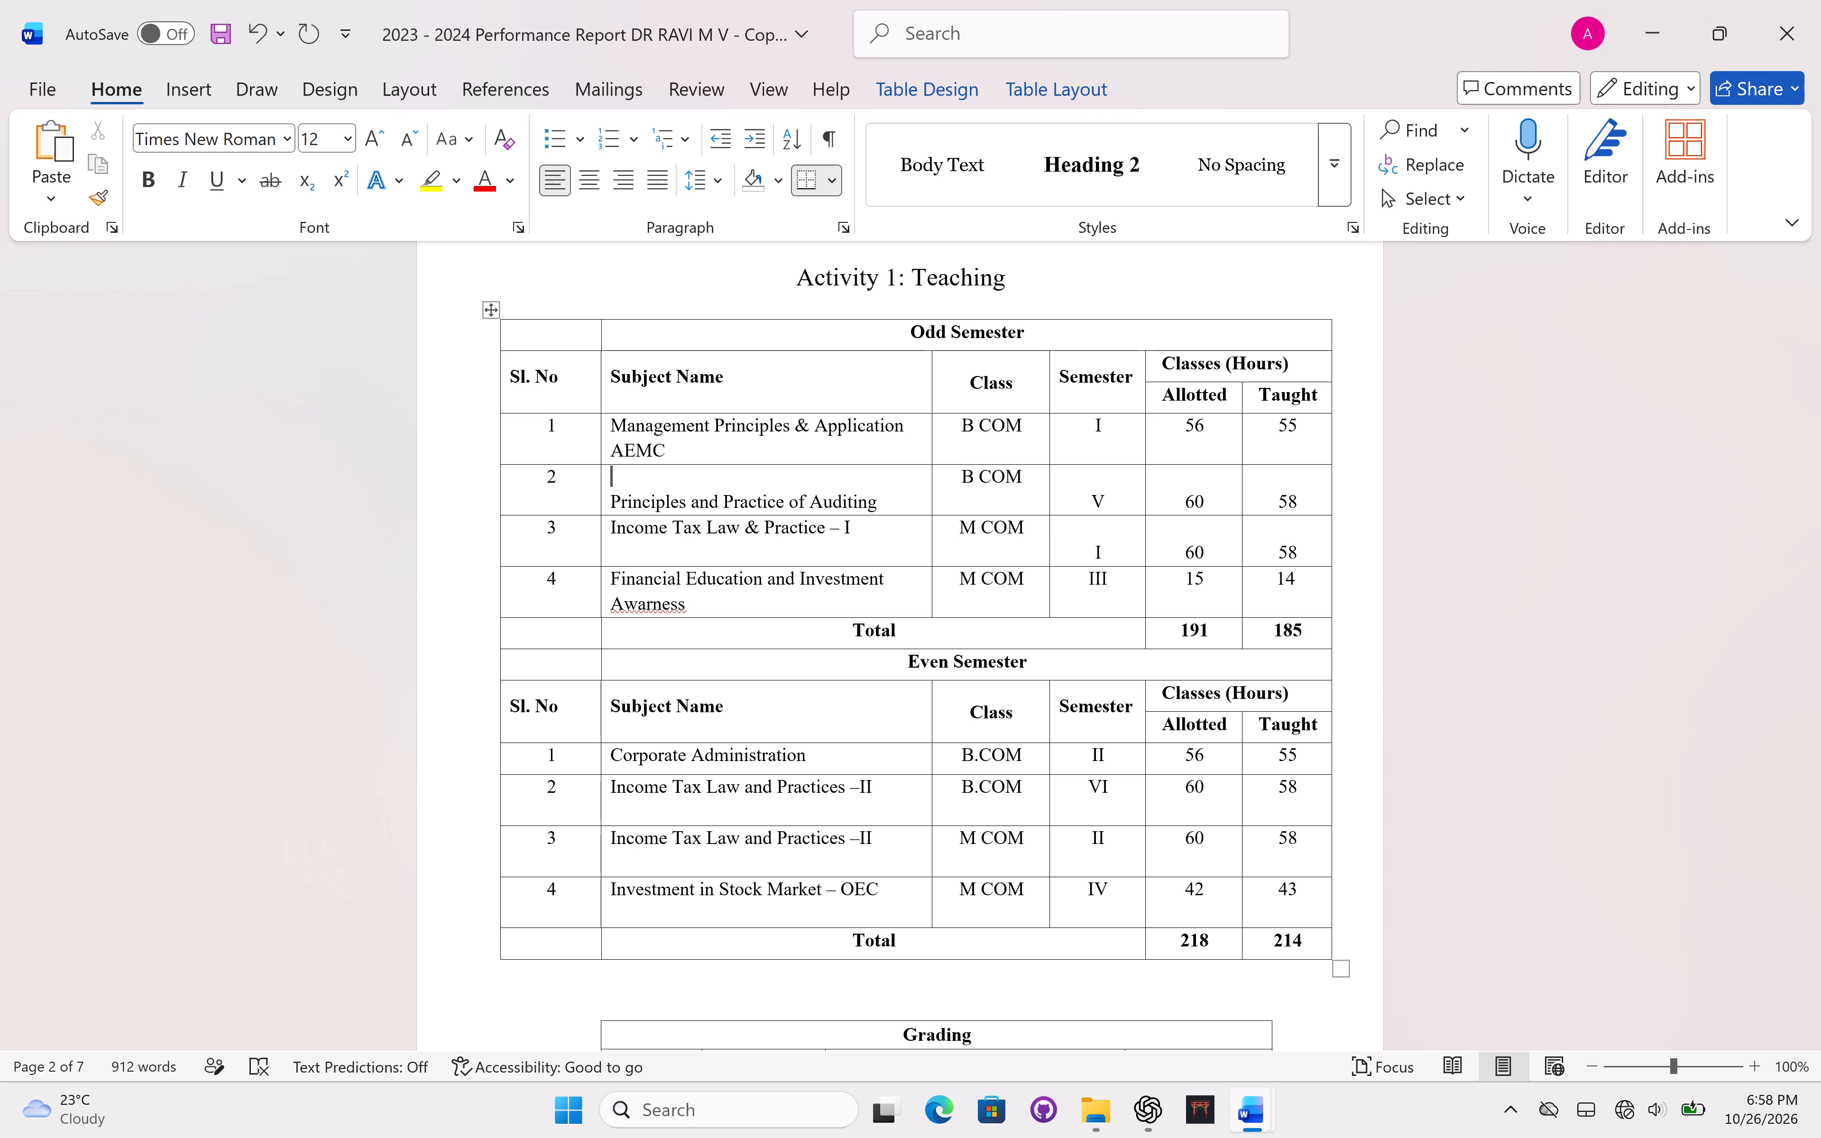
{"action": "key", "text": "Up"}
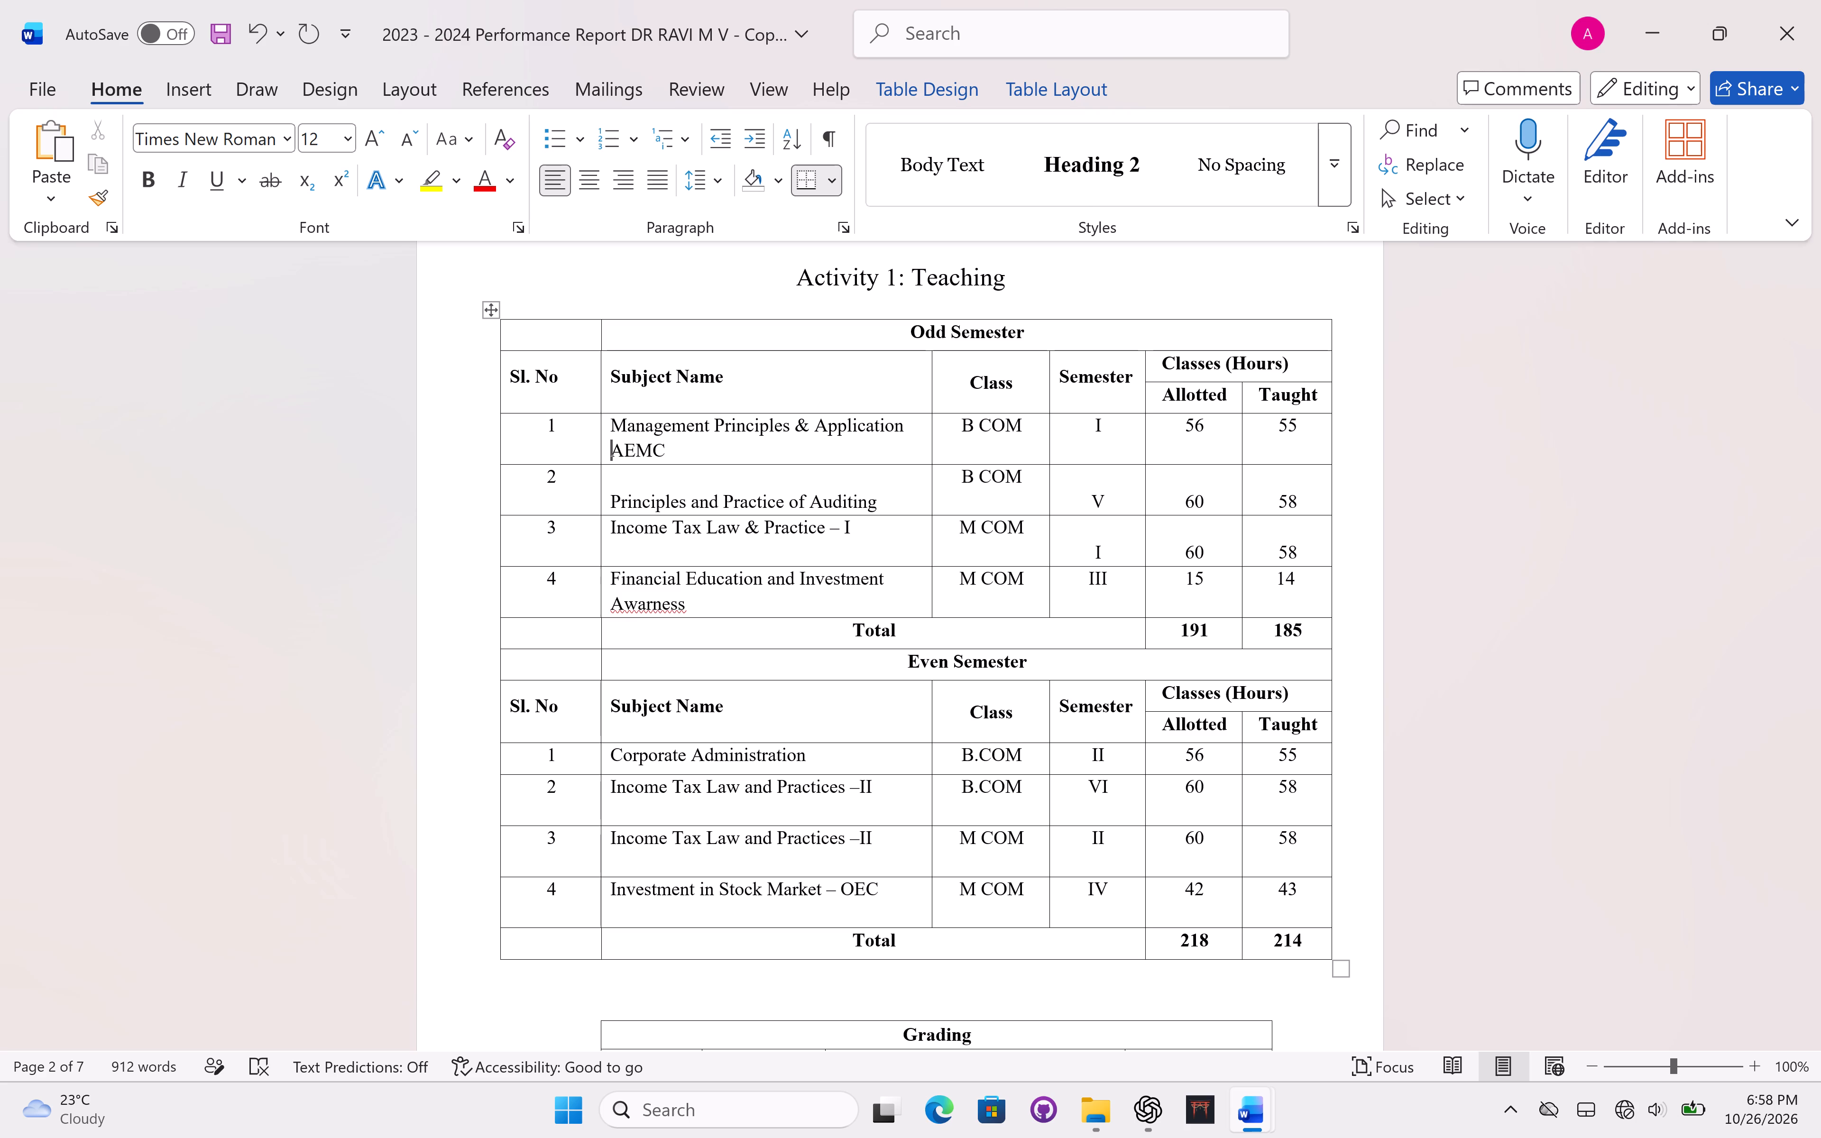
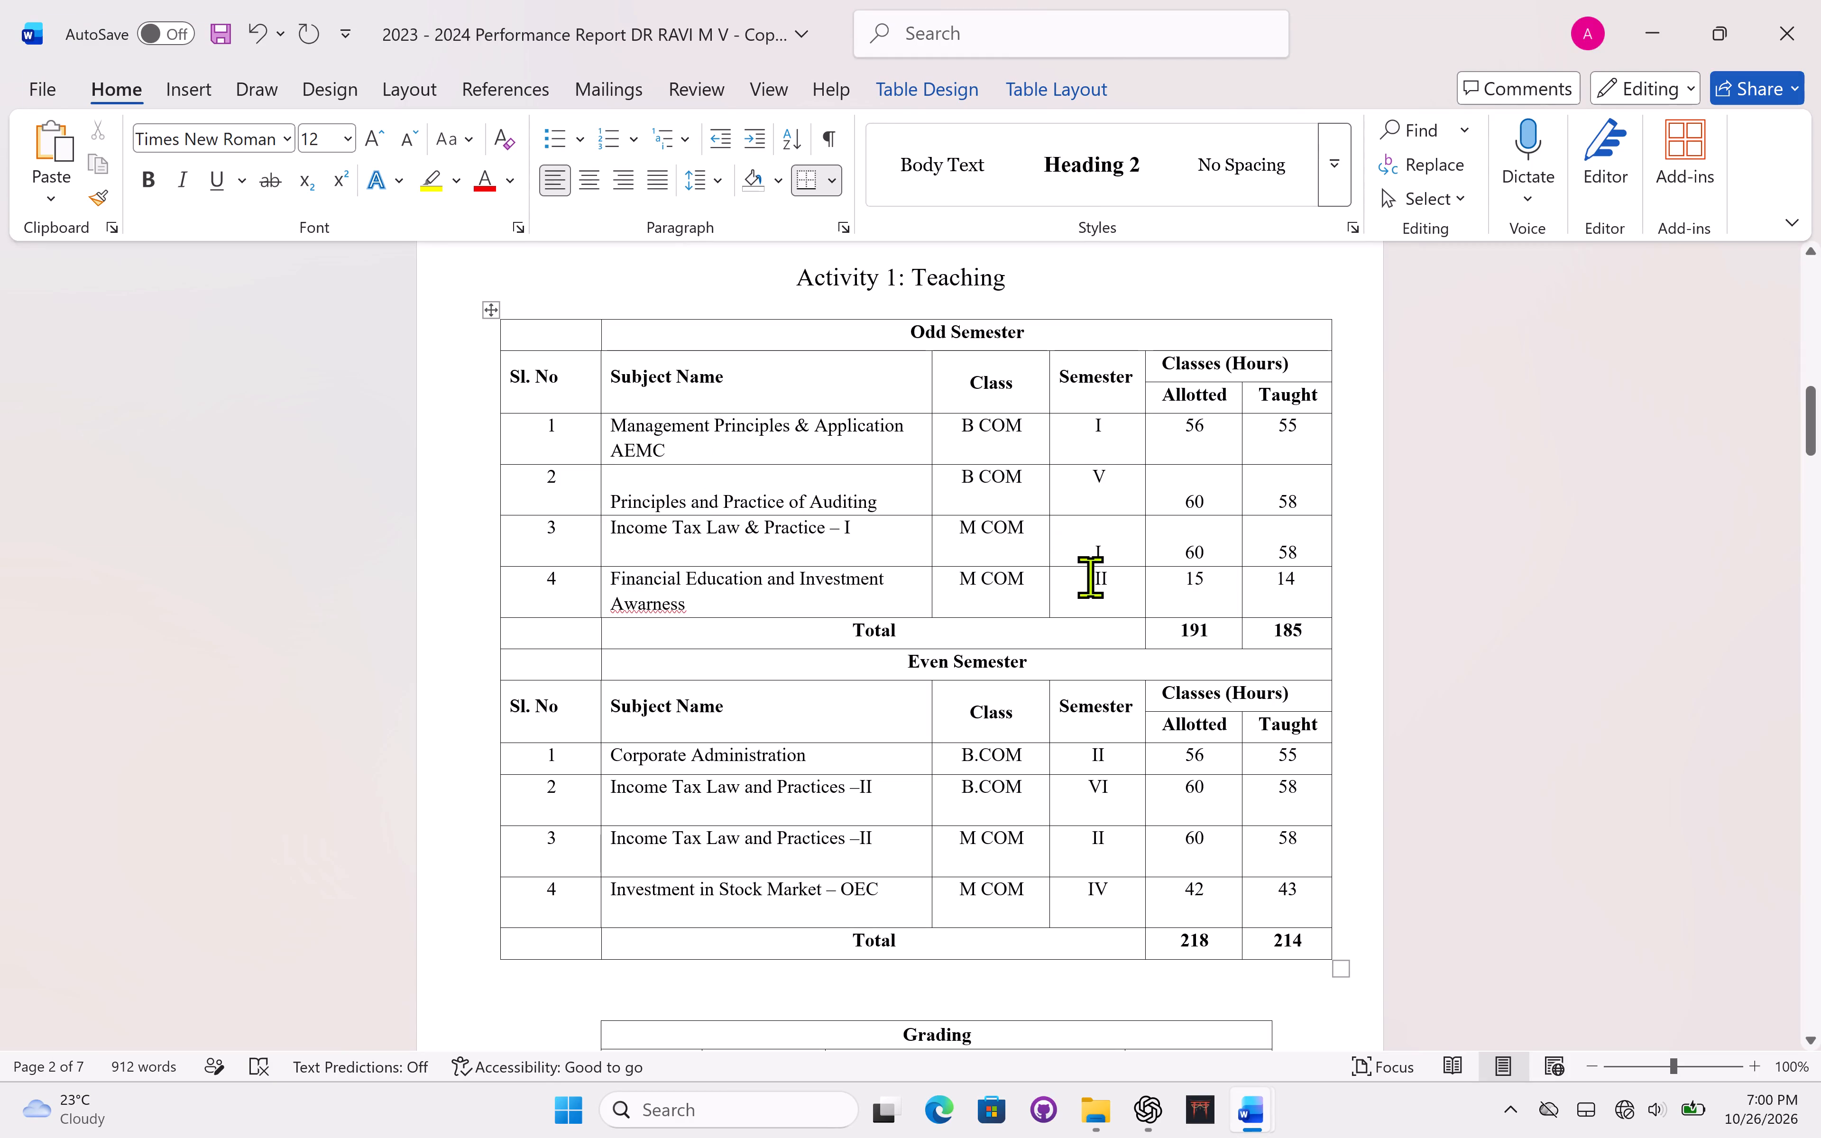
Move semester I of the third Odd Semester subject up to the cell's first line and space it to the column's middle.
{"action": "left_click", "coordinate": [1090, 549]}
{"action": "key", "text": "BackSpace"}
{"action": "key", "text": "BackSpace"}
{"action": "key", "text": "BackSpace"}
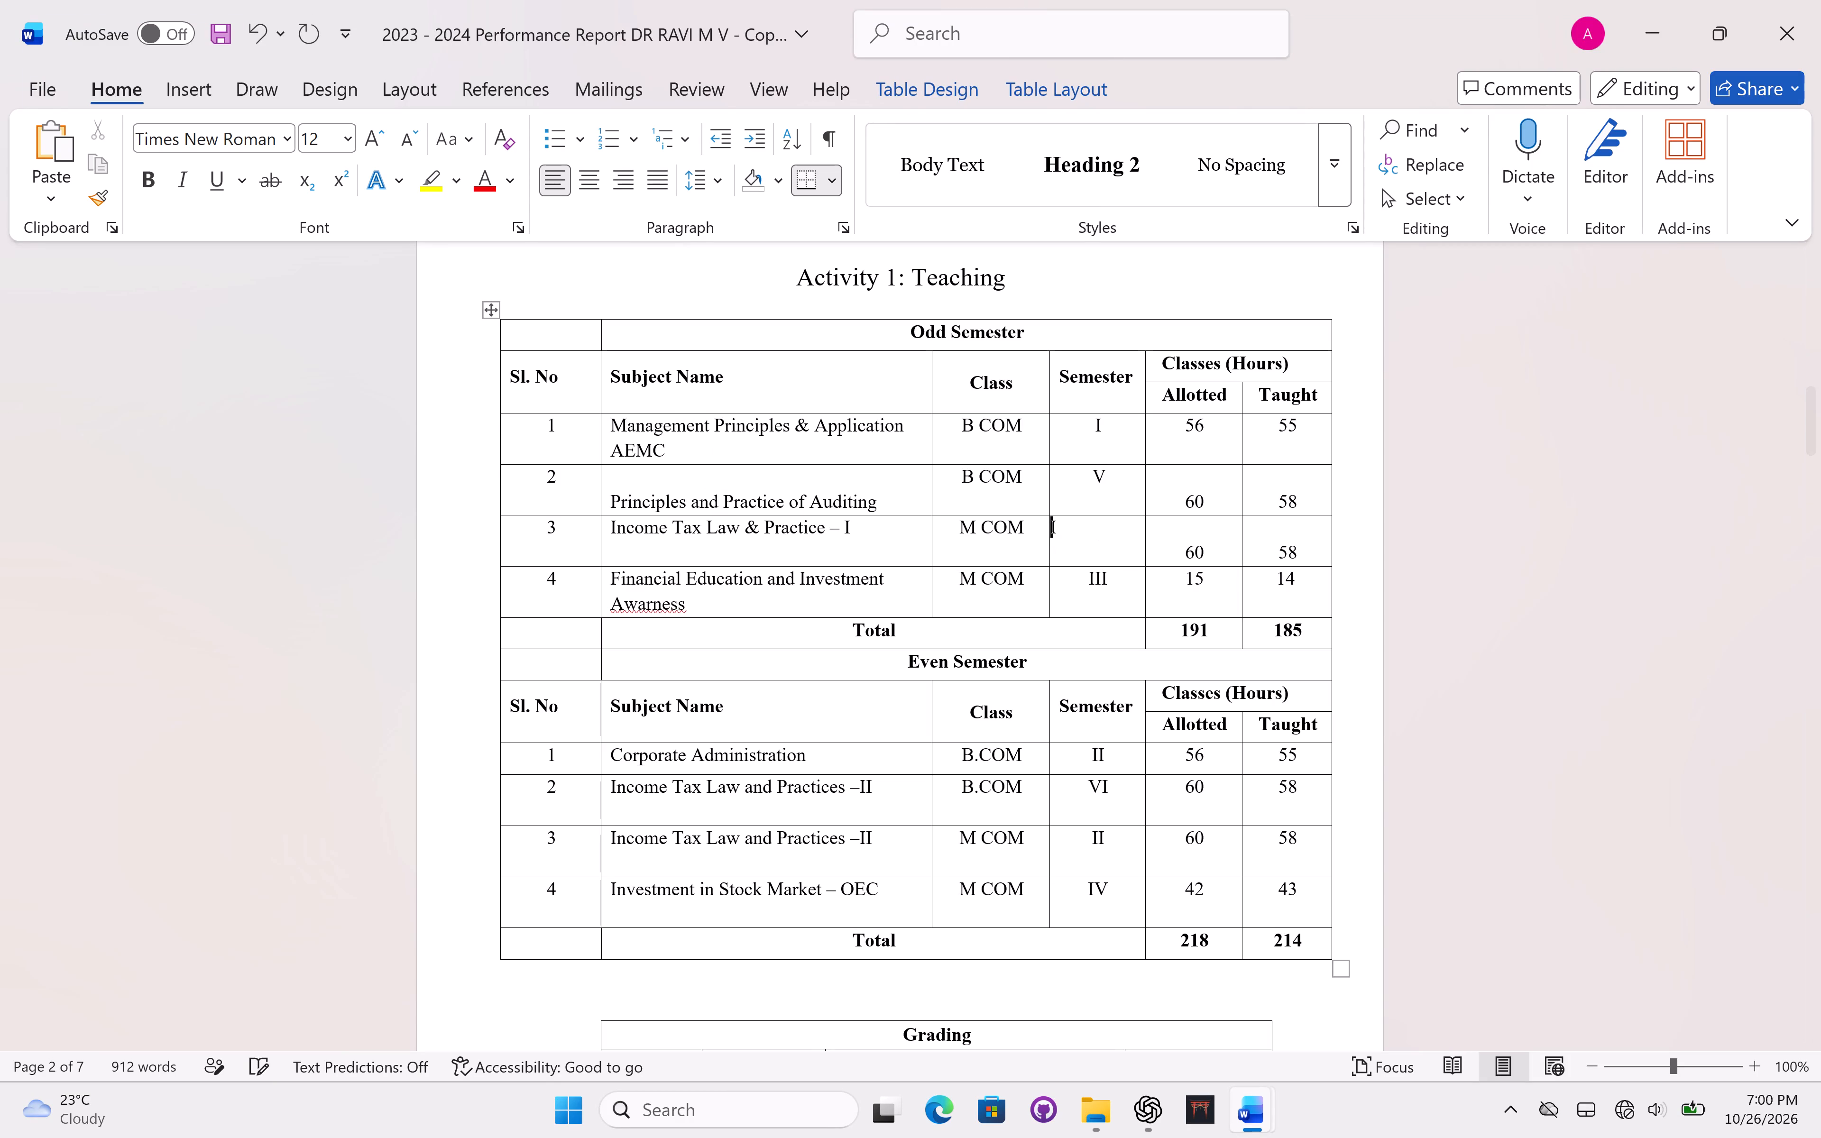
{"action": "key", "text": "space"}
{"action": "key", "text": "space"}
{"action": "key", "text": "space"}
{"action": "key", "text": "space"}
{"action": "key", "text": "space"}
{"action": "key", "text": "space"}
{"action": "key", "text": "space"}
{"action": "key", "text": "space"}
{"action": "key", "text": "space"}
{"action": "key", "text": "space"}
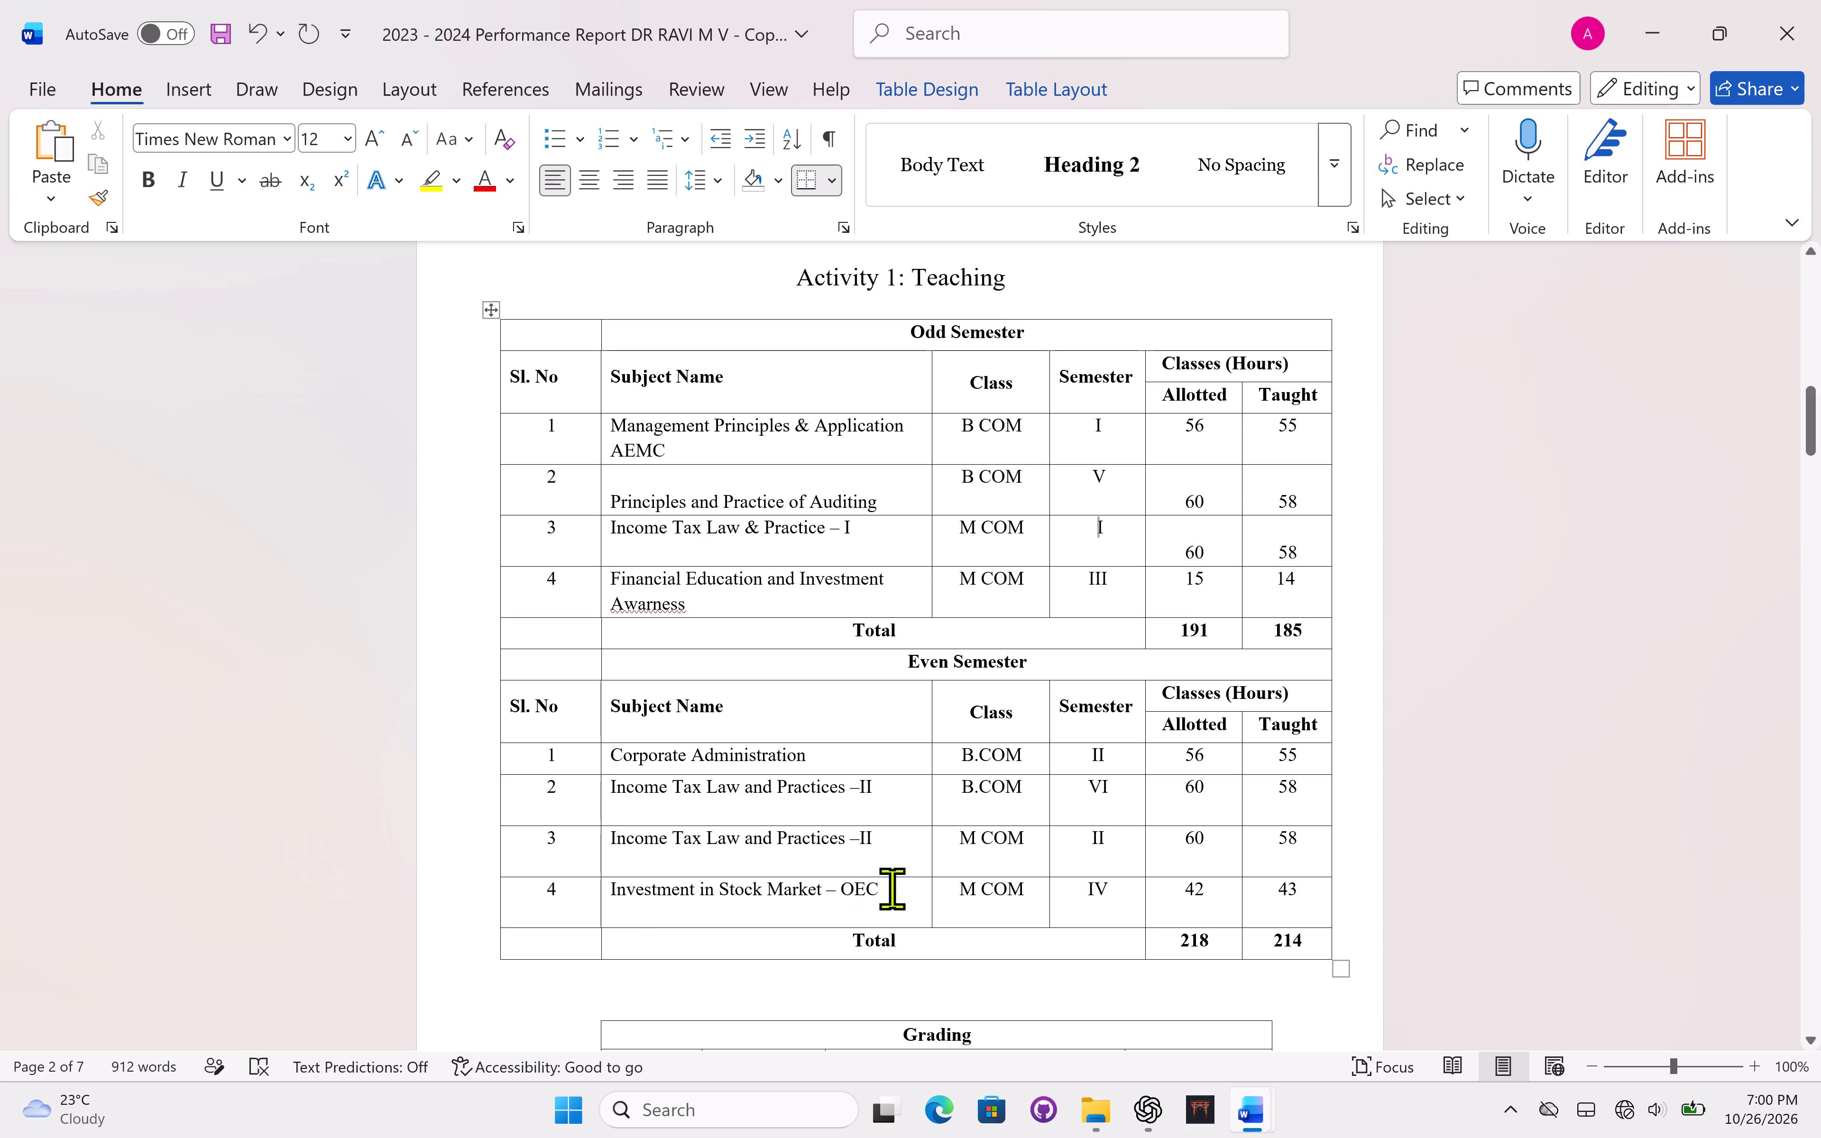
Replace the fourth Even Semester subject name with Corporate financial reportin II.
{"action": "left_click", "coordinate": [879, 889]}
{"action": "key", "text": "BackSpace"}
{"action": "key", "text": "BackSpace"}
{"action": "key", "text": "BackSpace"}
{"action": "key", "text": "BackSpace"}
{"action": "key", "text": "BackSpace"}
{"action": "key", "text": "BackSpace"}
{"action": "key", "text": "BackSpace"}
{"action": "key", "text": "BackSpace"}
{"action": "key", "text": "BackSpace"}
{"action": "key", "text": "BackSpace"}
{"action": "key", "text": "BackSpace"}
{"action": "key", "text": "BackSpace"}
{"action": "key", "text": "BackSpace"}
{"action": "key", "text": "BackSpace"}
{"action": "key", "text": "BackSpace"}
{"action": "key", "text": "BackSpace"}
{"action": "key", "text": "BackSpace"}
{"action": "key", "text": "BackSpace"}
{"action": "key", "text": "BackSpace"}
{"action": "key", "text": "BackSpace"}
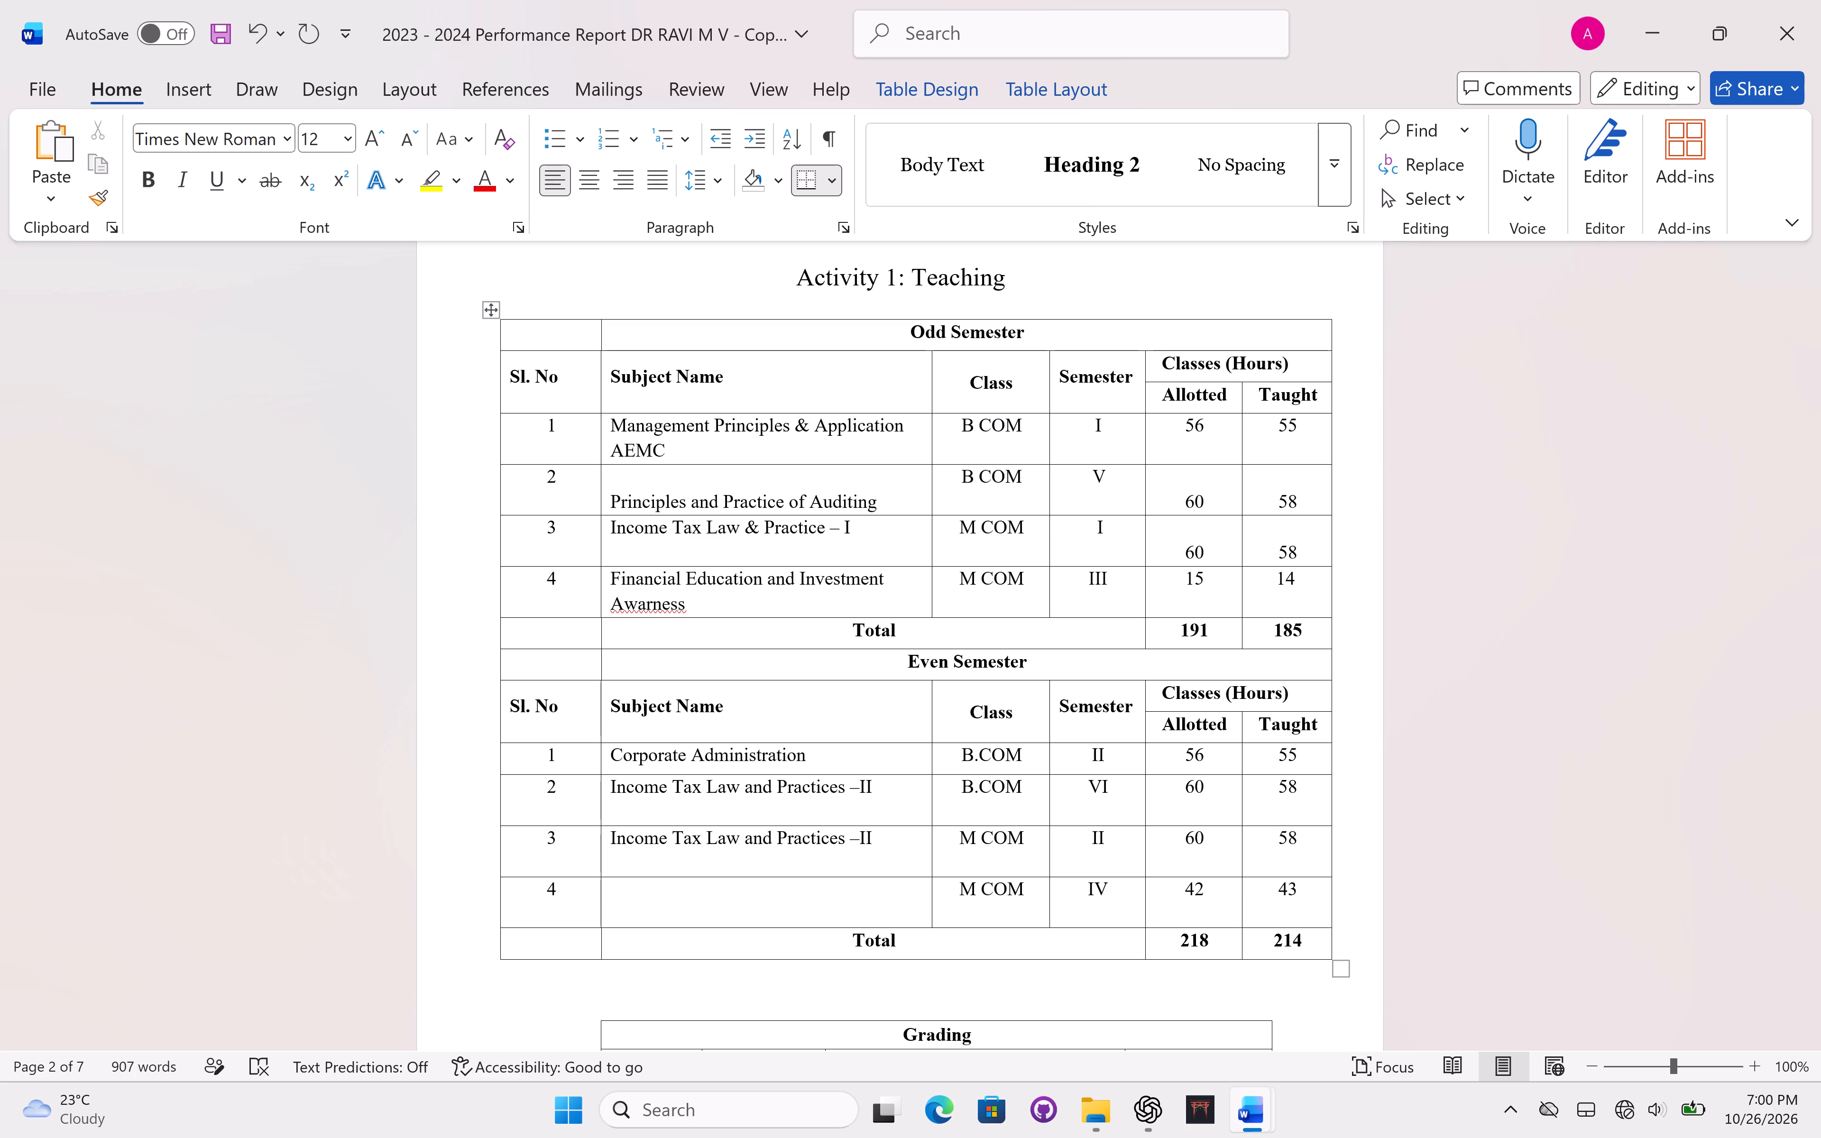
{"action": "type", "text": "co"}
{"action": "type", "text": "rporate finf"}
{"action": "key", "text": "BackSpace"}
{"action": "type", "text": "ancial reportin"}
{"action": "key", "text": "space"}
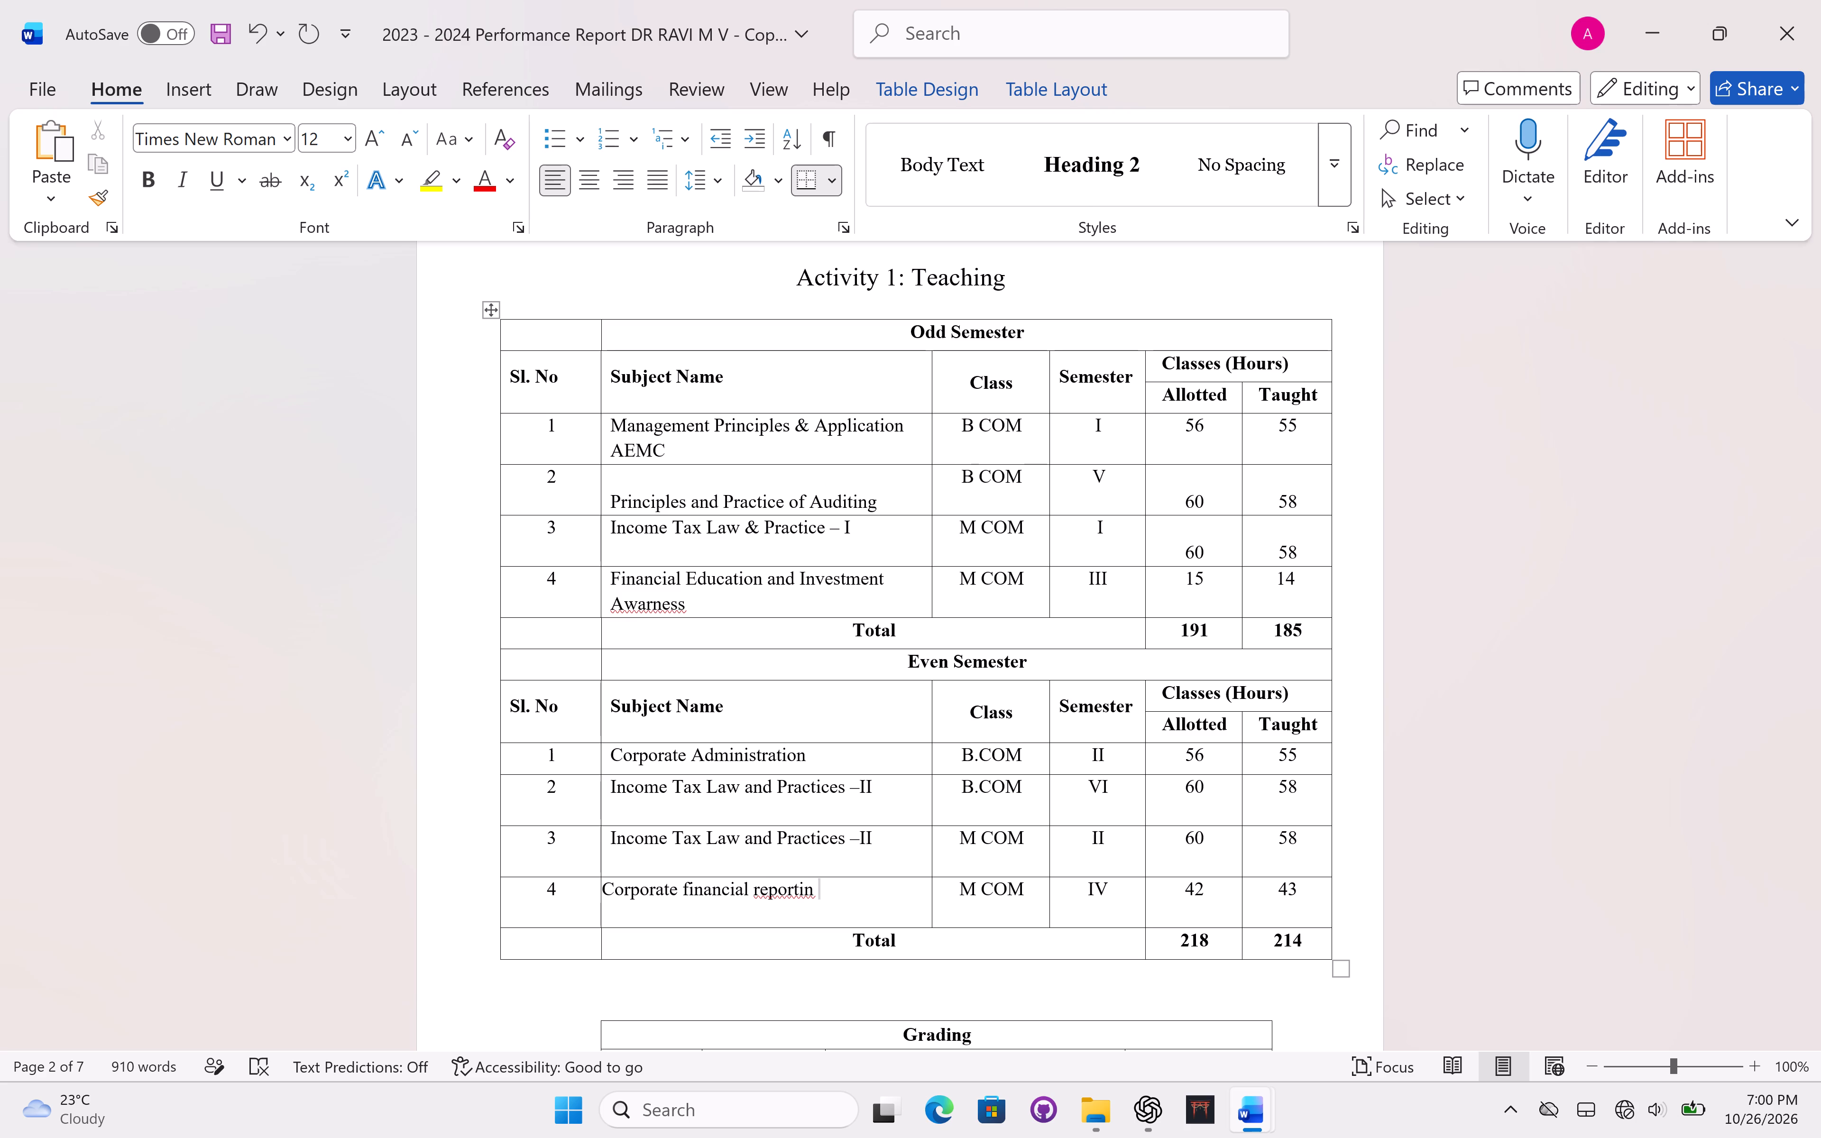
{"action": "type", "text": "II"}
Amend the fourth Even Semester subject name to read Corporate financial reportion - II.
{"action": "key", "text": "Left"}
{"action": "key", "text": "Left"}
{"action": "key", "text": "Left"}
{"action": "key", "text": "Left"}
{"action": "key", "text": "o"}
{"action": "key", "text": "BackSpace"}
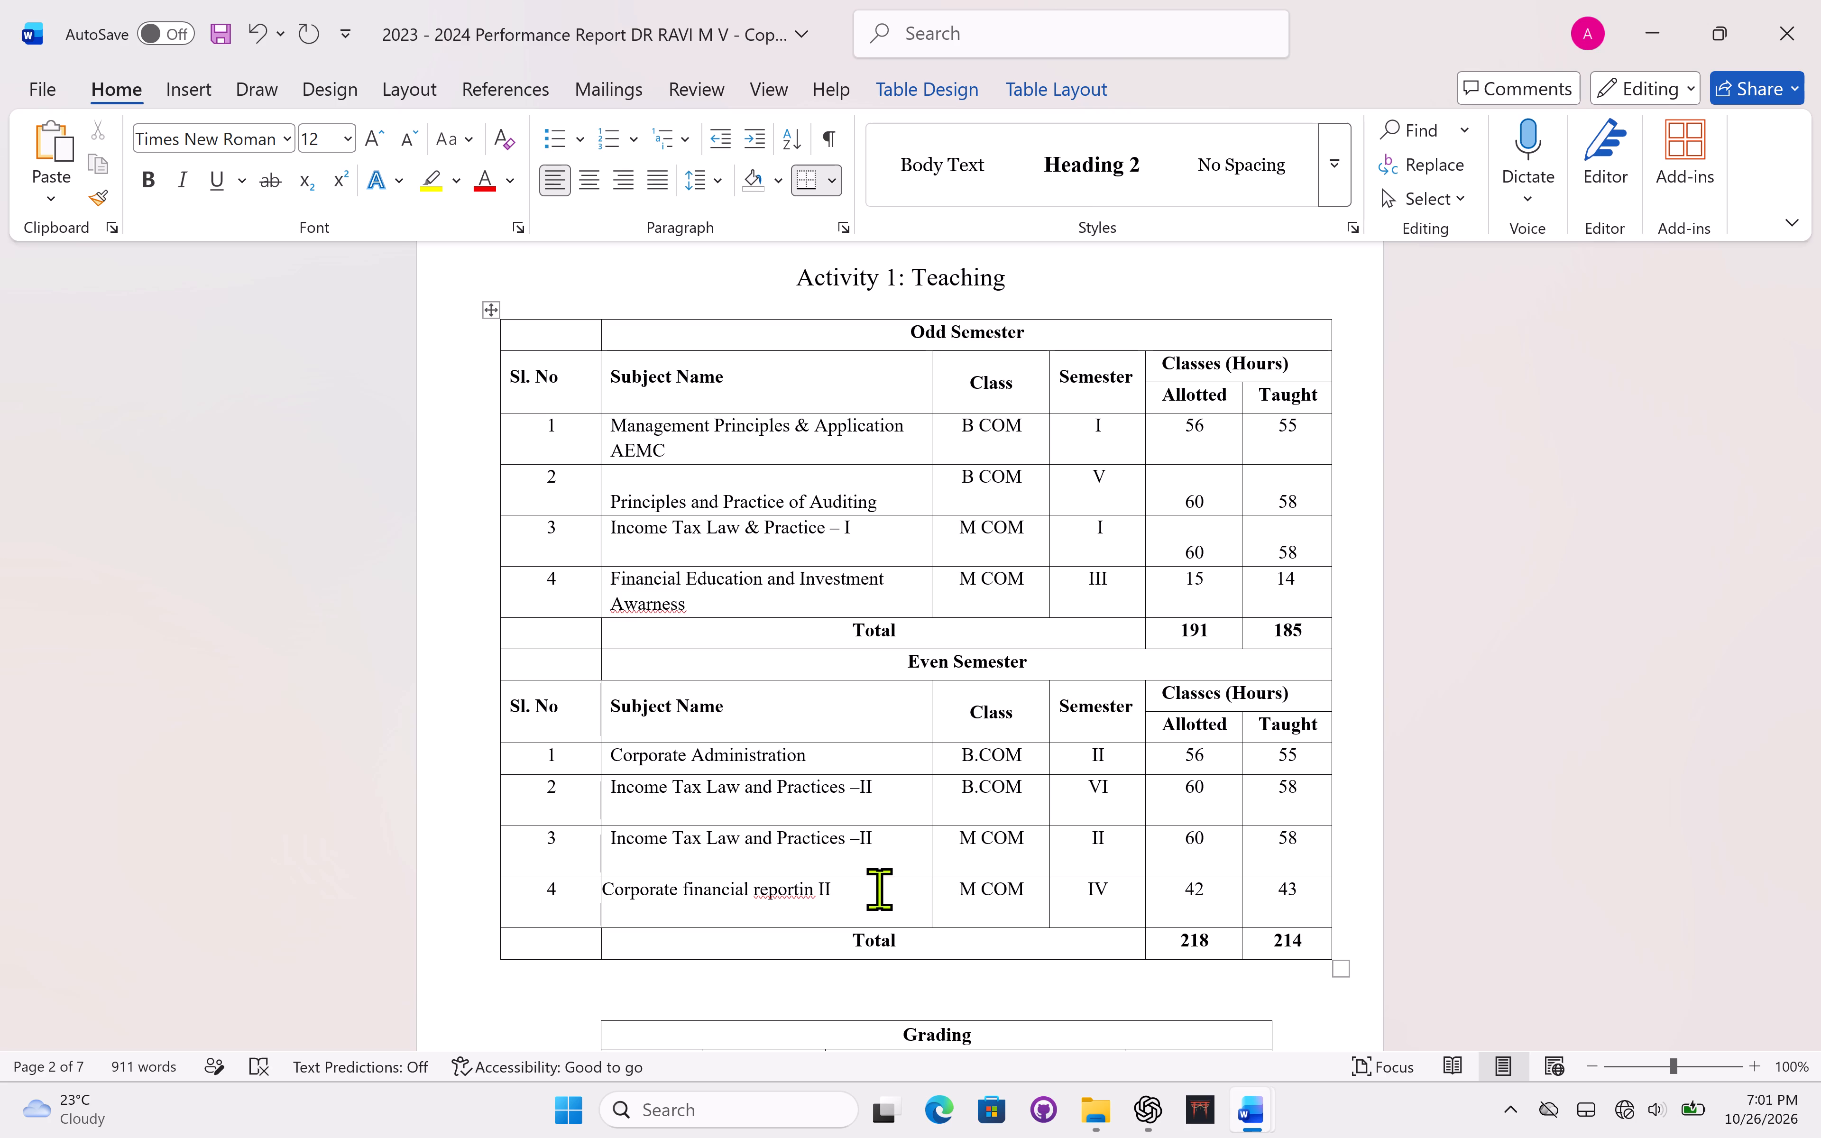
{"action": "key", "text": "o"}
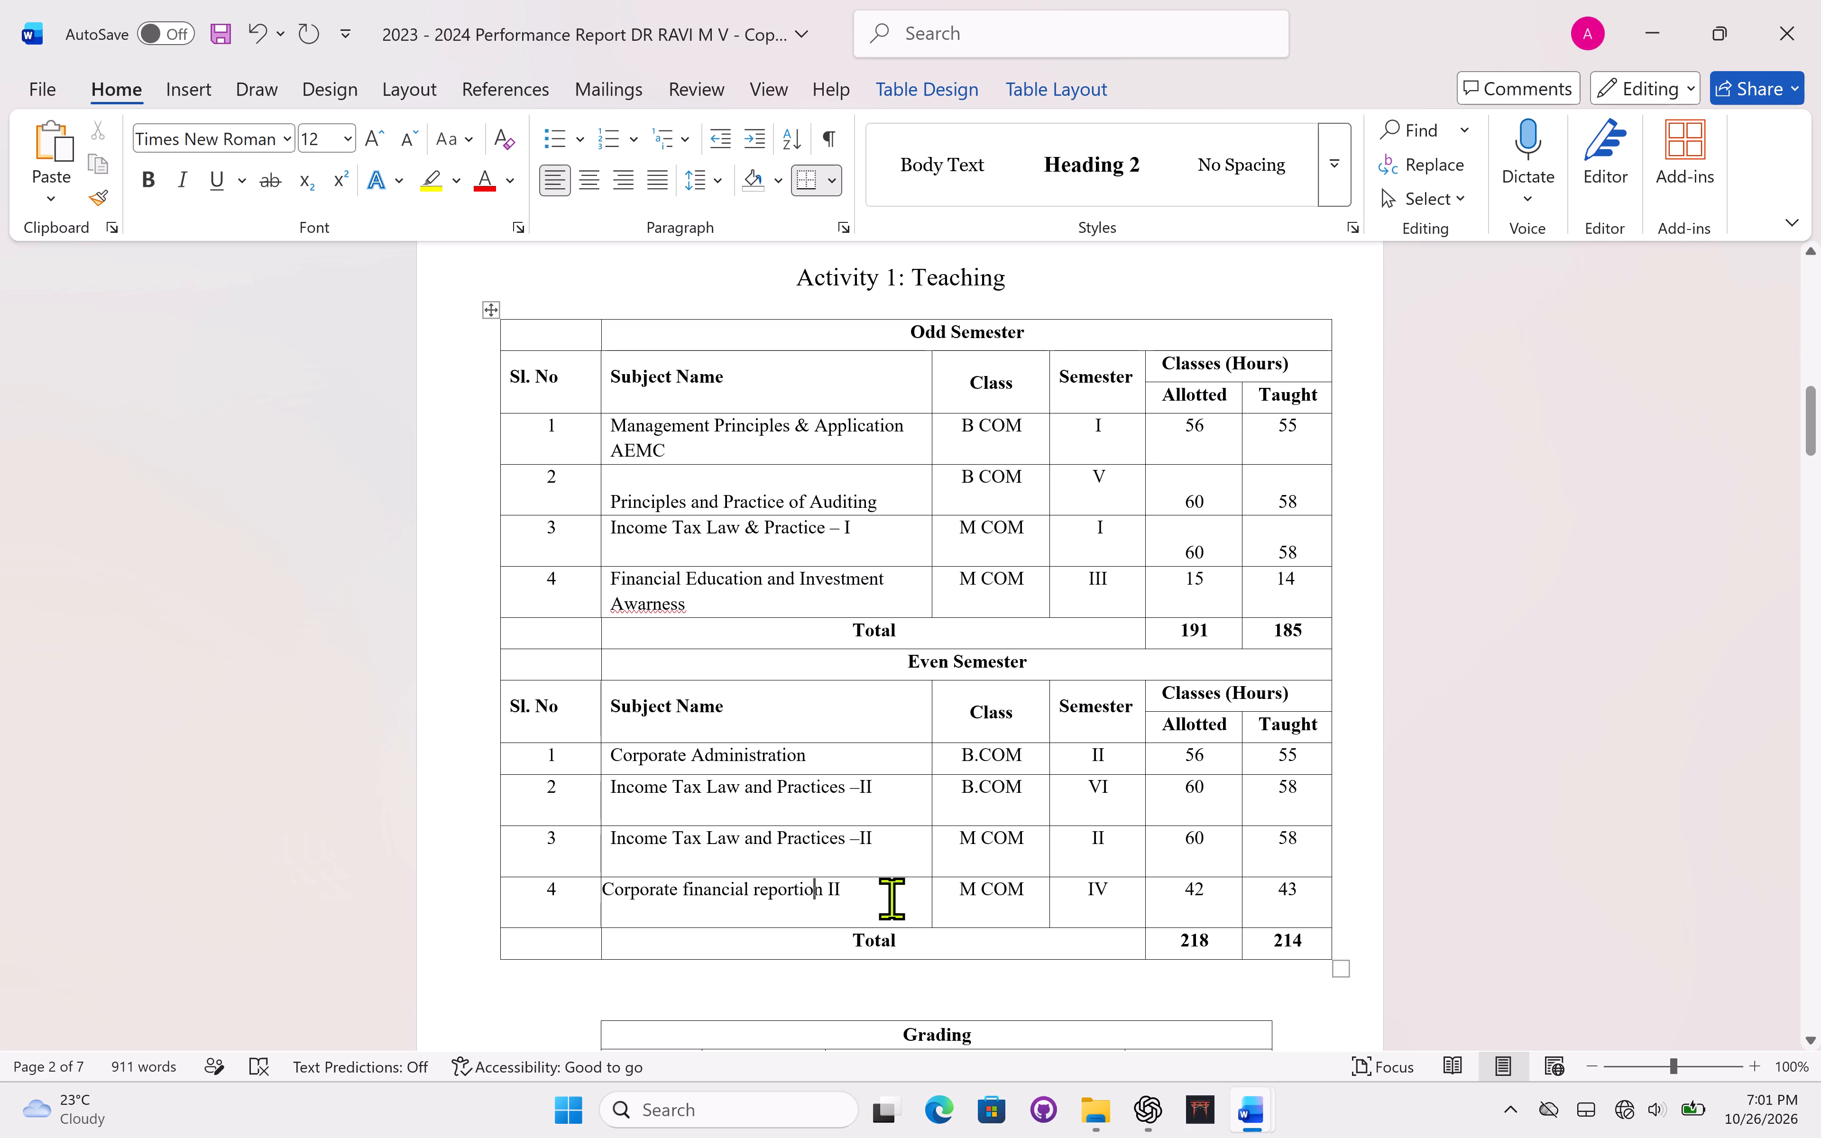
{"action": "left_click", "coordinate": [829, 889]}
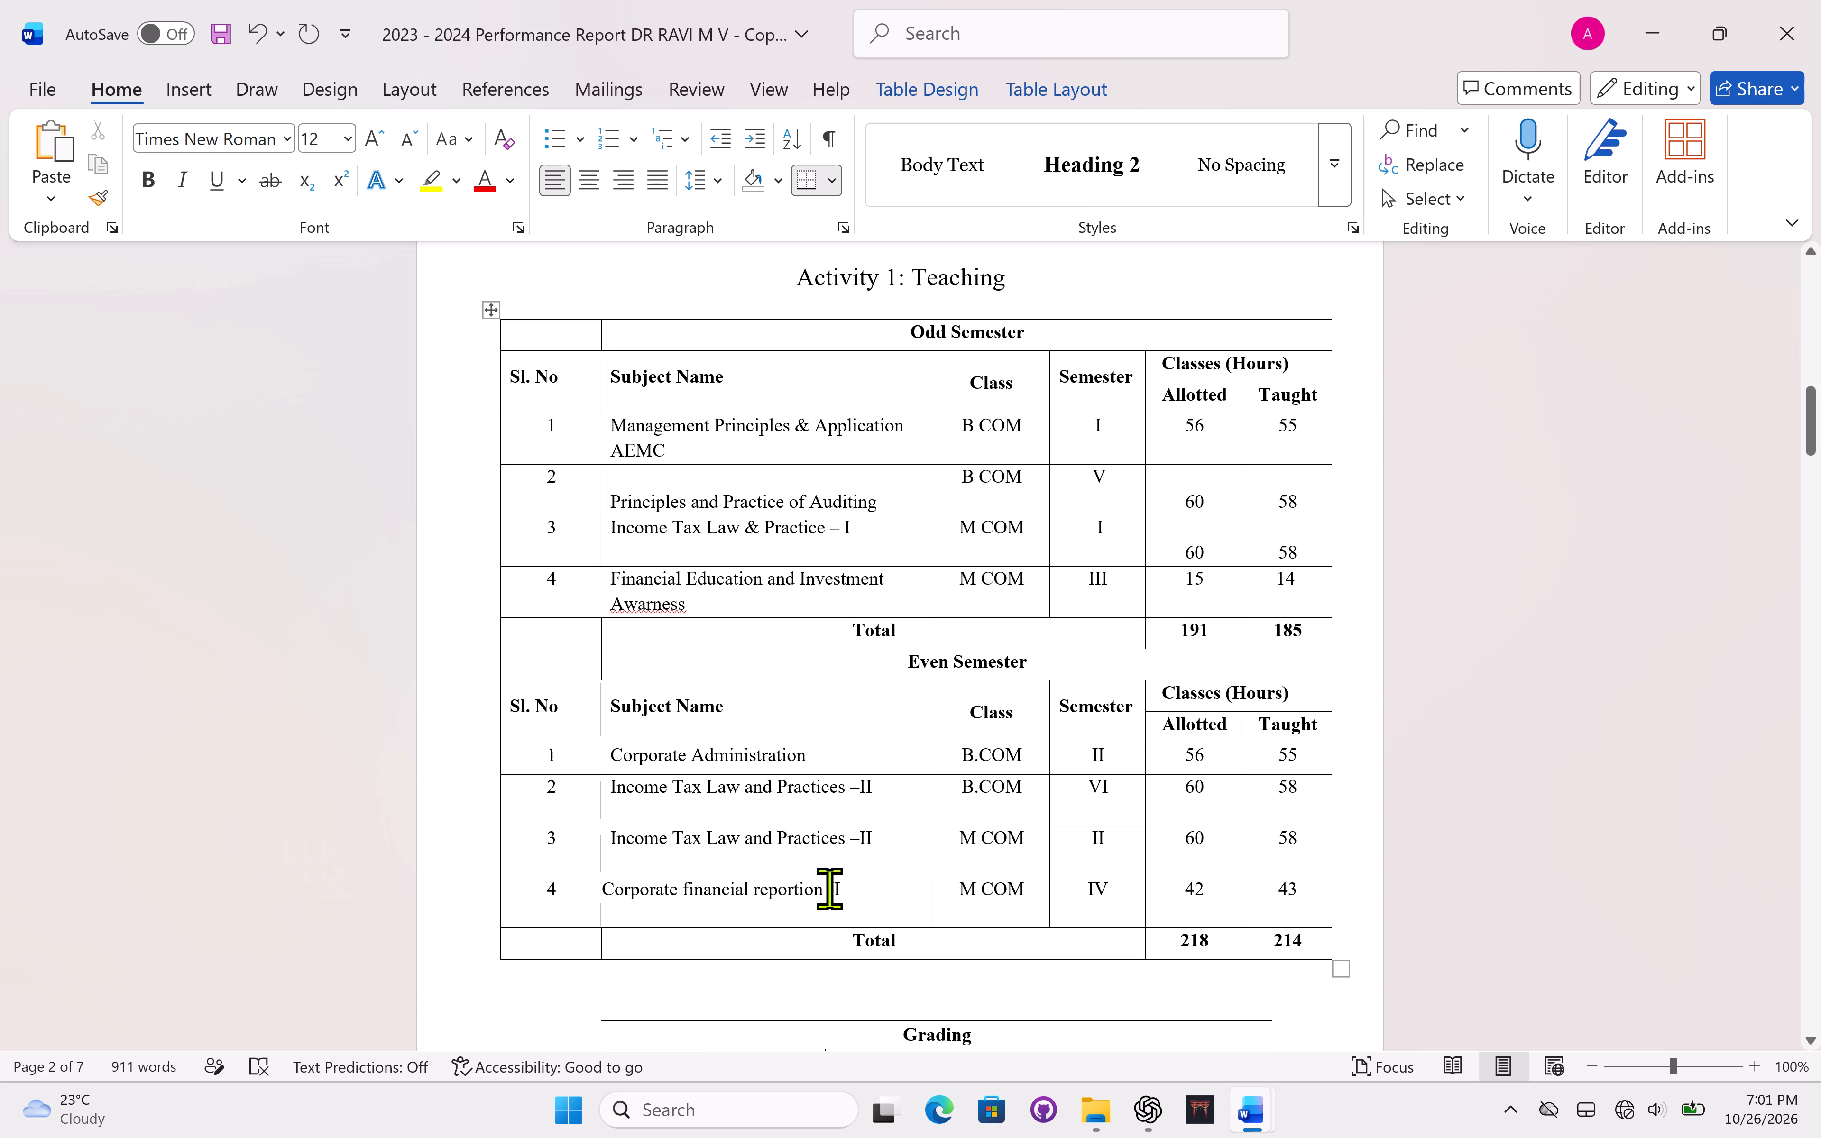
{"action": "key", "text": "minus"}
{"action": "key", "text": "space"}
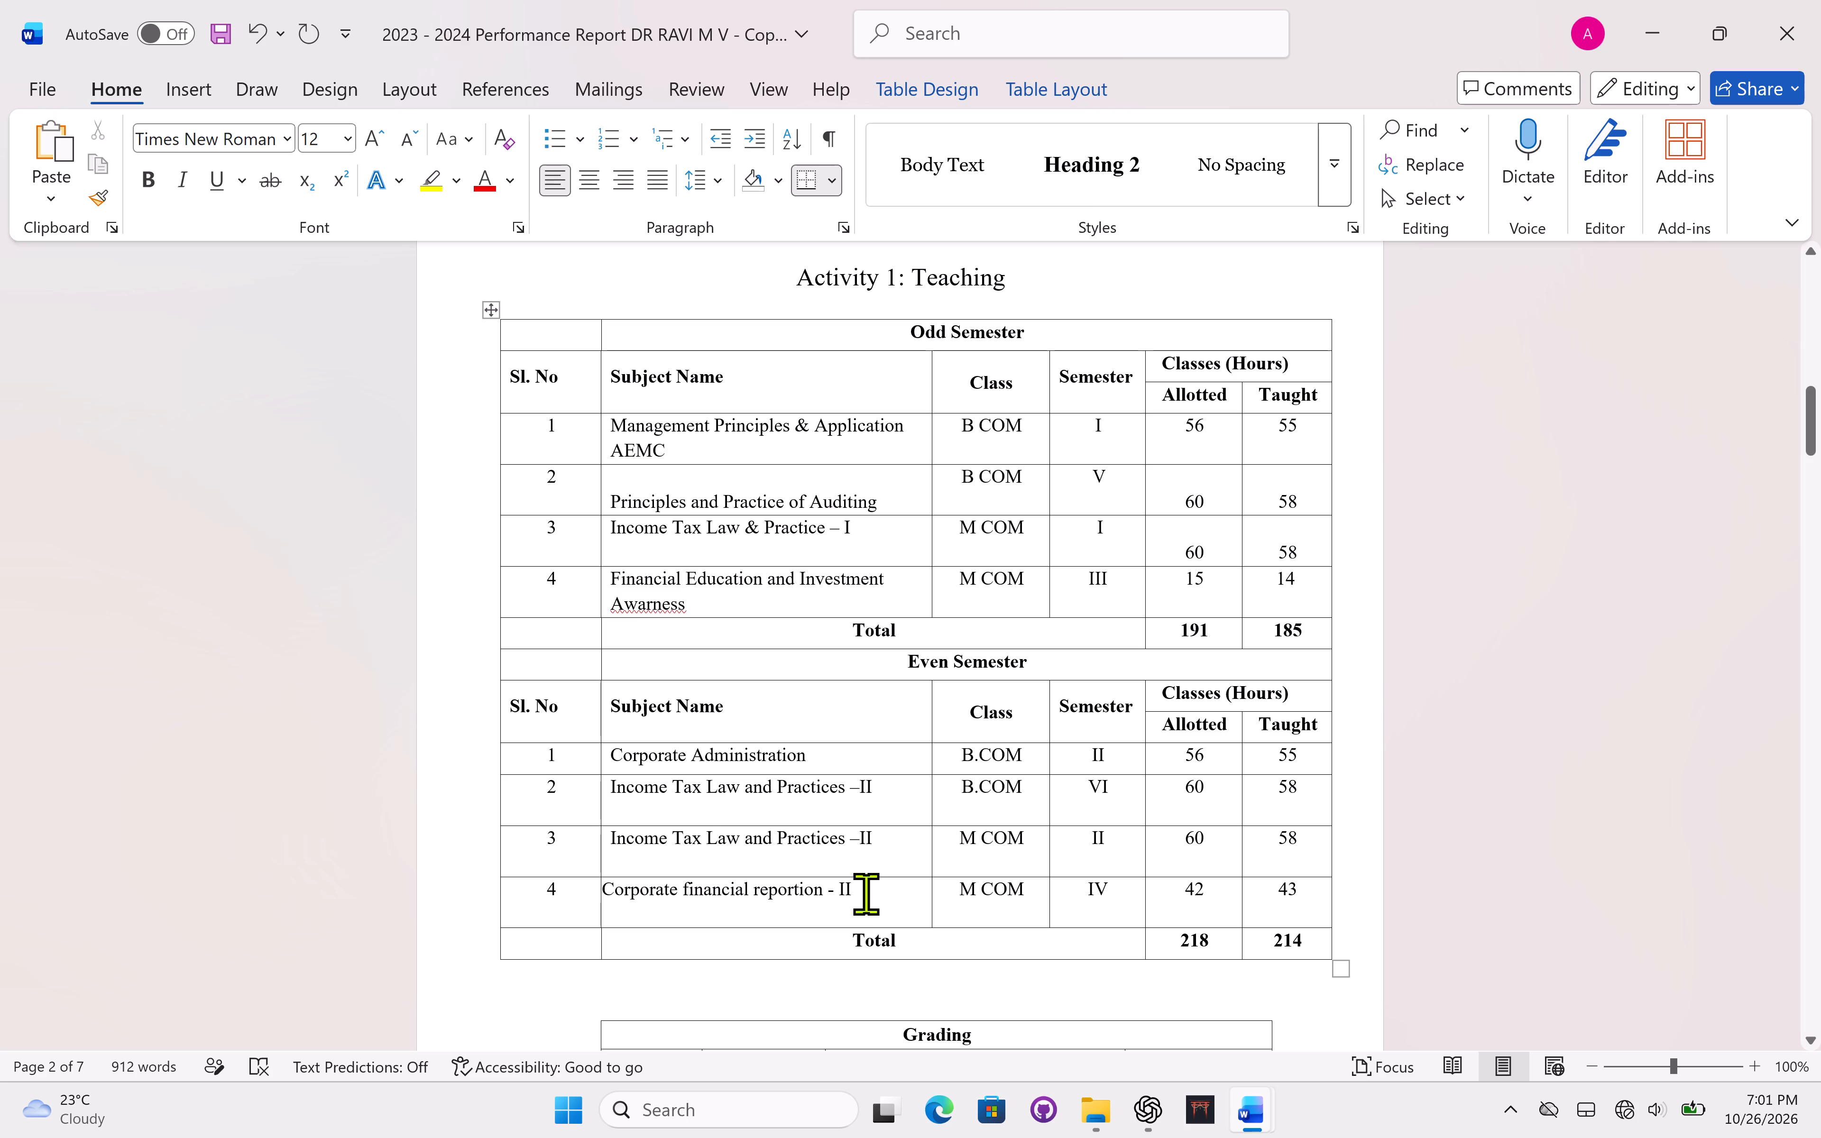
Replace the fourth Odd Semester subject name with Intilectual capital.
{"action": "scroll", "coordinate": [888, 872], "scroll_direction": "down", "scroll_amount": 1}
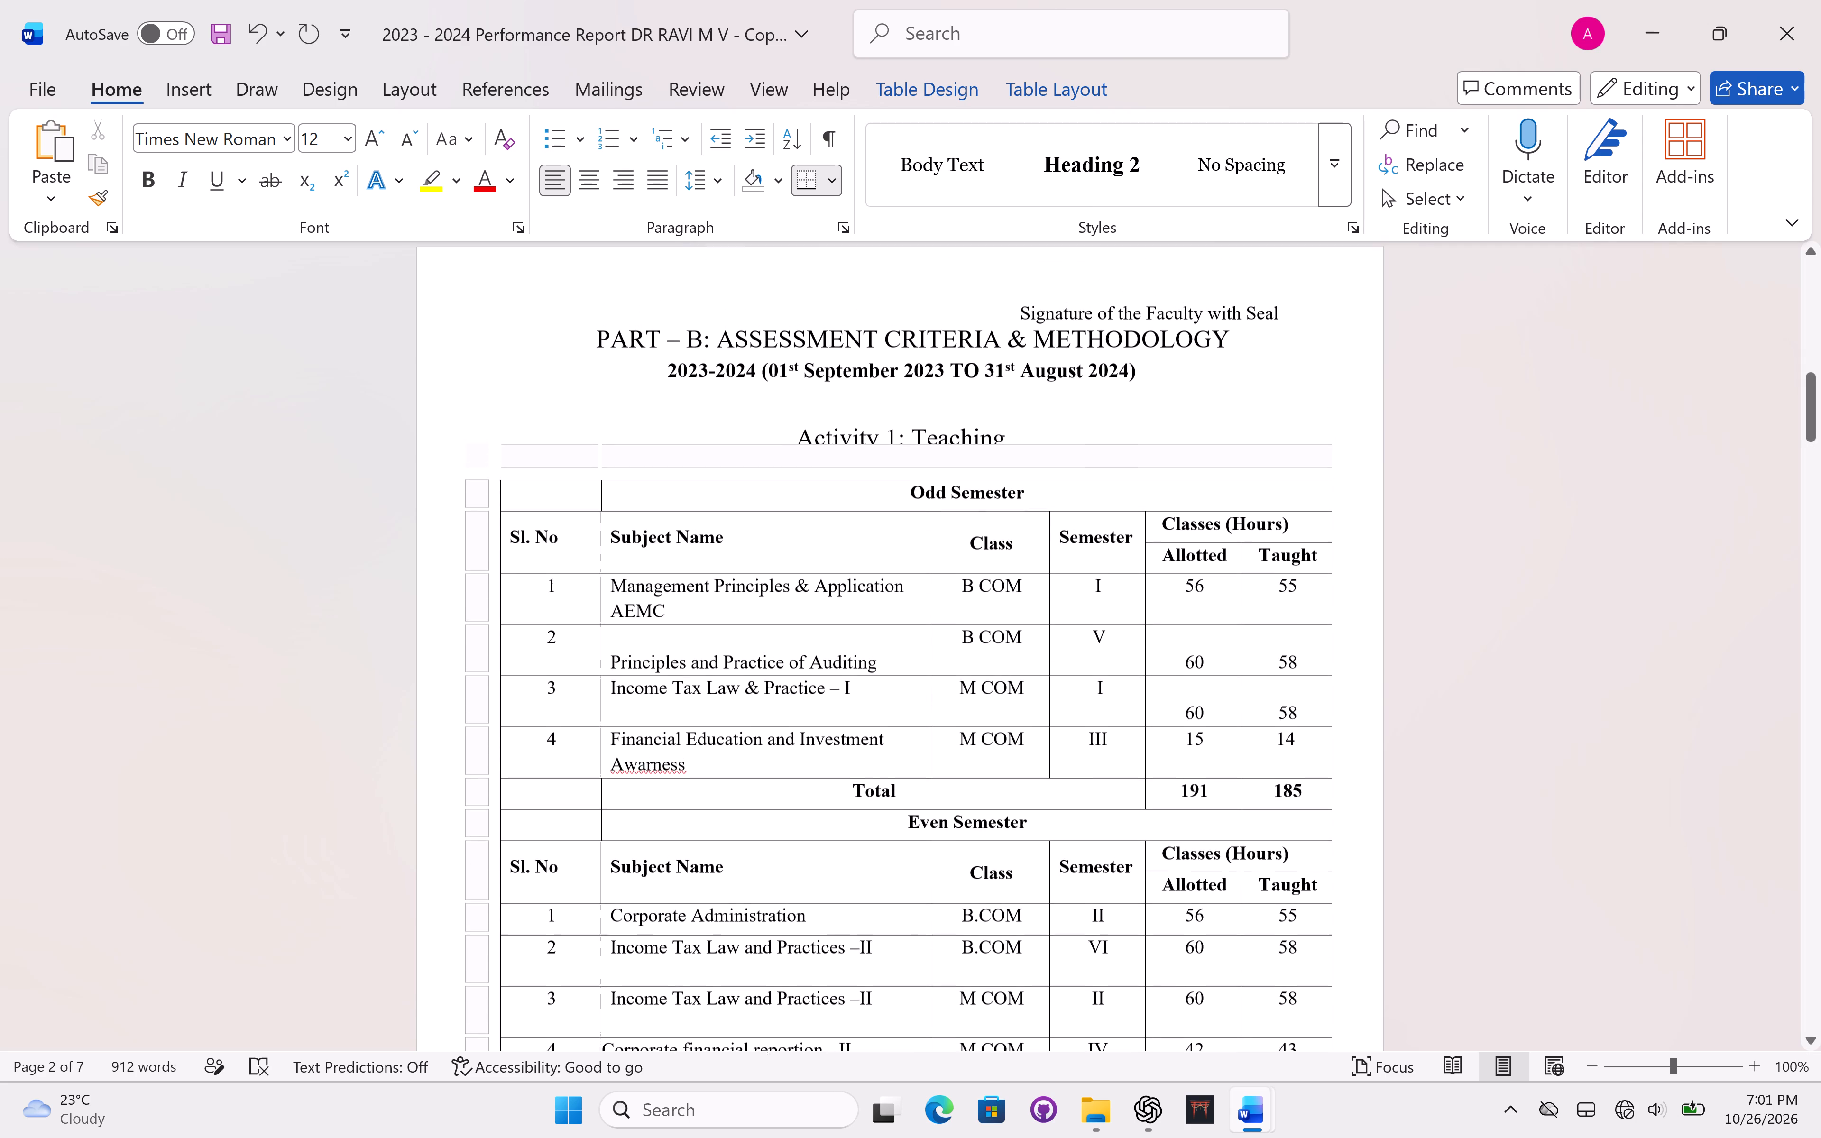
{"action": "key", "text": "Down"}
{"action": "key", "text": "Down"}
{"action": "key", "text": "Down"}
{"action": "key", "text": "Down"}
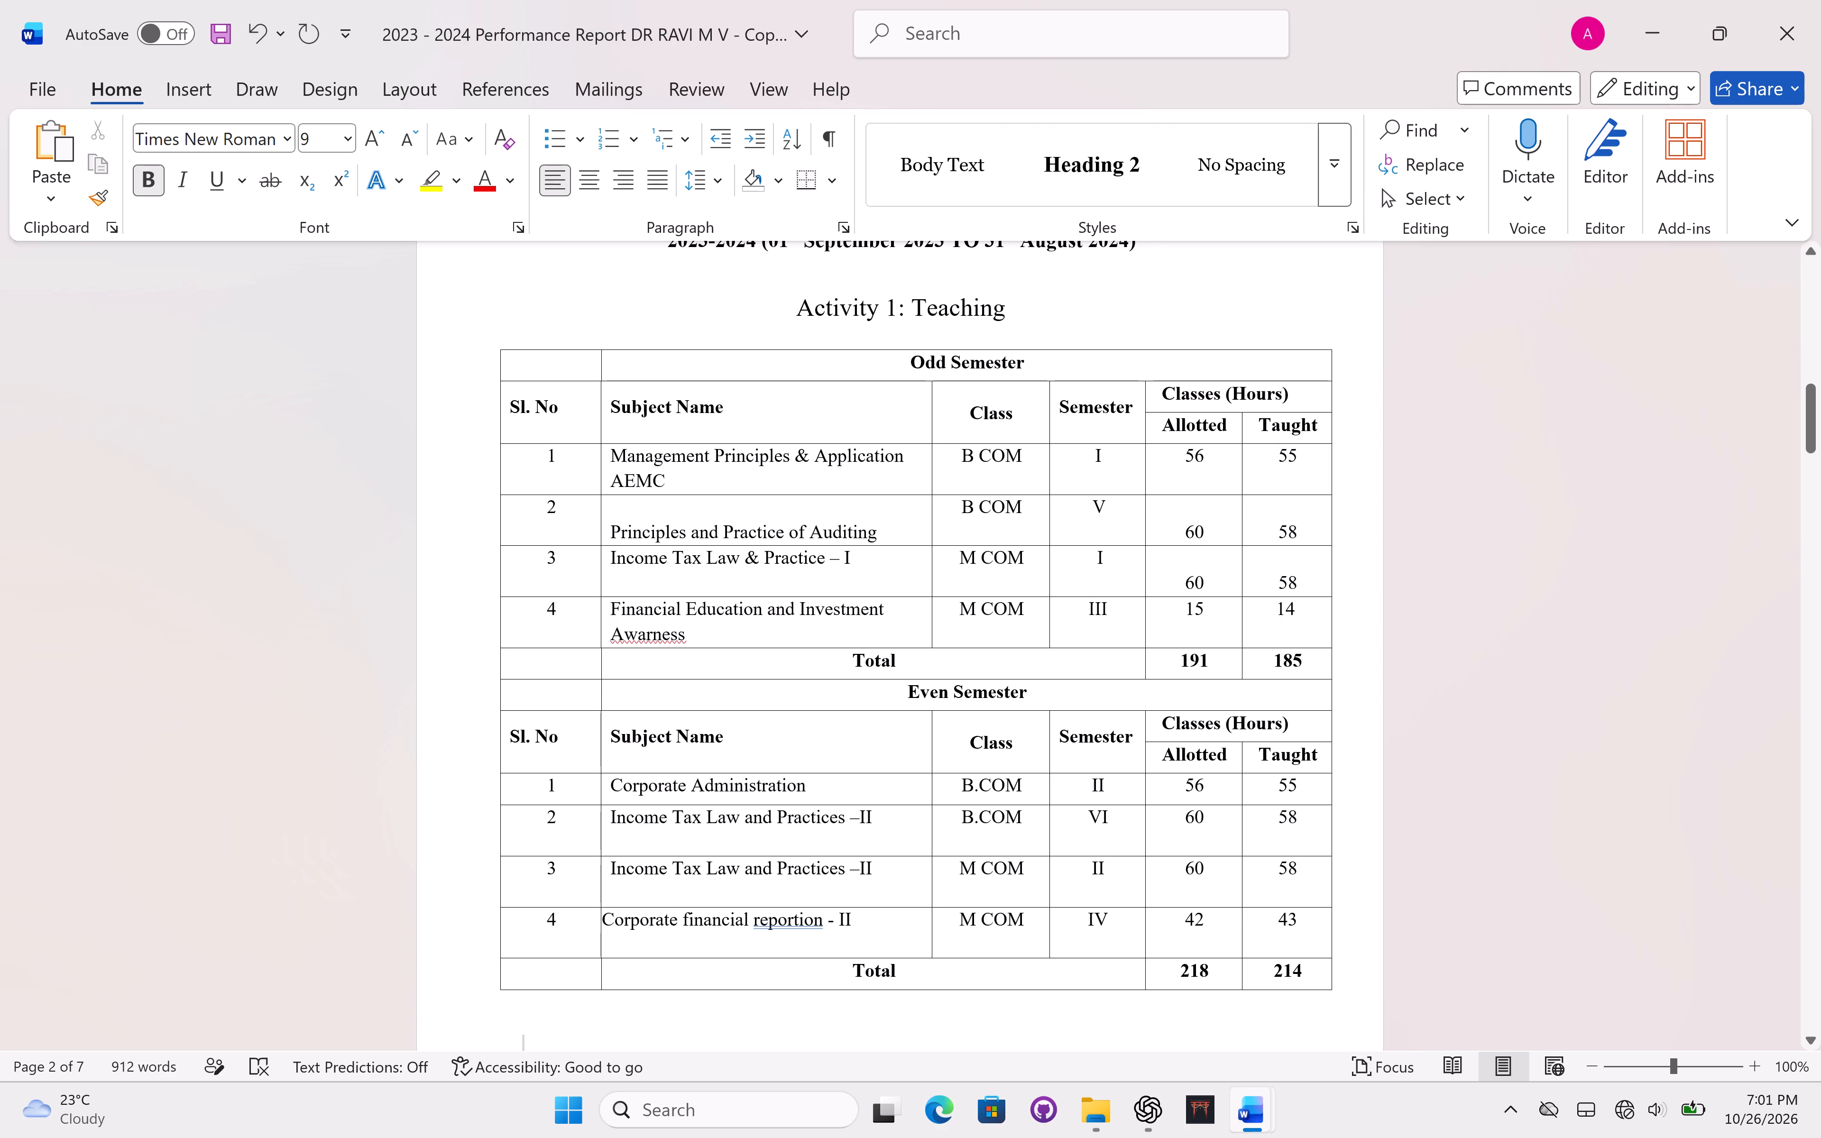
{"action": "left_click", "coordinate": [717, 633]}
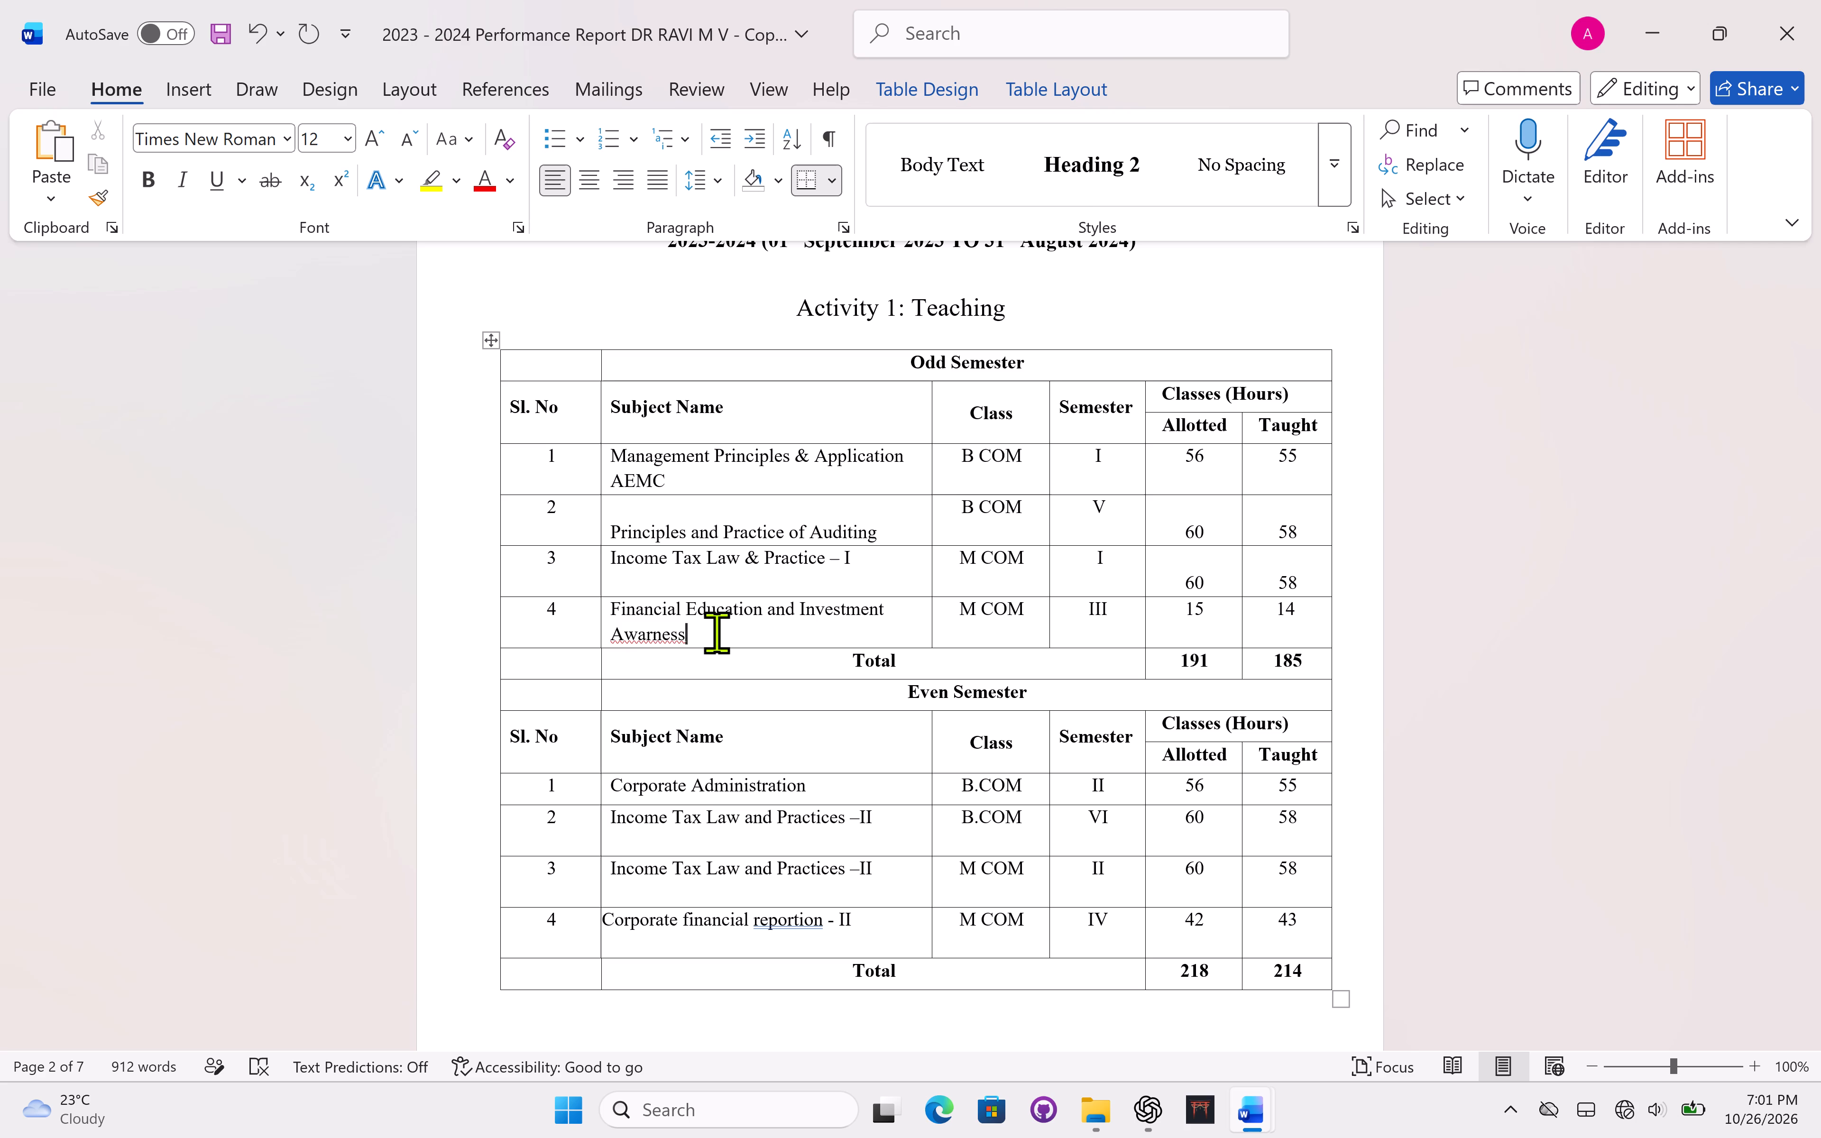
{"action": "key", "text": "BackSpace"}
{"action": "key", "text": "BackSpace"}
{"action": "key", "text": "BackSpace"}
{"action": "key", "text": "BackSpace"}
{"action": "key", "text": "BackSpace"}
{"action": "key", "text": "BackSpace"}
{"action": "key", "text": "BackSpace"}
{"action": "key", "text": "BackSpace"}
{"action": "key", "text": "BackSpace"}
{"action": "key", "text": "BackSpace"}
{"action": "key", "text": "BackSpace"}
{"action": "key", "text": "BackSpace"}
{"action": "key", "text": "BackSpace"}
{"action": "key", "text": "BackSpace"}
{"action": "key", "text": "BackSpace"}
{"action": "key", "text": "BackSpace"}
{"action": "key", "text": "BackSpace"}
{"action": "key", "text": "BackSpace"}
{"action": "key", "text": "BackSpace"}
{"action": "key", "text": "BackSpace"}
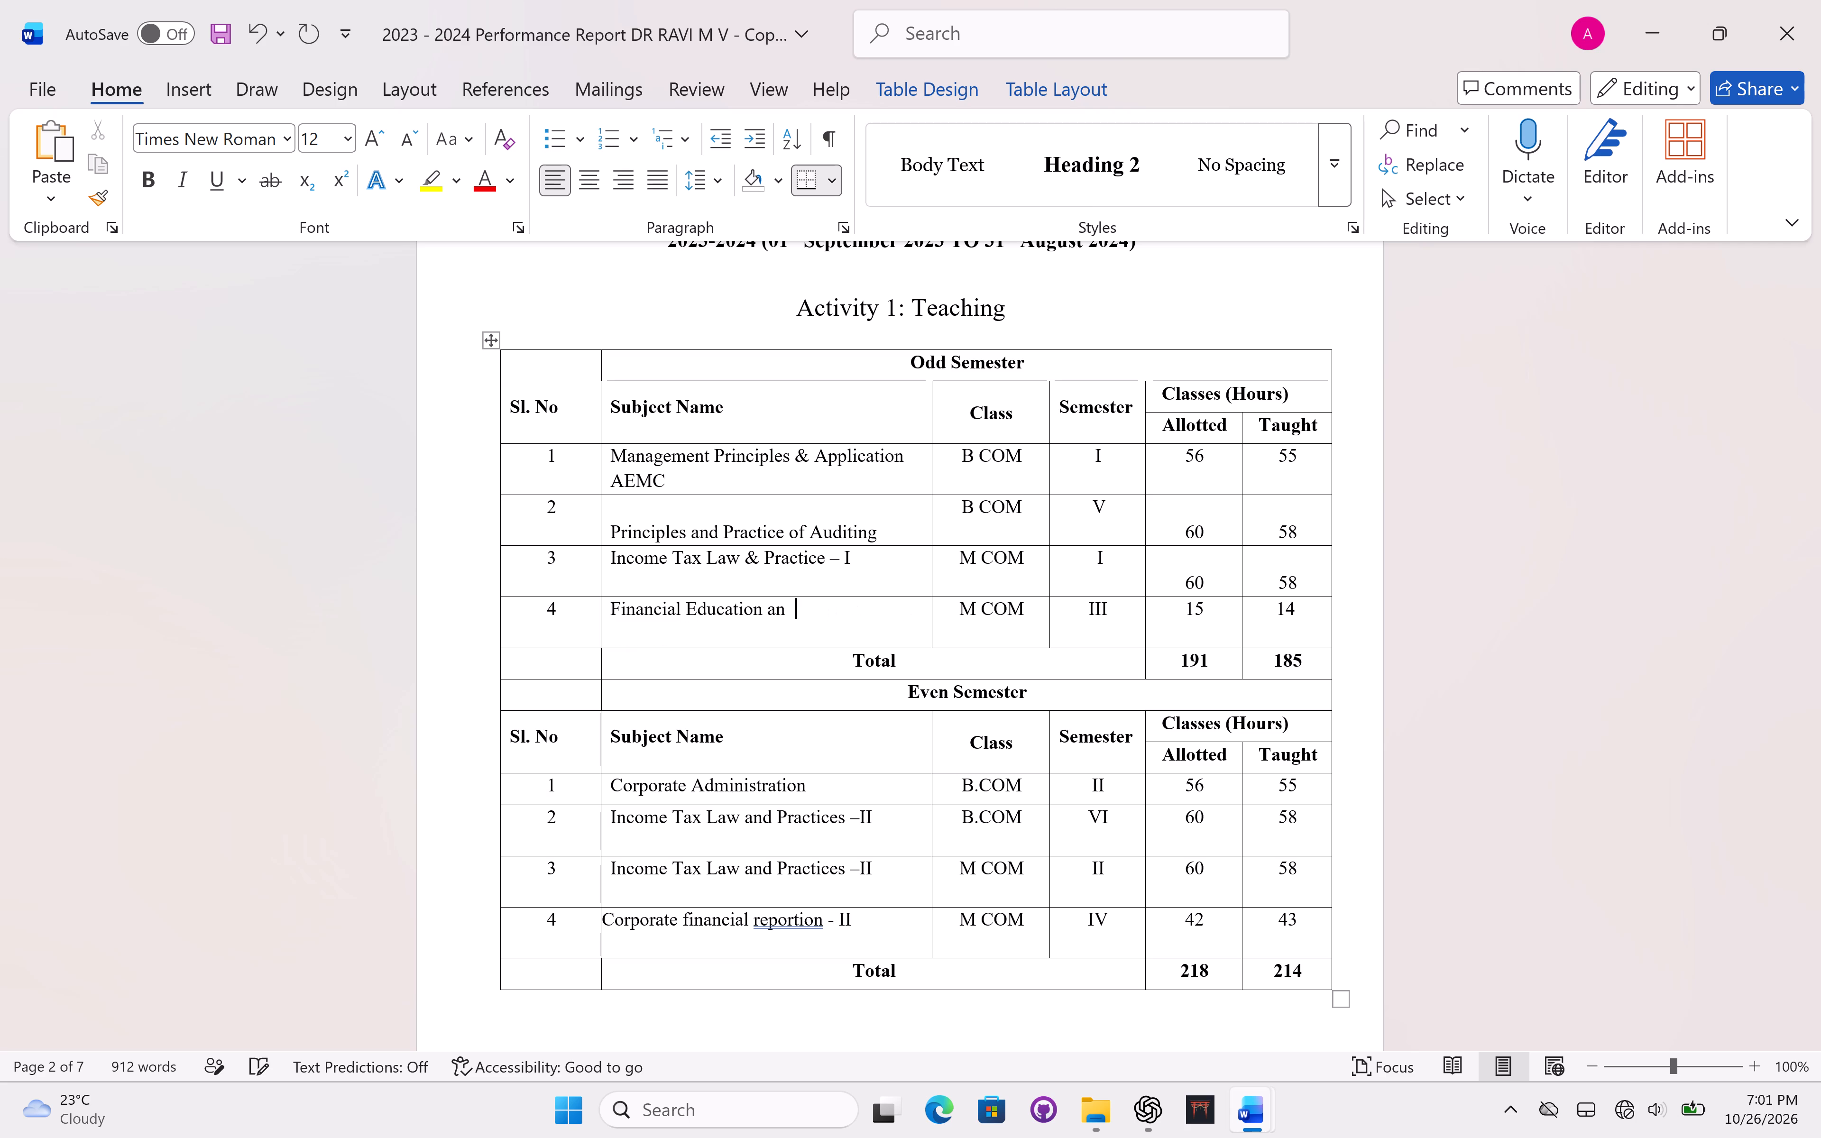
{"action": "key", "text": "BackSpace"}
{"action": "key", "text": "BackSpace"}
{"action": "key", "text": "BackSpace"}
{"action": "key", "text": "BackSpace"}
{"action": "key", "text": "BackSpace"}
{"action": "key", "text": "BackSpace"}
{"action": "key", "text": "BackSpace"}
{"action": "key", "text": "BackSpace"}
{"action": "key", "text": "BackSpace"}
{"action": "key", "text": "BackSpace"}
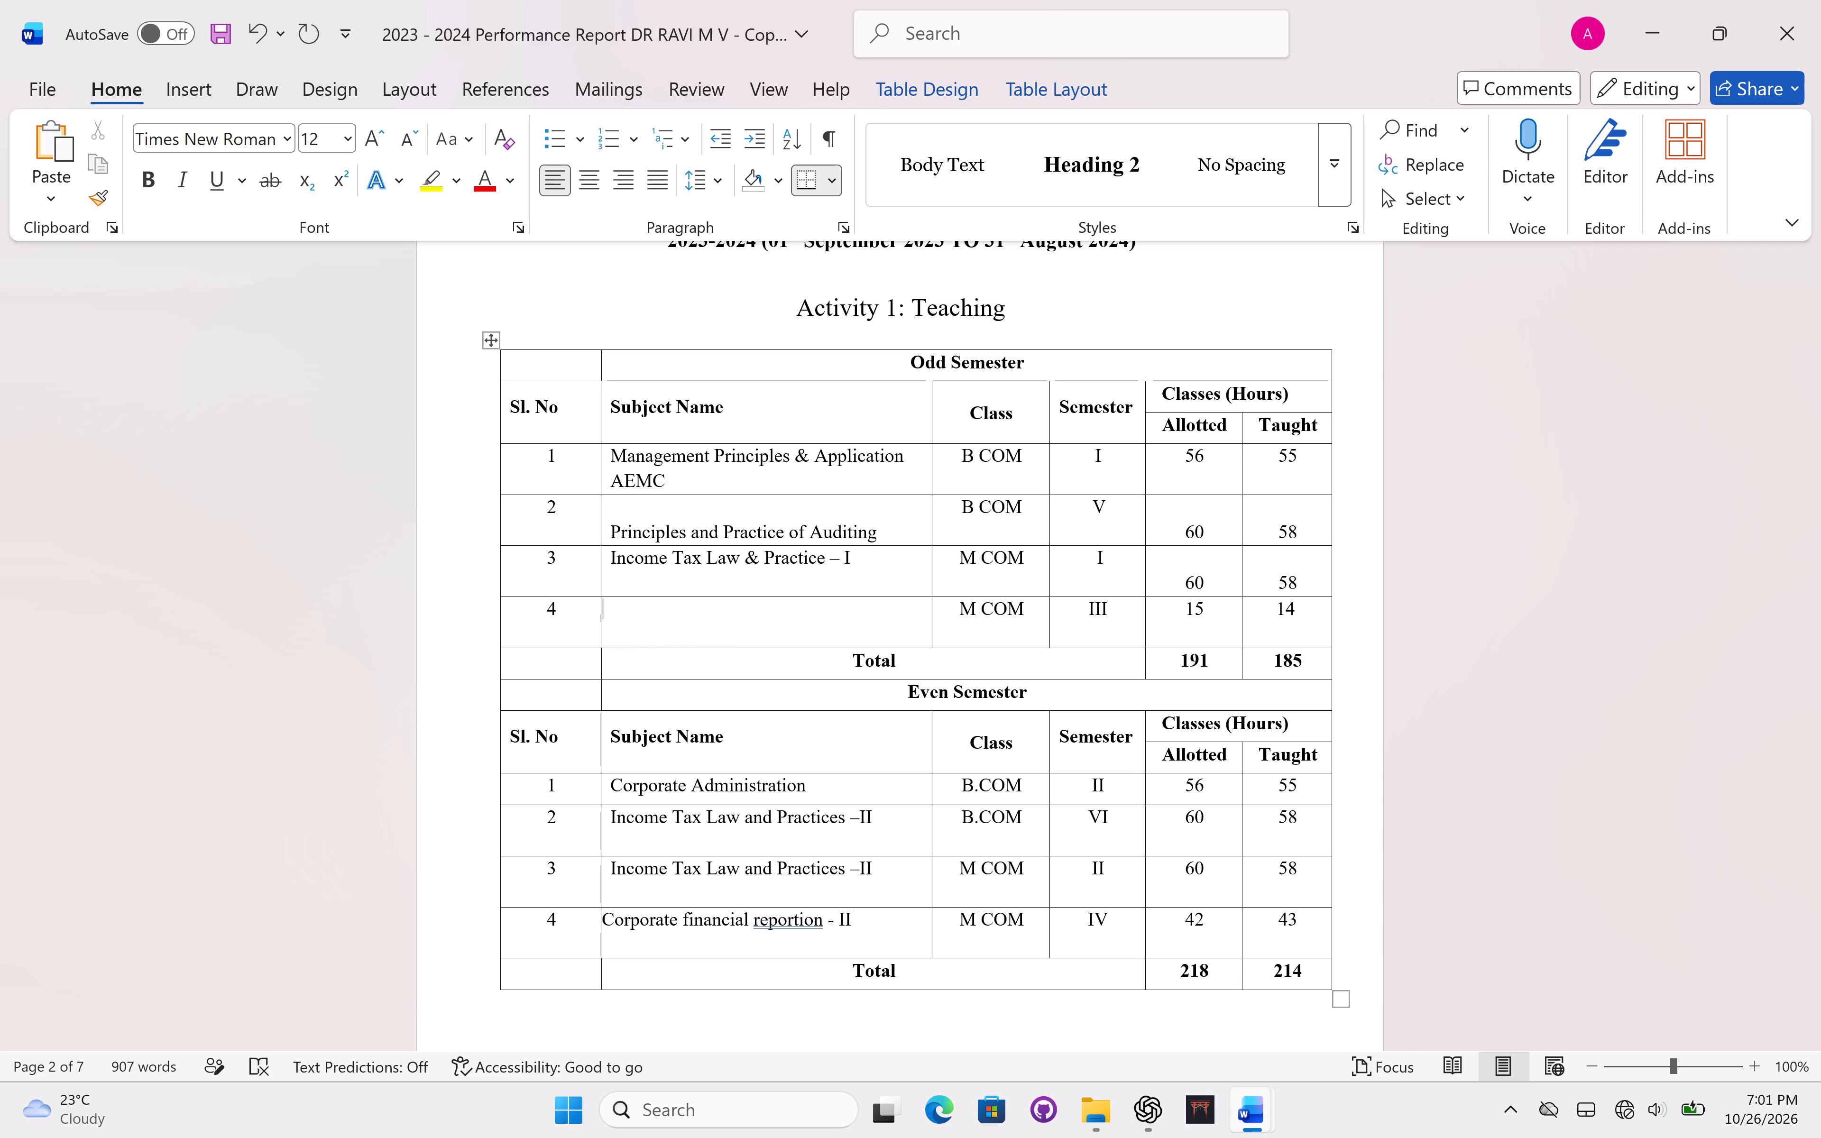
{"action": "type", "text": "in"}
{"action": "type", "text": "tilectual"}
{"action": "key", "text": "space"}
{"action": "type", "text": "capital"}
{"action": "key", "text": "space"}
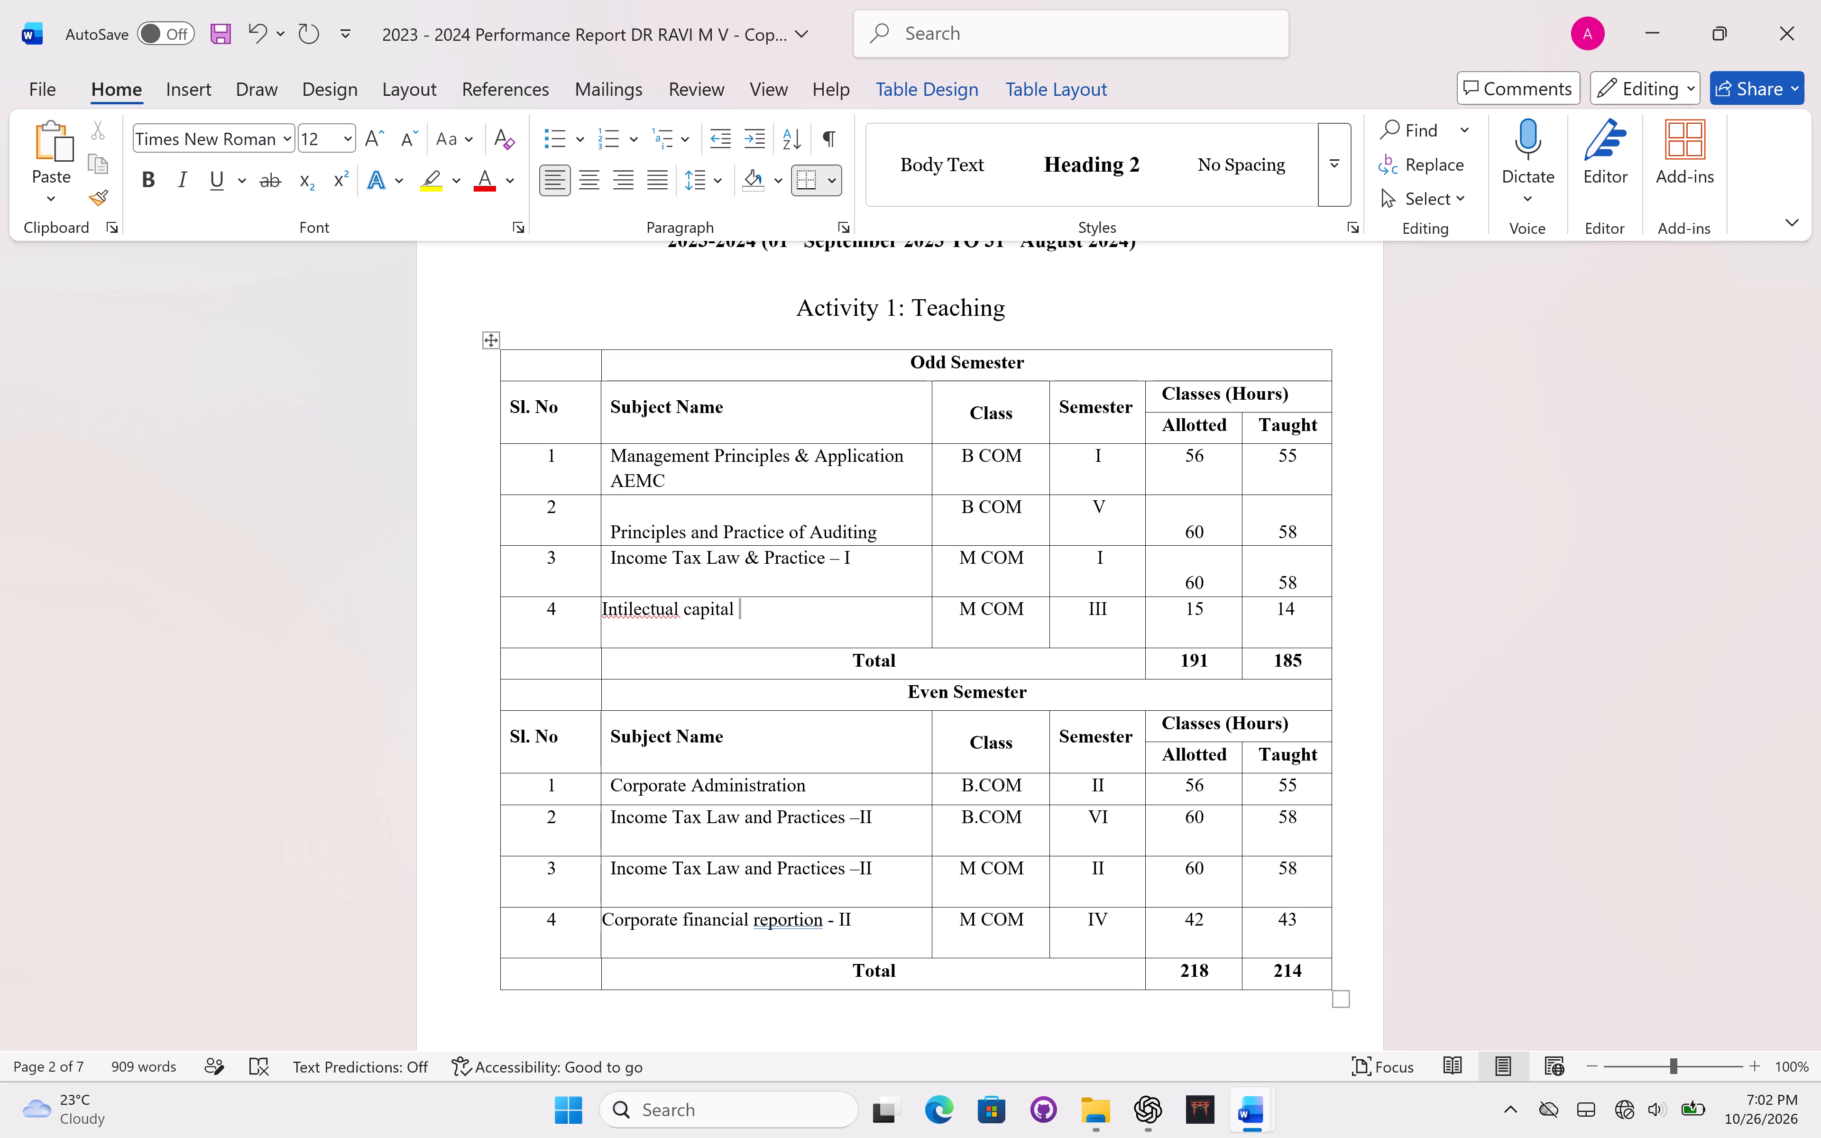
Correct the spelling of the first word in the fourth Odd Semester subject to Intellectual.
{"action": "left_click", "coordinate": [637, 613]}
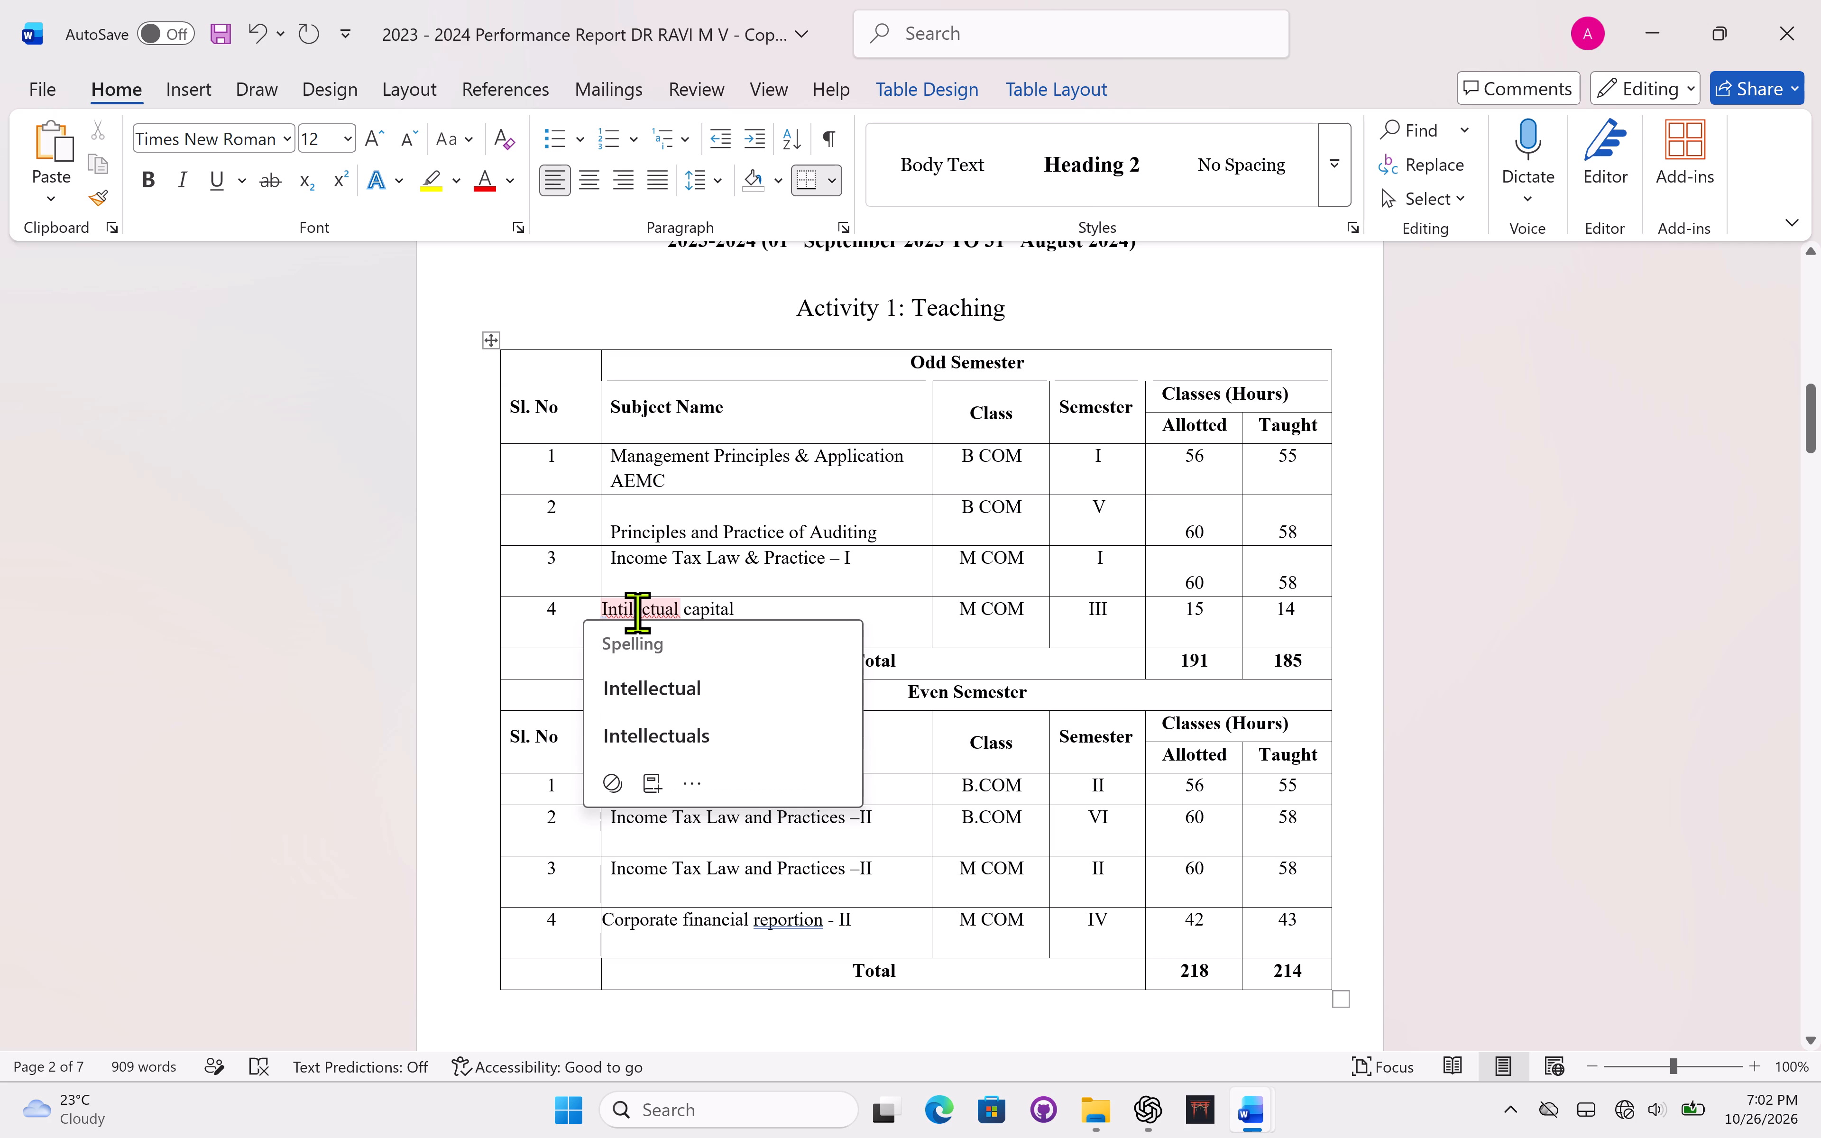
{"action": "left_click", "coordinate": [647, 685]}
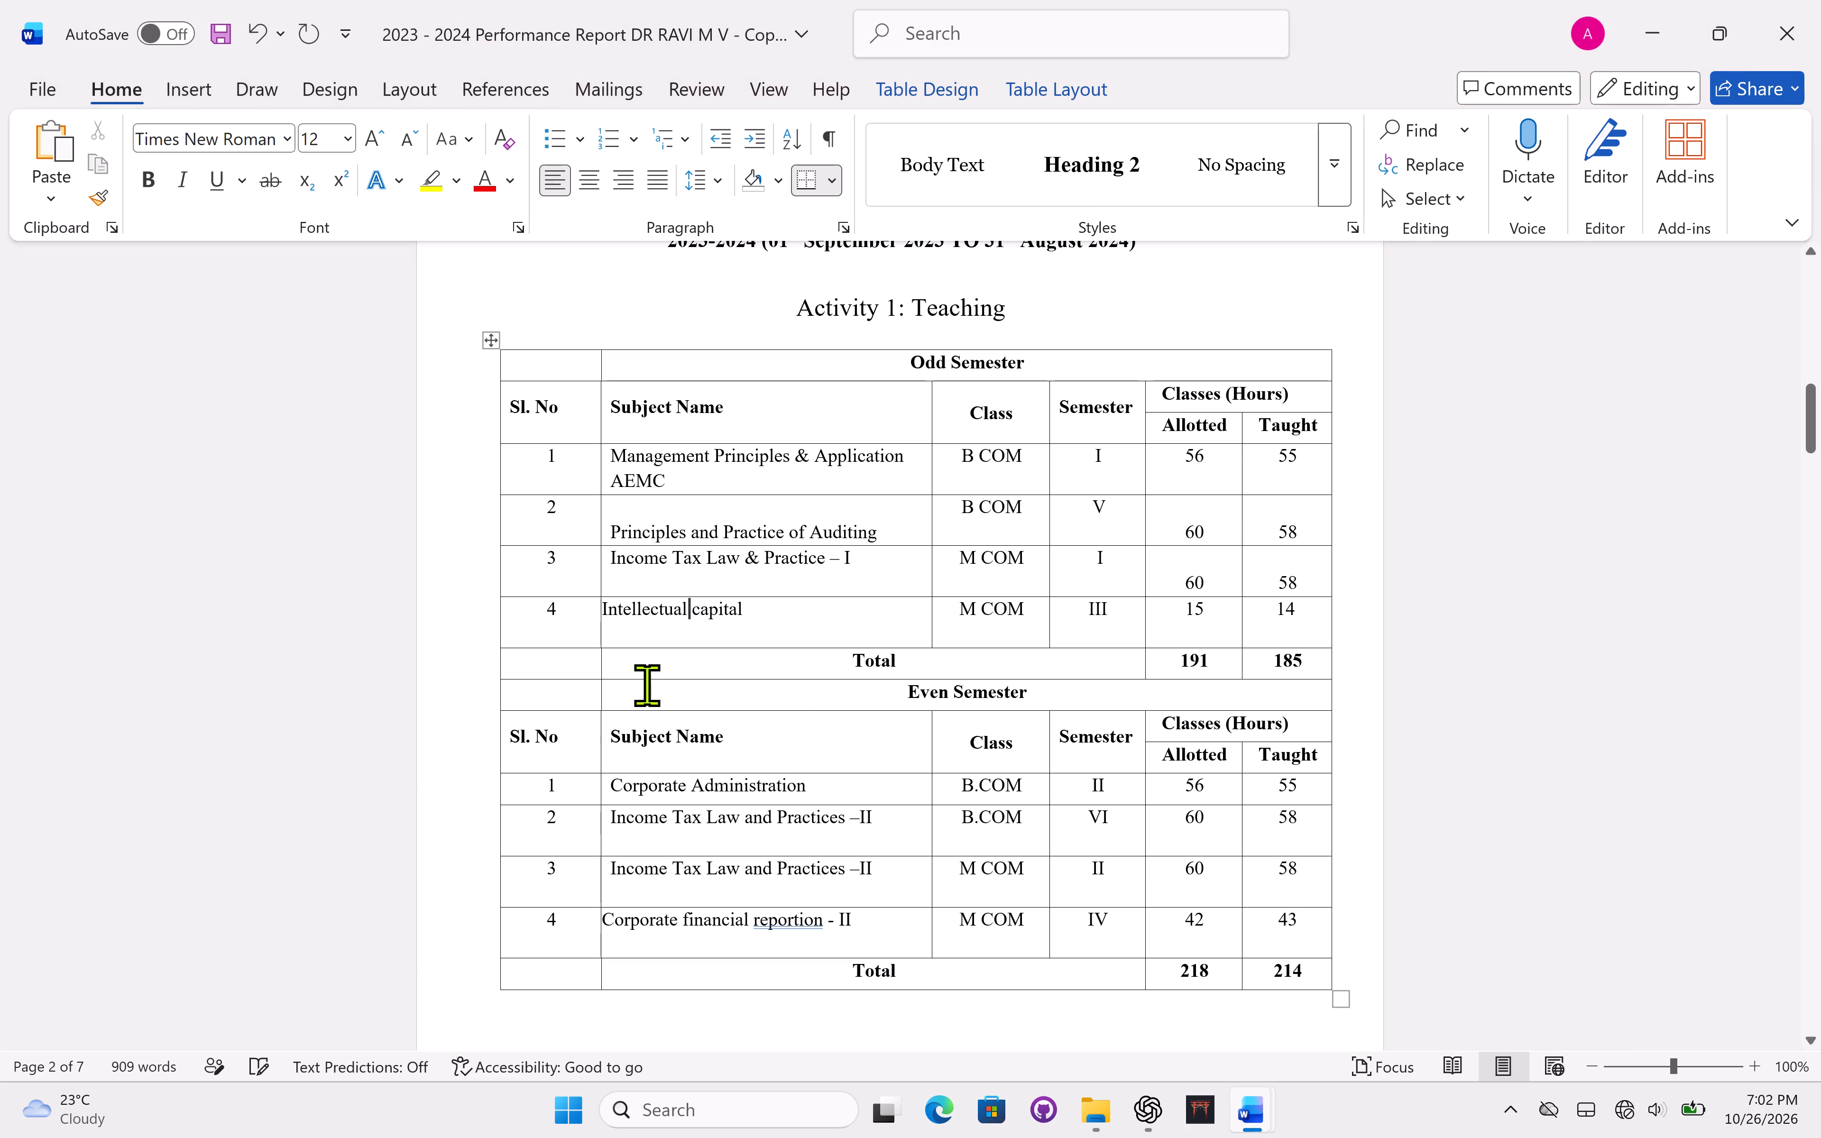
Apply Capitalize Each Word to the second word of the fourth Odd Semester subject so it reads Intellectual Capital.
{"action": "left_click", "coordinate": [719, 615]}
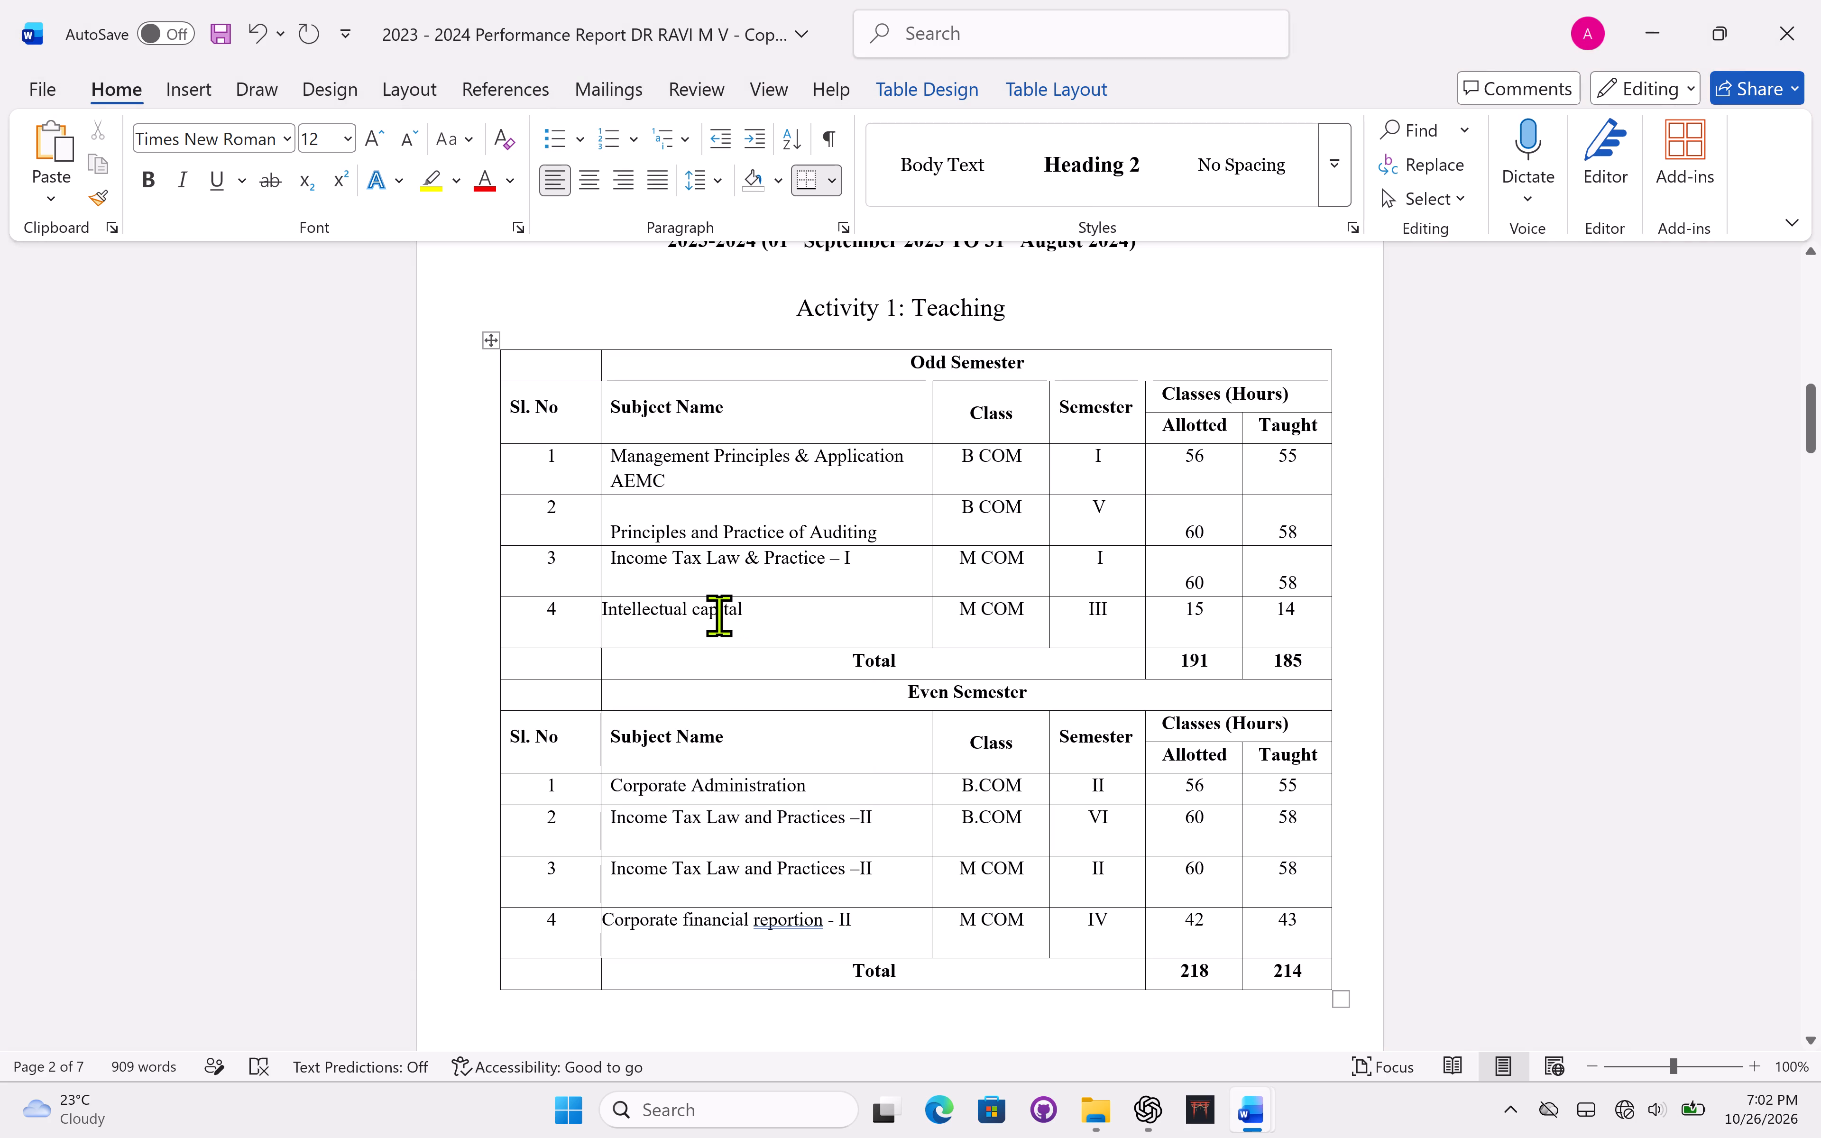
{"action": "left_click", "coordinate": [719, 615]}
{"action": "left_click", "coordinate": [721, 615]}
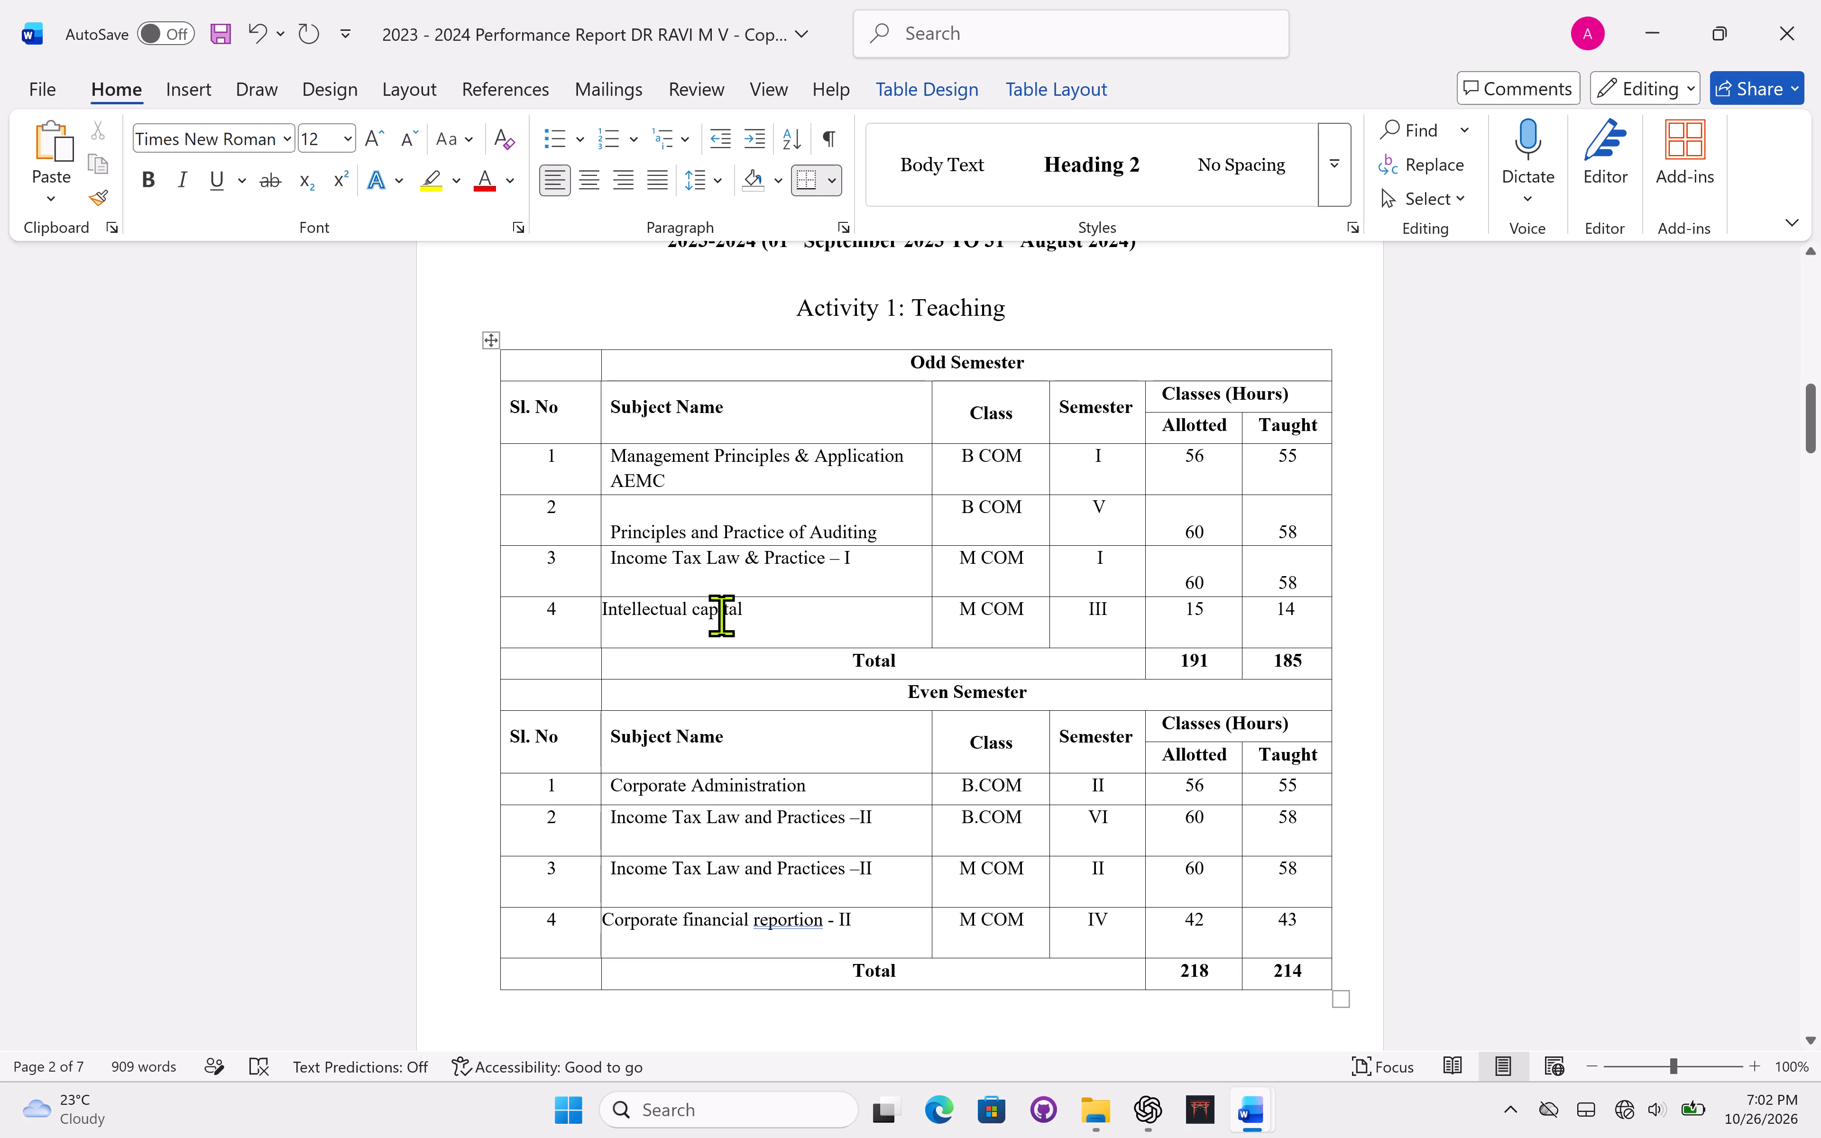
{"action": "left_click", "coordinate": [721, 615]}
{"action": "left_click", "coordinate": [789, 615]}
{"action": "left_click", "coordinate": [764, 611]}
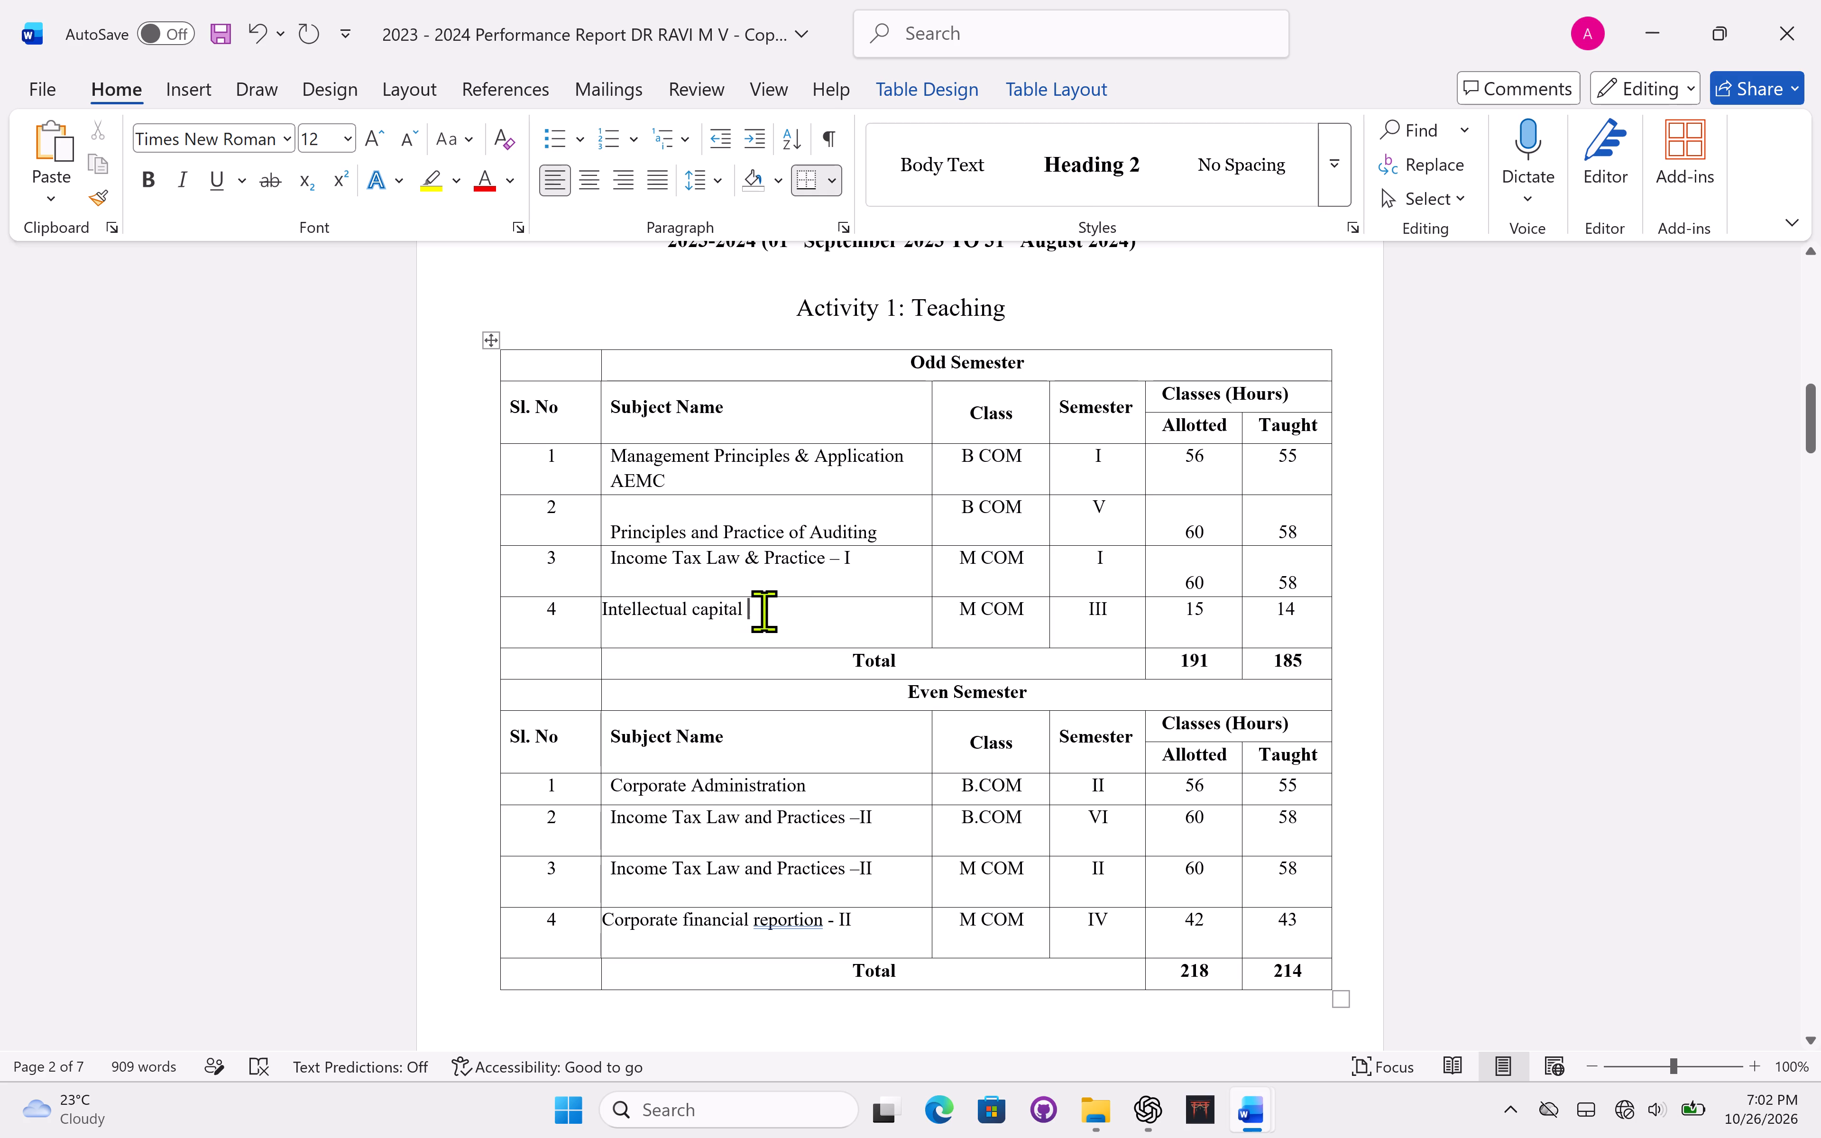
{"action": "left_click_drag", "start_coordinate": [765, 606], "coordinate": [689, 608]}
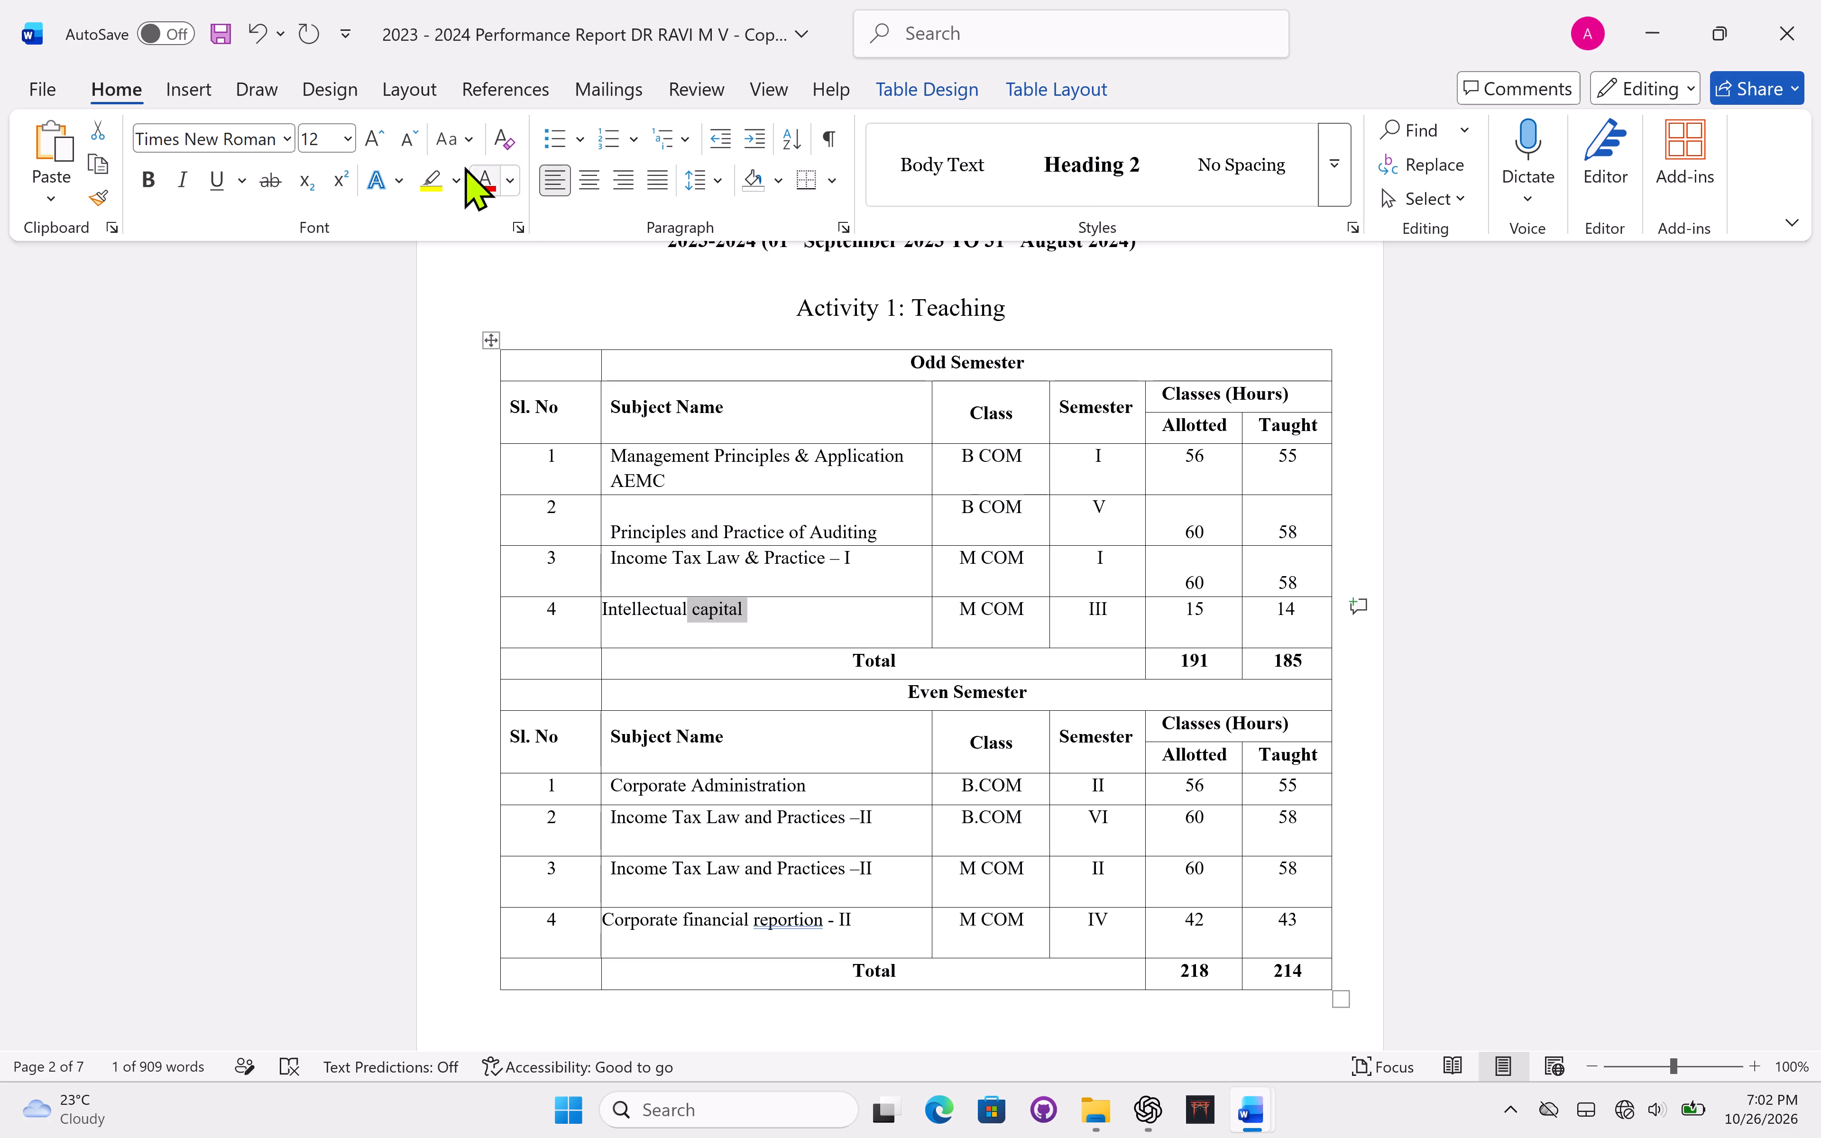
{"action": "left_click", "coordinate": [464, 135]}
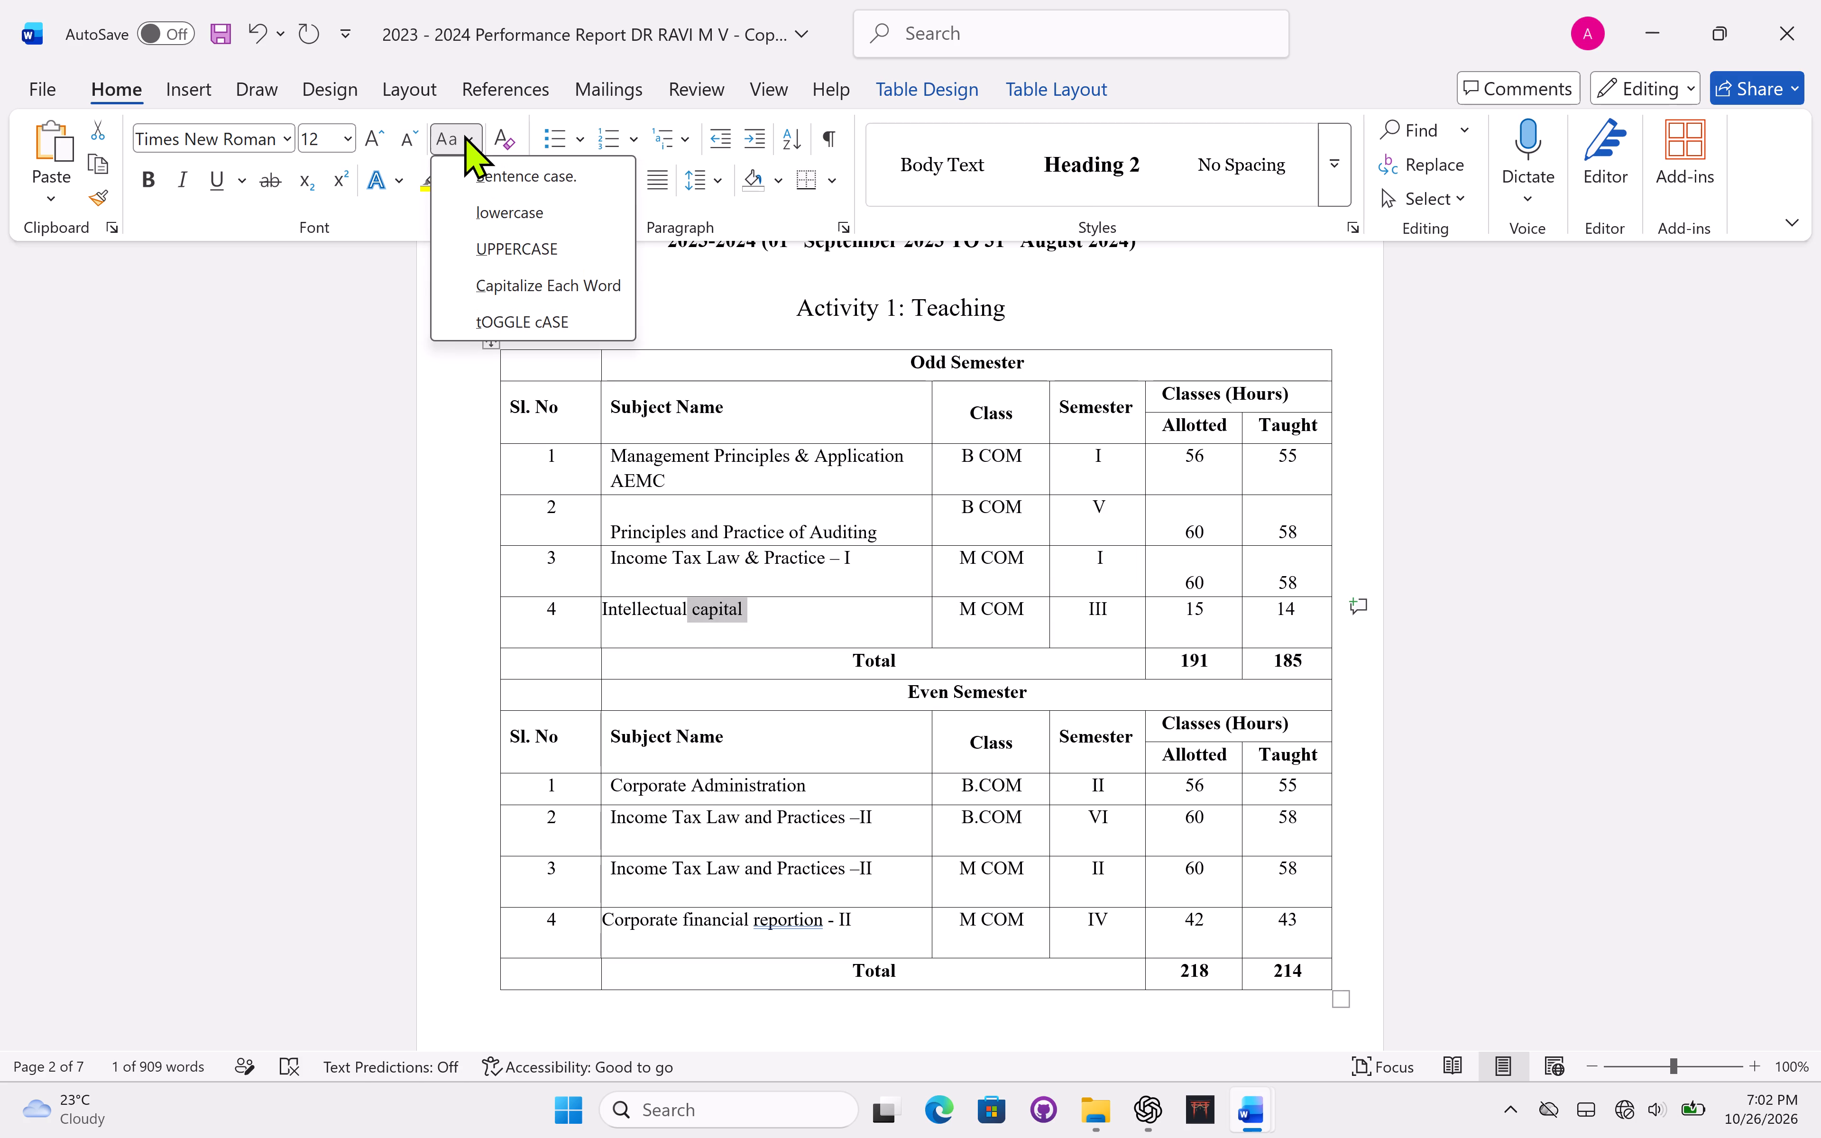
{"action": "left_click", "coordinate": [515, 289]}
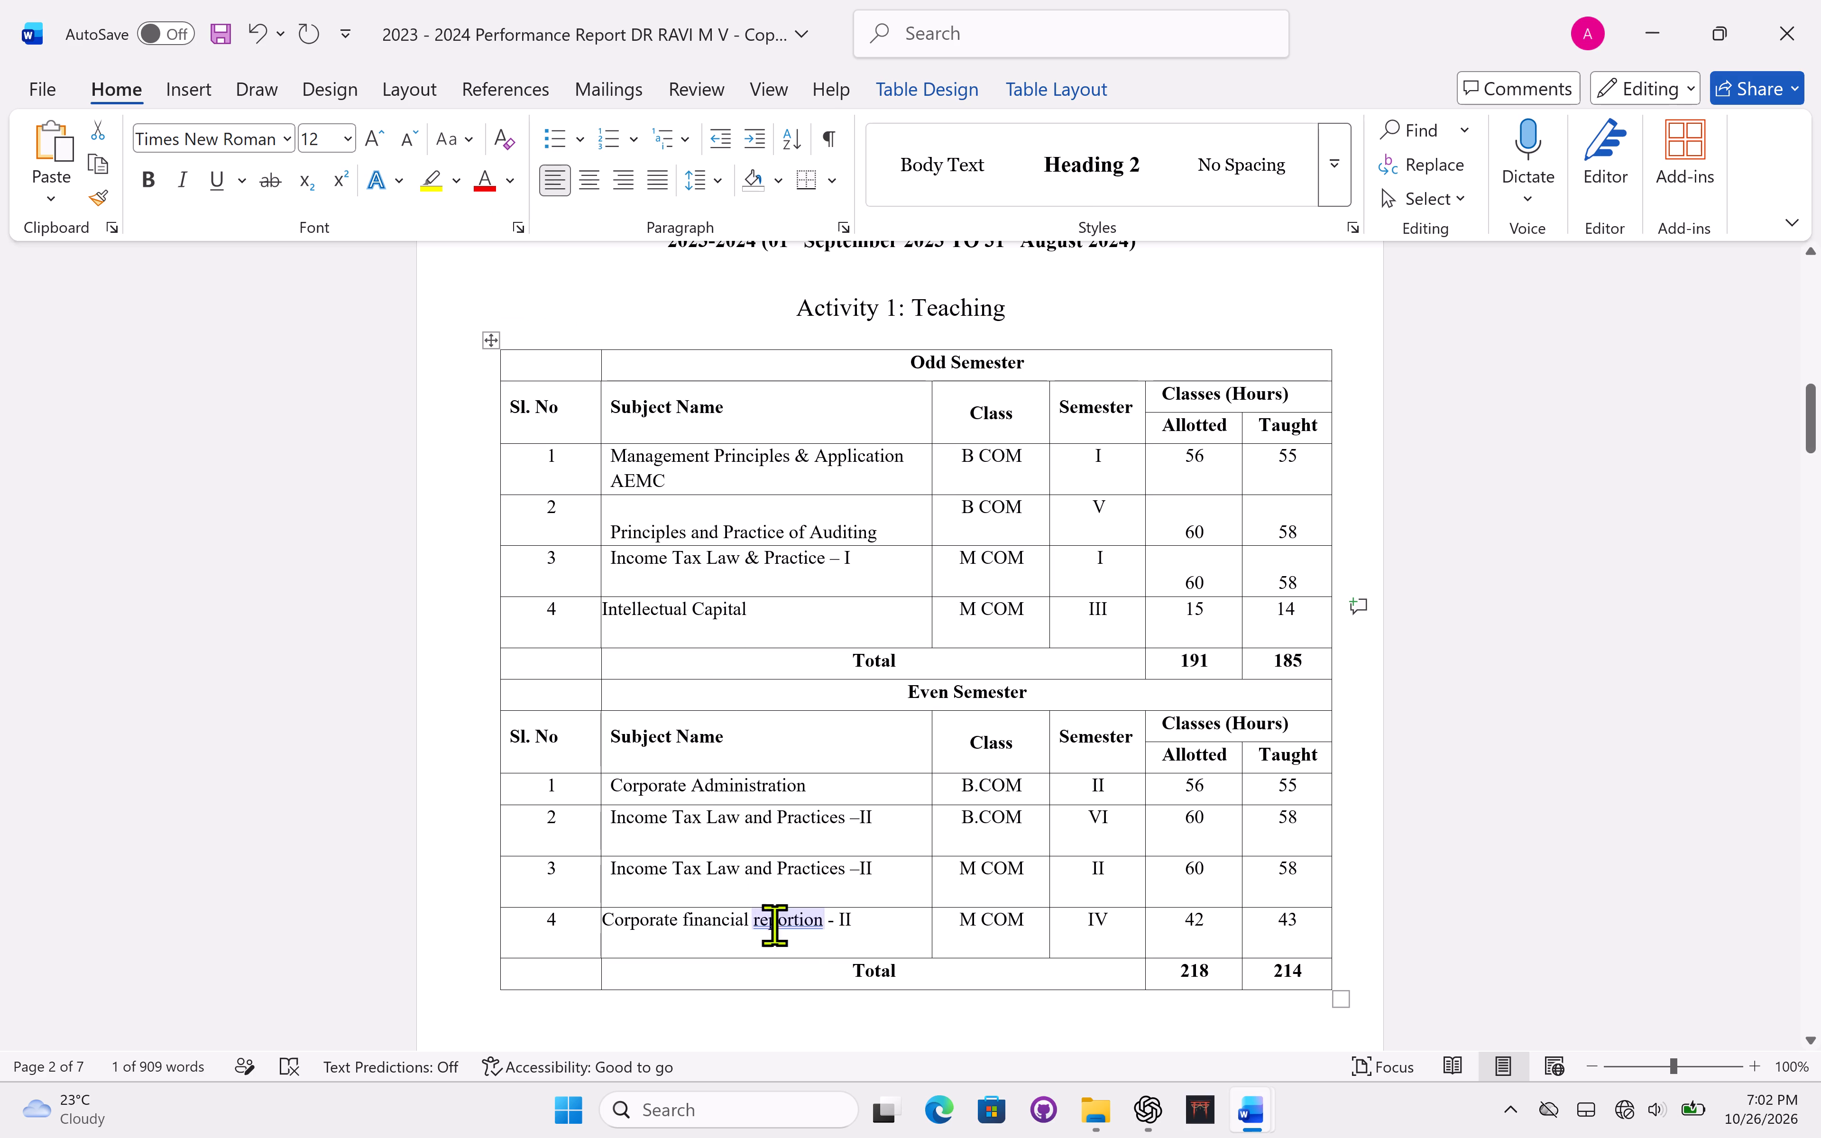
Apply Capitalize Each Word to the words before the numeral in the fourth Even Semester subject name.
{"action": "left_click", "coordinate": [828, 929]}
{"action": "left_click_drag", "start_coordinate": [828, 929], "coordinate": [634, 929]}
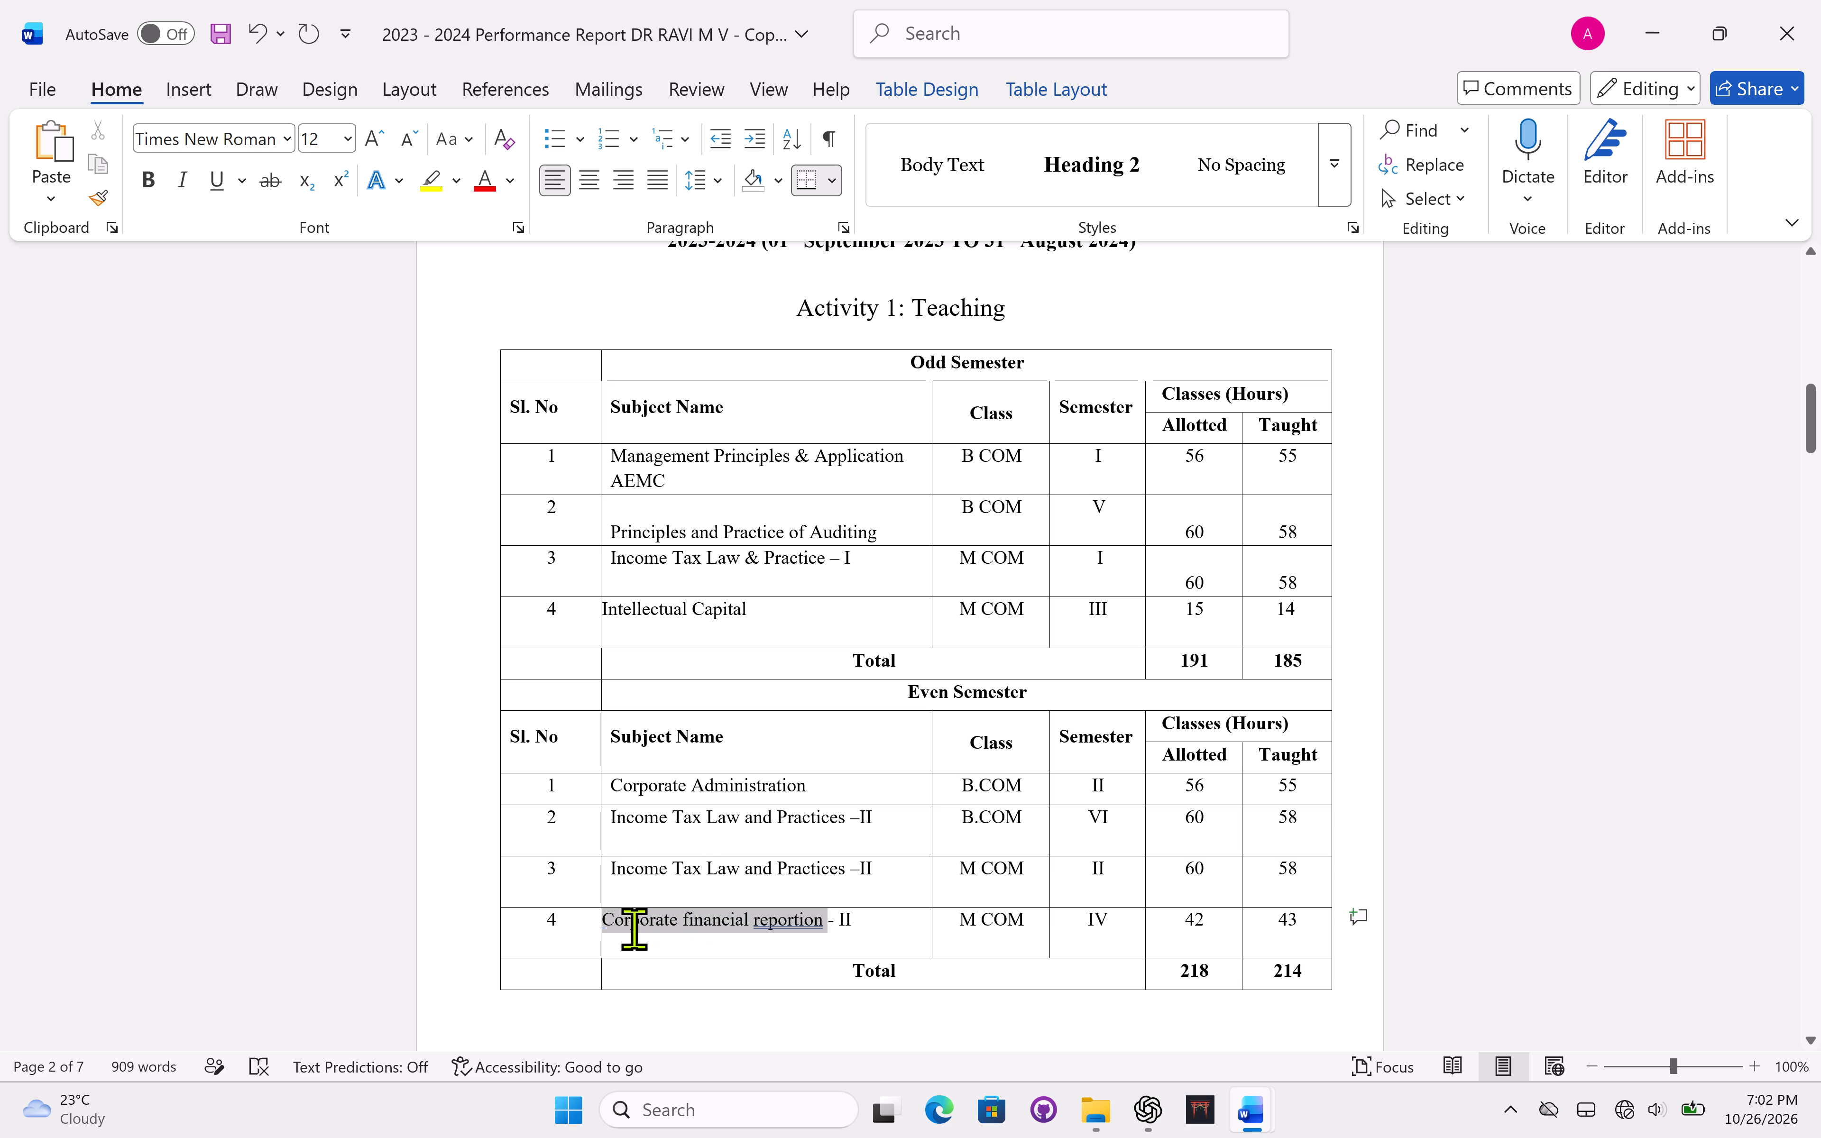
{"action": "left_click_drag", "start_coordinate": [634, 929], "coordinate": [634, 930]}
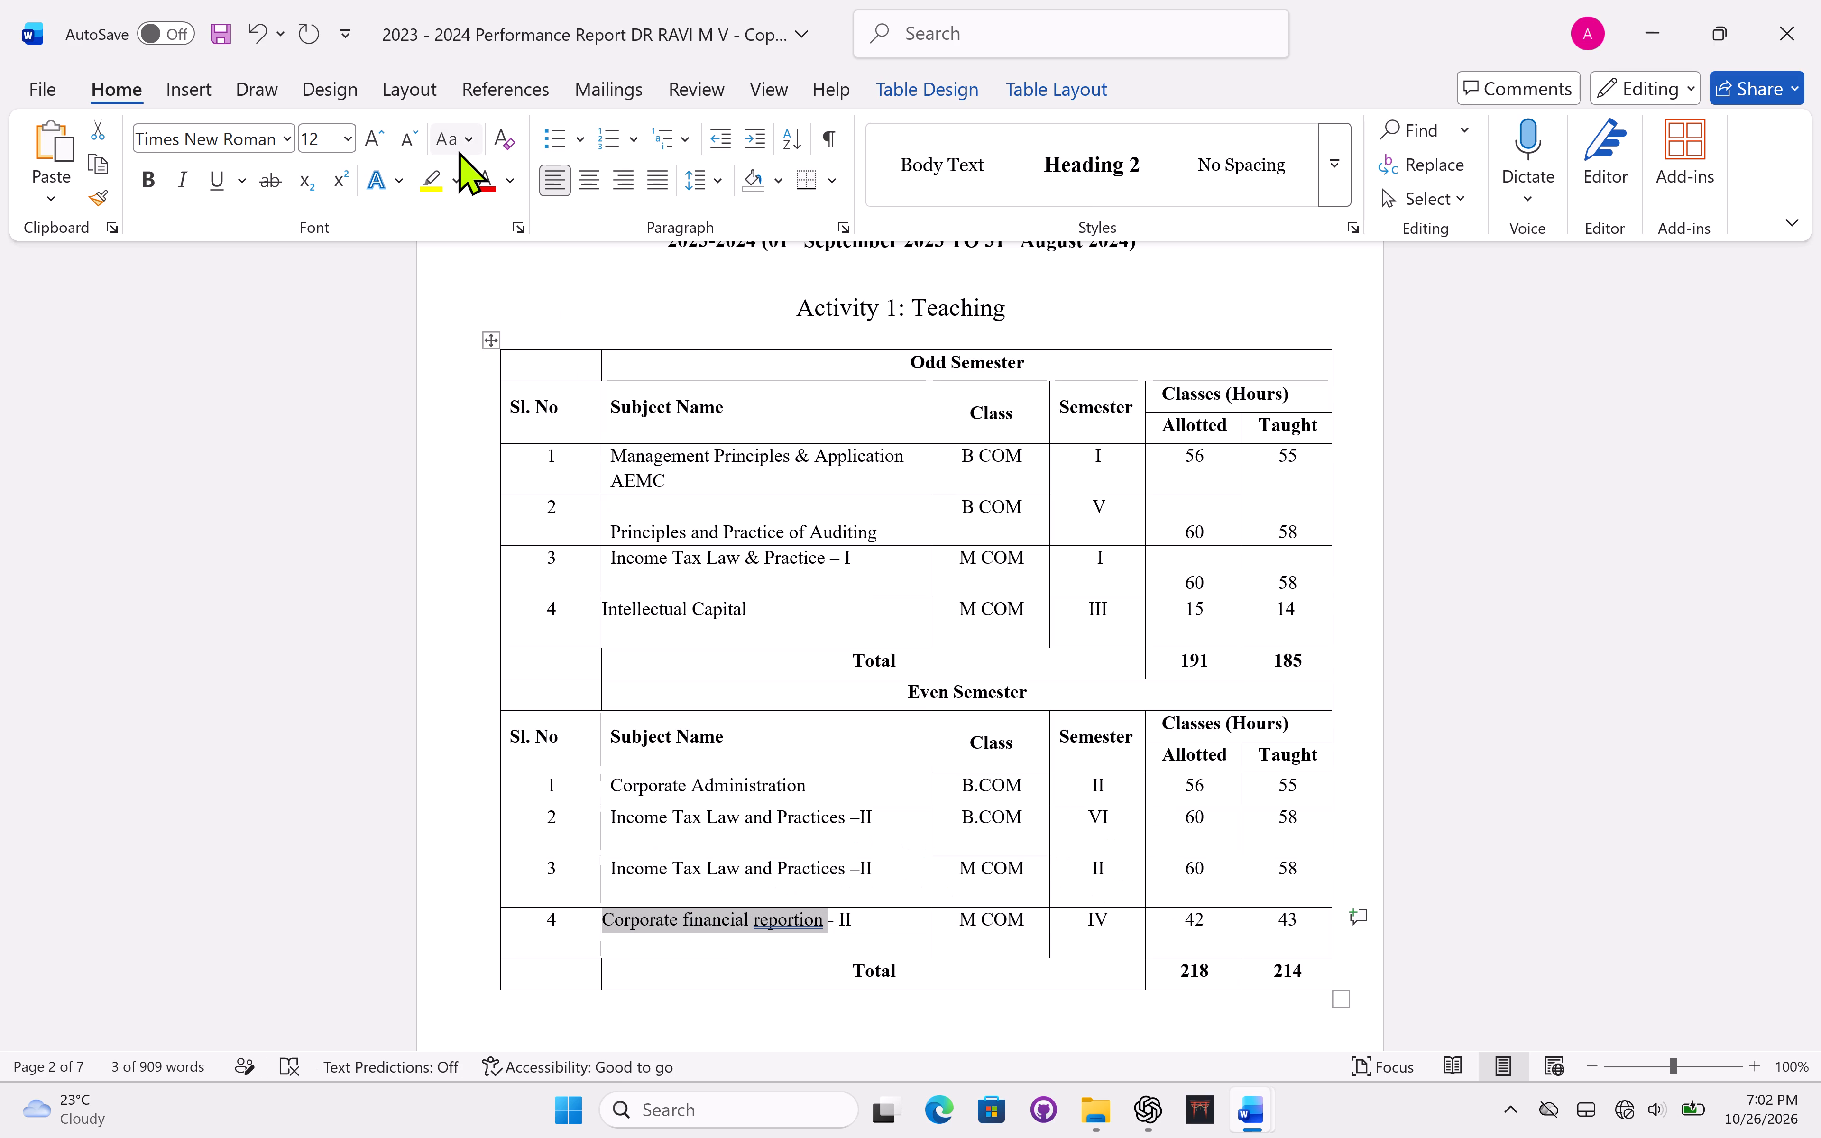
{"action": "left_click", "coordinate": [468, 143]}
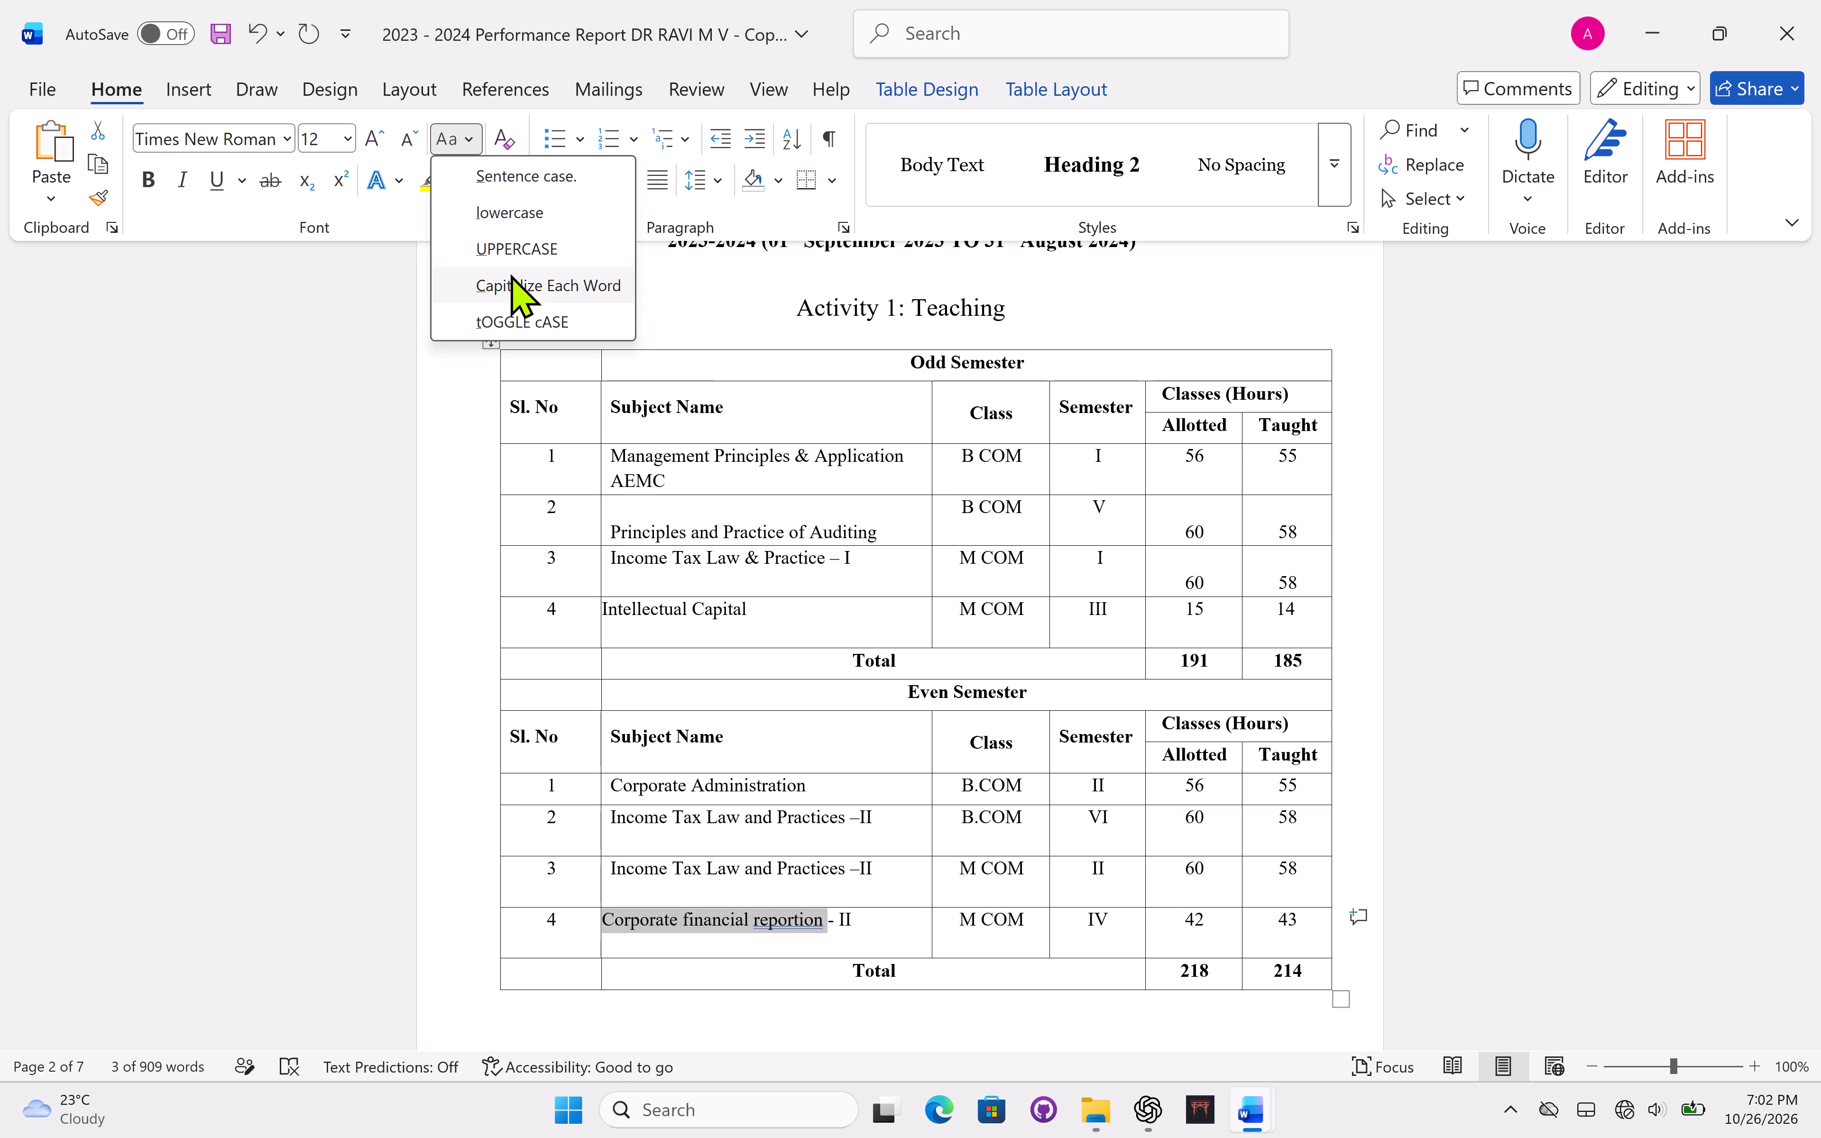
{"action": "left_click", "coordinate": [510, 291]}
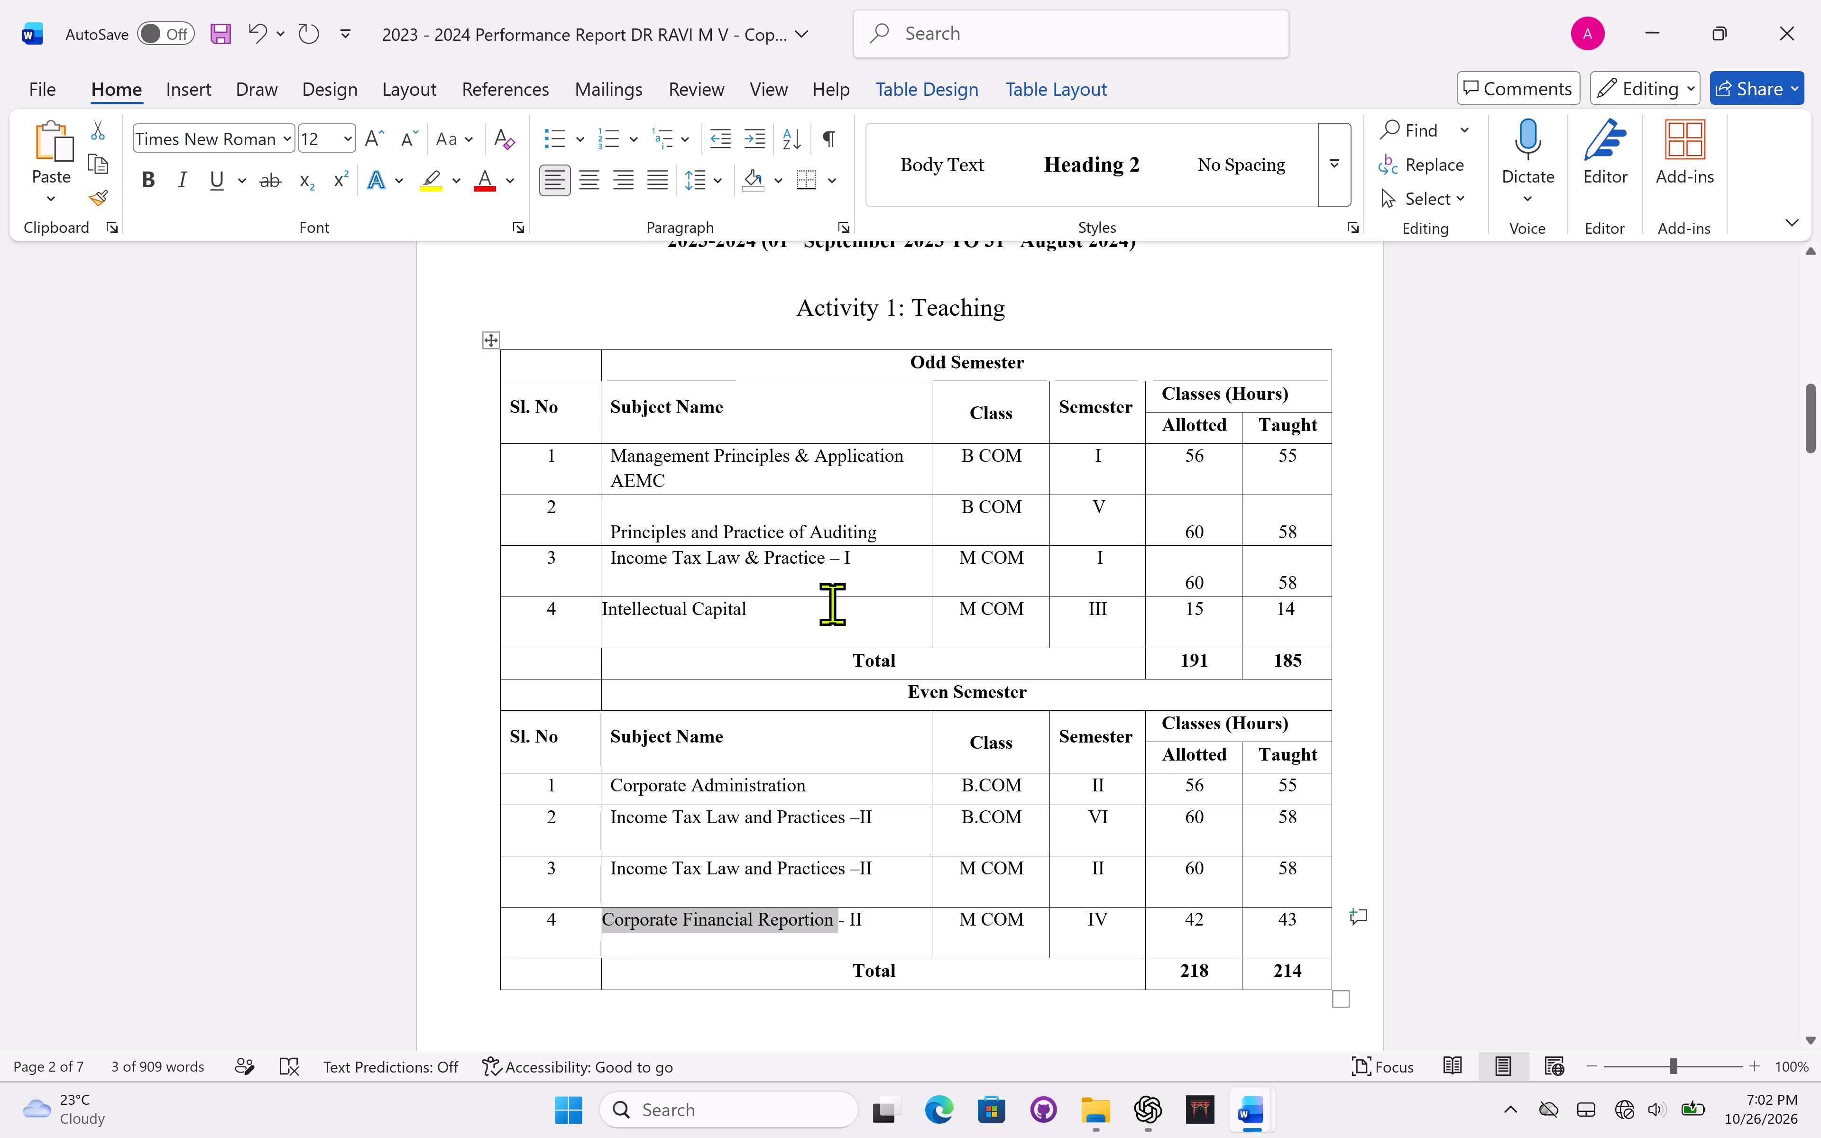
{"action": "left_click", "coordinate": [794, 658]}
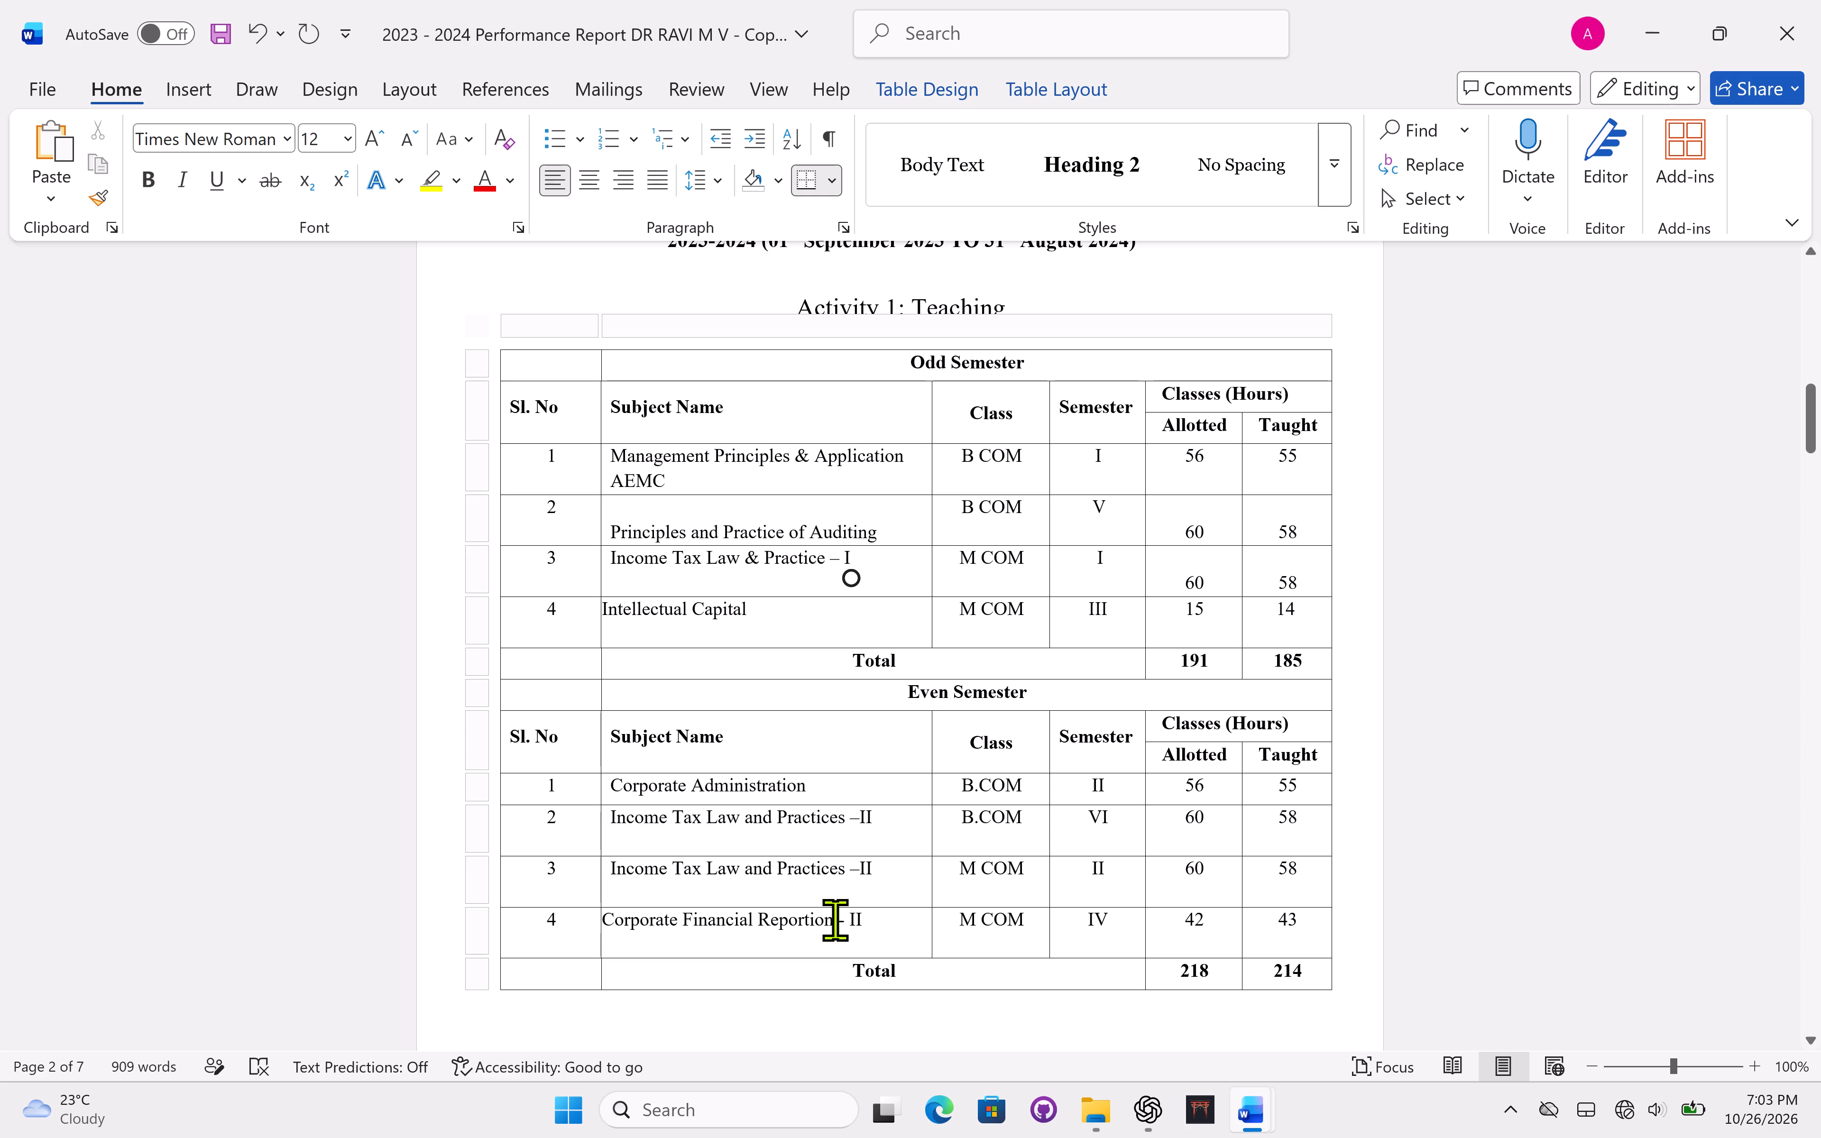
Correct the third word of the fourth Even Semester subject name to Reporting and save the document.
{"action": "left_click", "coordinate": [835, 920]}
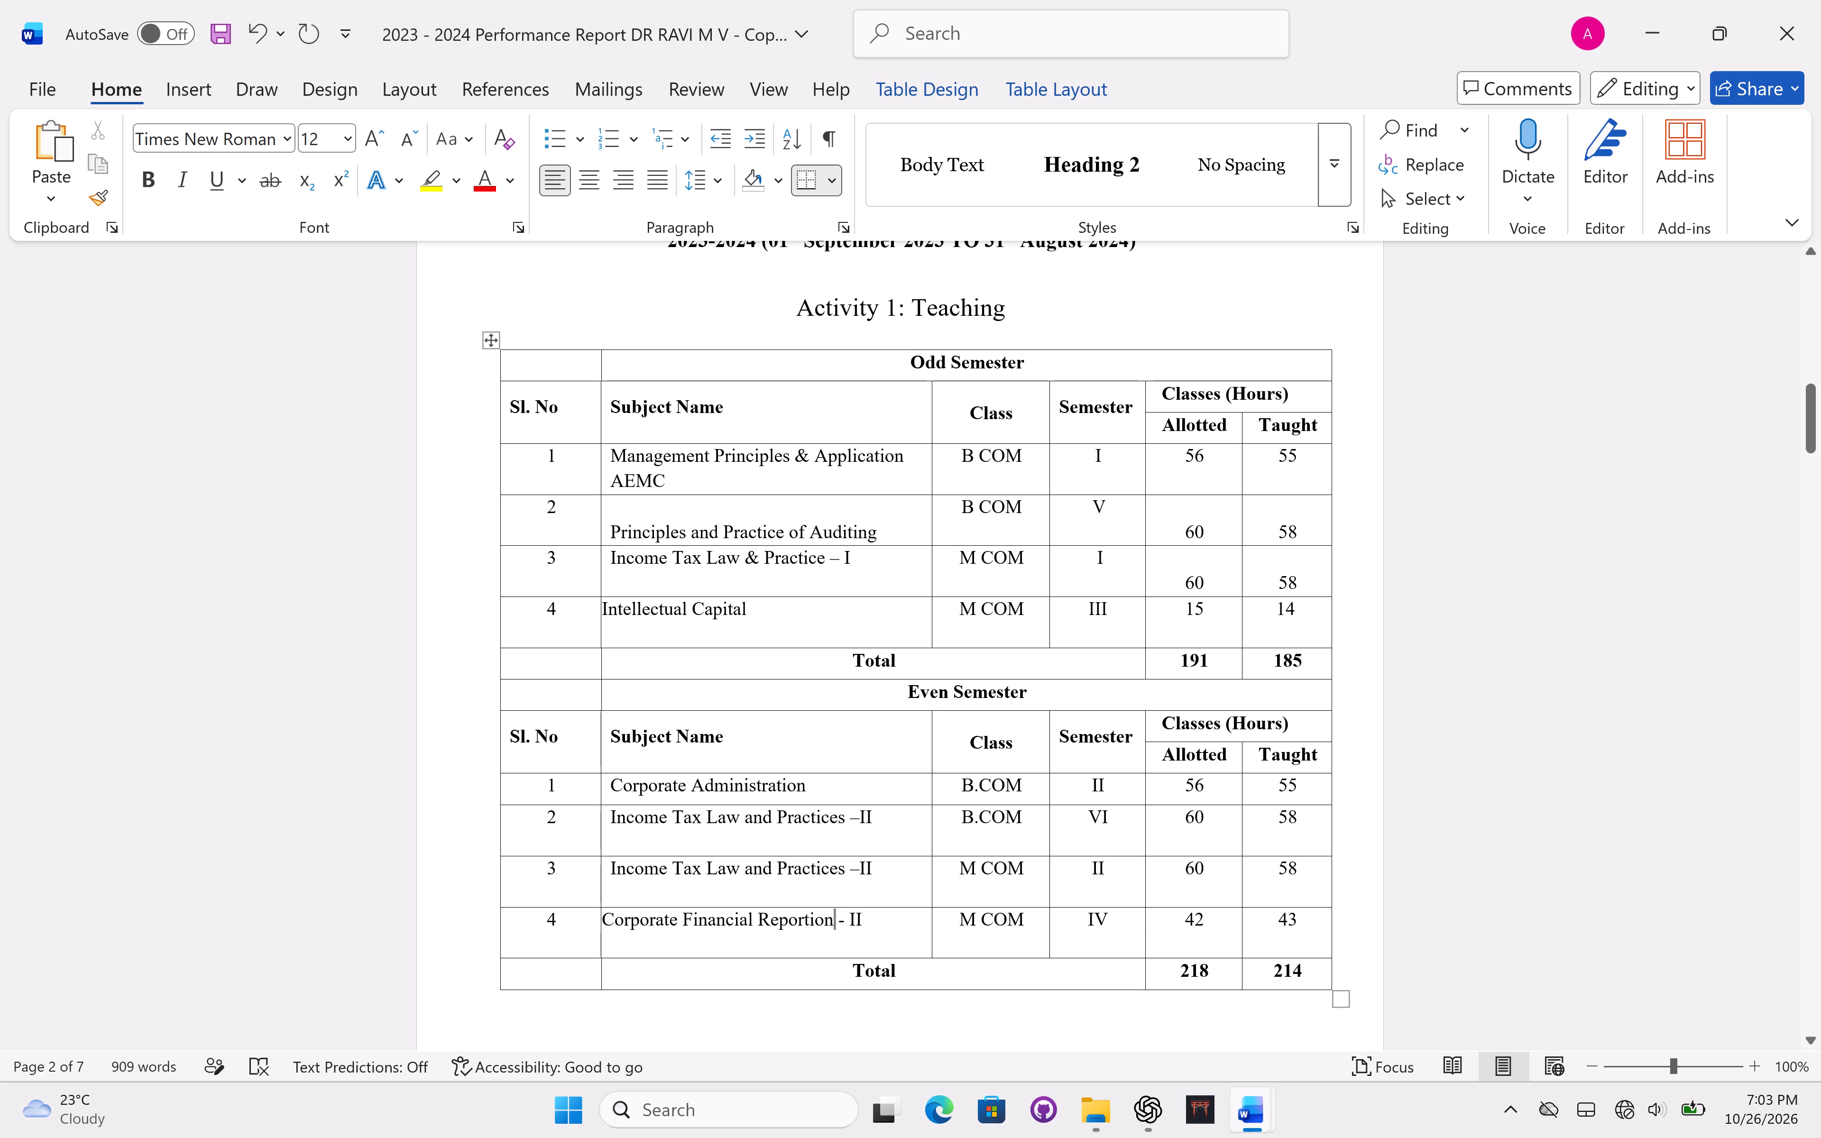
{"action": "key", "text": "BackSpace"}
{"action": "key", "text": "BackSpace"}
{"action": "key", "text": "BackSpace"}
{"action": "type", "text": "ing"}
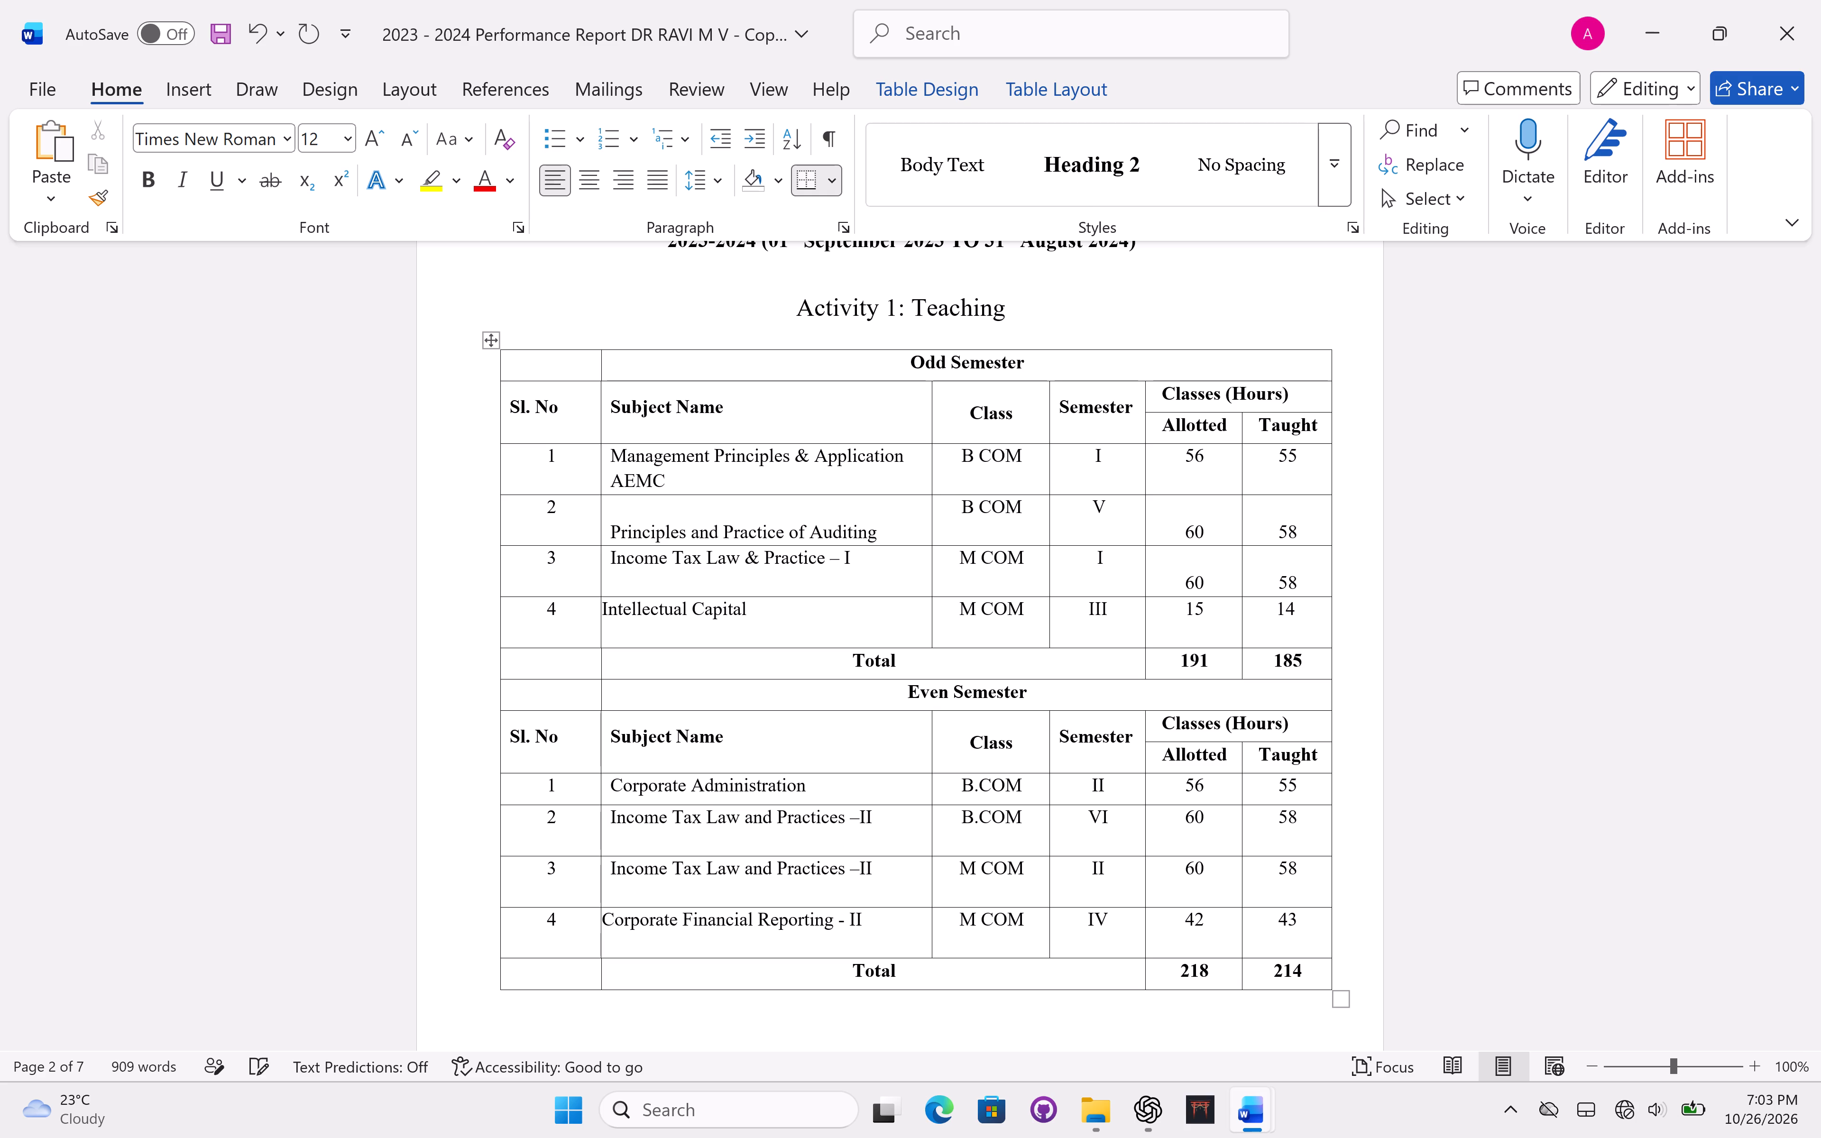
{"action": "key", "text": "ctrl+s"}
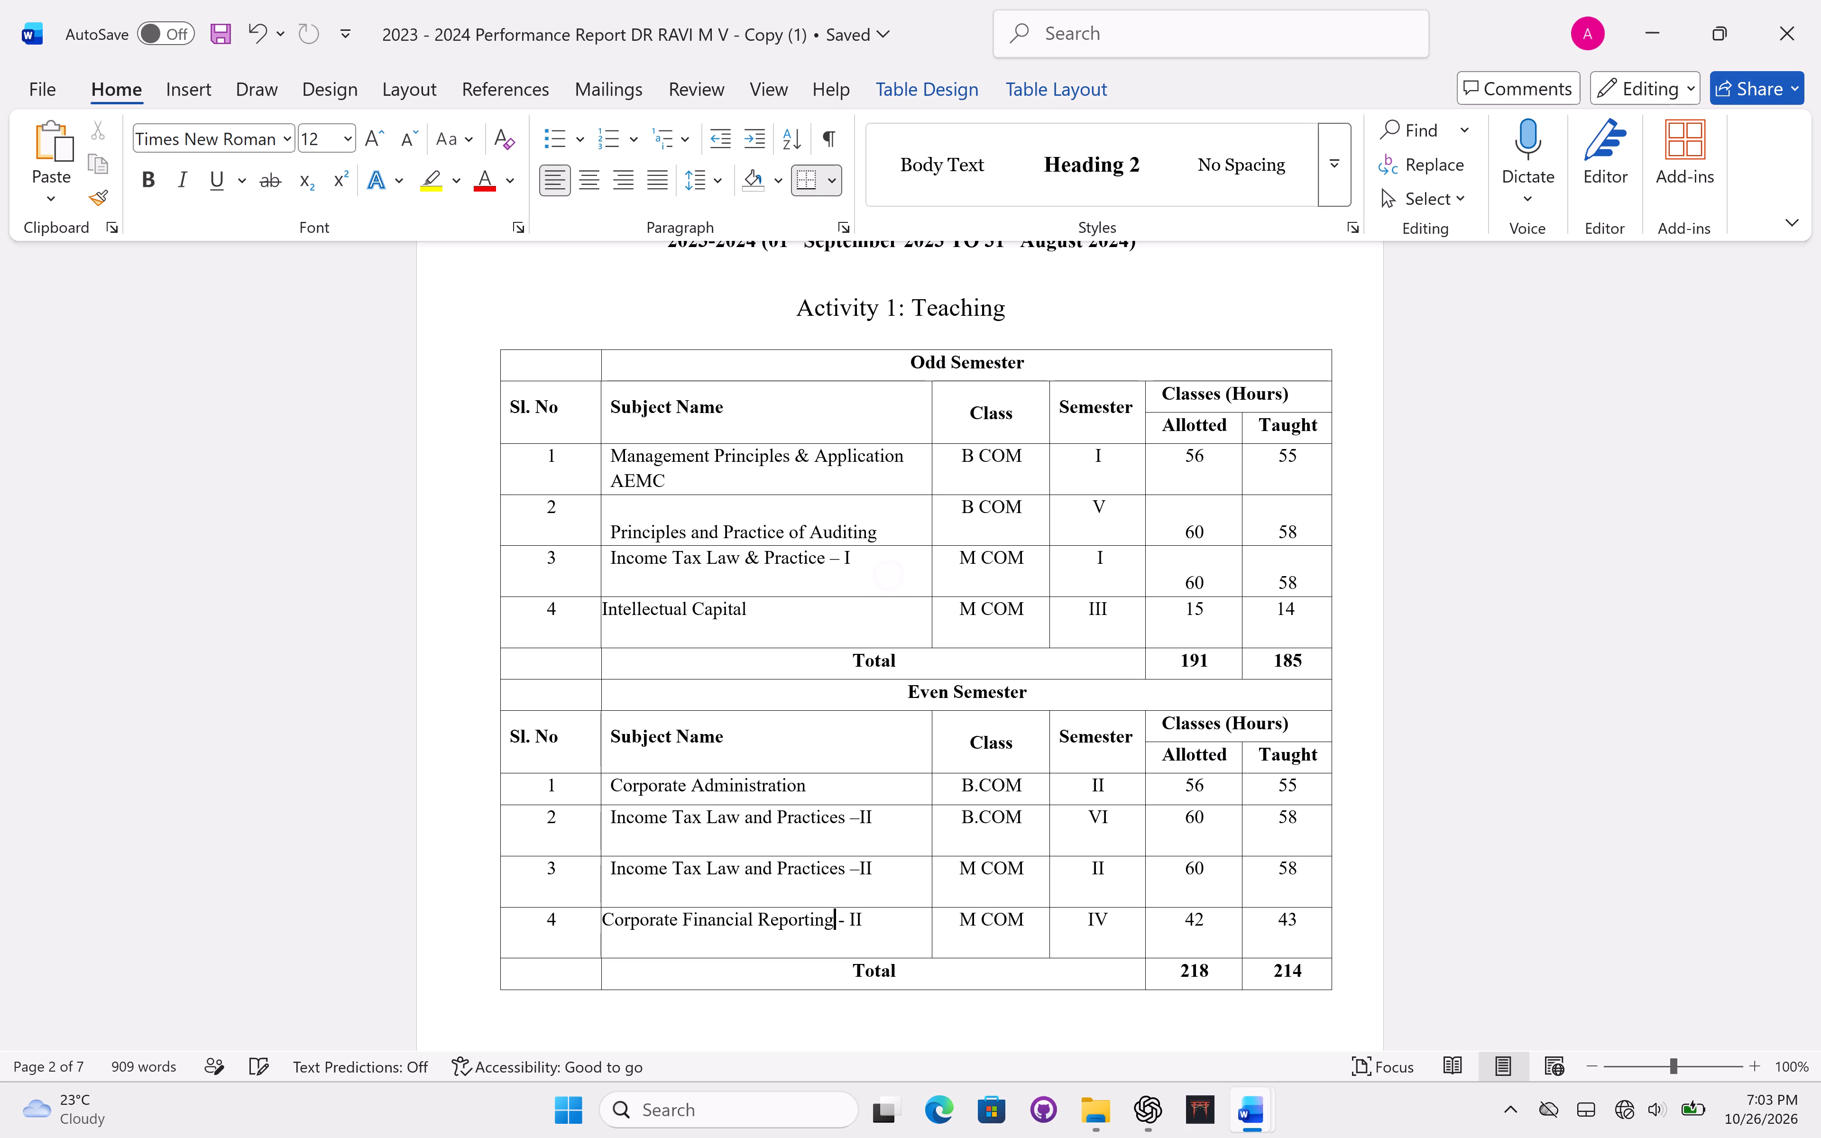
Replace the third Odd Semester subject name with Markete dynamic for business.
{"action": "key", "text": "BackSpace"}
{"action": "key", "text": "BackSpace"}
{"action": "key", "text": "BackSpace"}
{"action": "key", "text": "BackSpace"}
{"action": "key", "text": "BackSpace"}
{"action": "key", "text": "BackSpace"}
{"action": "key", "text": "BackSpace"}
{"action": "key", "text": "BackSpace"}
{"action": "key", "text": "BackSpace"}
{"action": "key", "text": "BackSpace"}
{"action": "key", "text": "BackSpace"}
{"action": "key", "text": "BackSpace"}
{"action": "key", "text": "BackSpace"}
{"action": "key", "text": "BackSpace"}
{"action": "key", "text": "BackSpace"}
{"action": "key", "text": "BackSpace"}
{"action": "key", "text": "BackSpace"}
{"action": "key", "text": "BackSpace"}
{"action": "key", "text": "BackSpace"}
{"action": "key", "text": "BackSpace"}
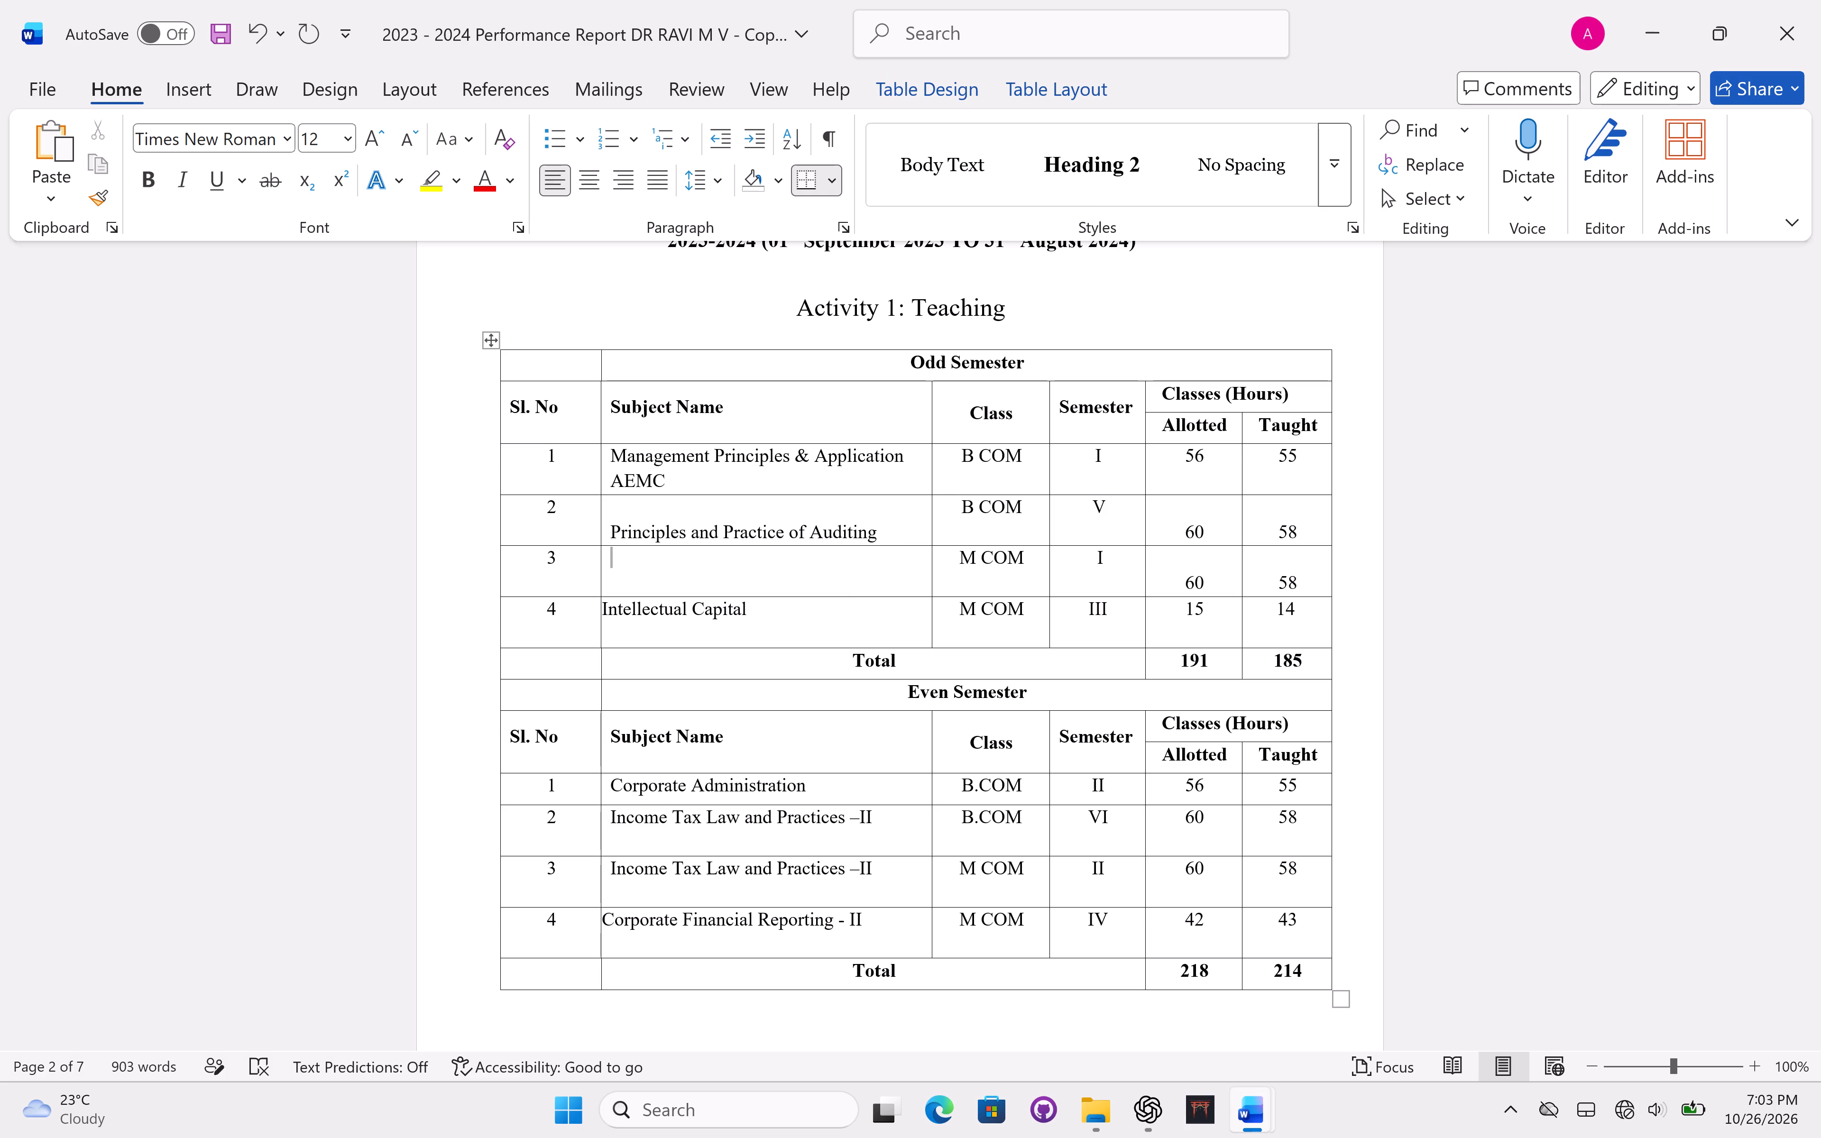
{"action": "type", "text": "mar"}
{"action": "type", "text": "kete"}
{"action": "key", "text": "space"}
{"action": "type", "text": "di"}
{"action": "key", "text": "BackSpace"}
{"action": "type", "text": "ynami"}
{"action": "type", "text": "c for bisi"}
{"action": "type", "text": "ness"}
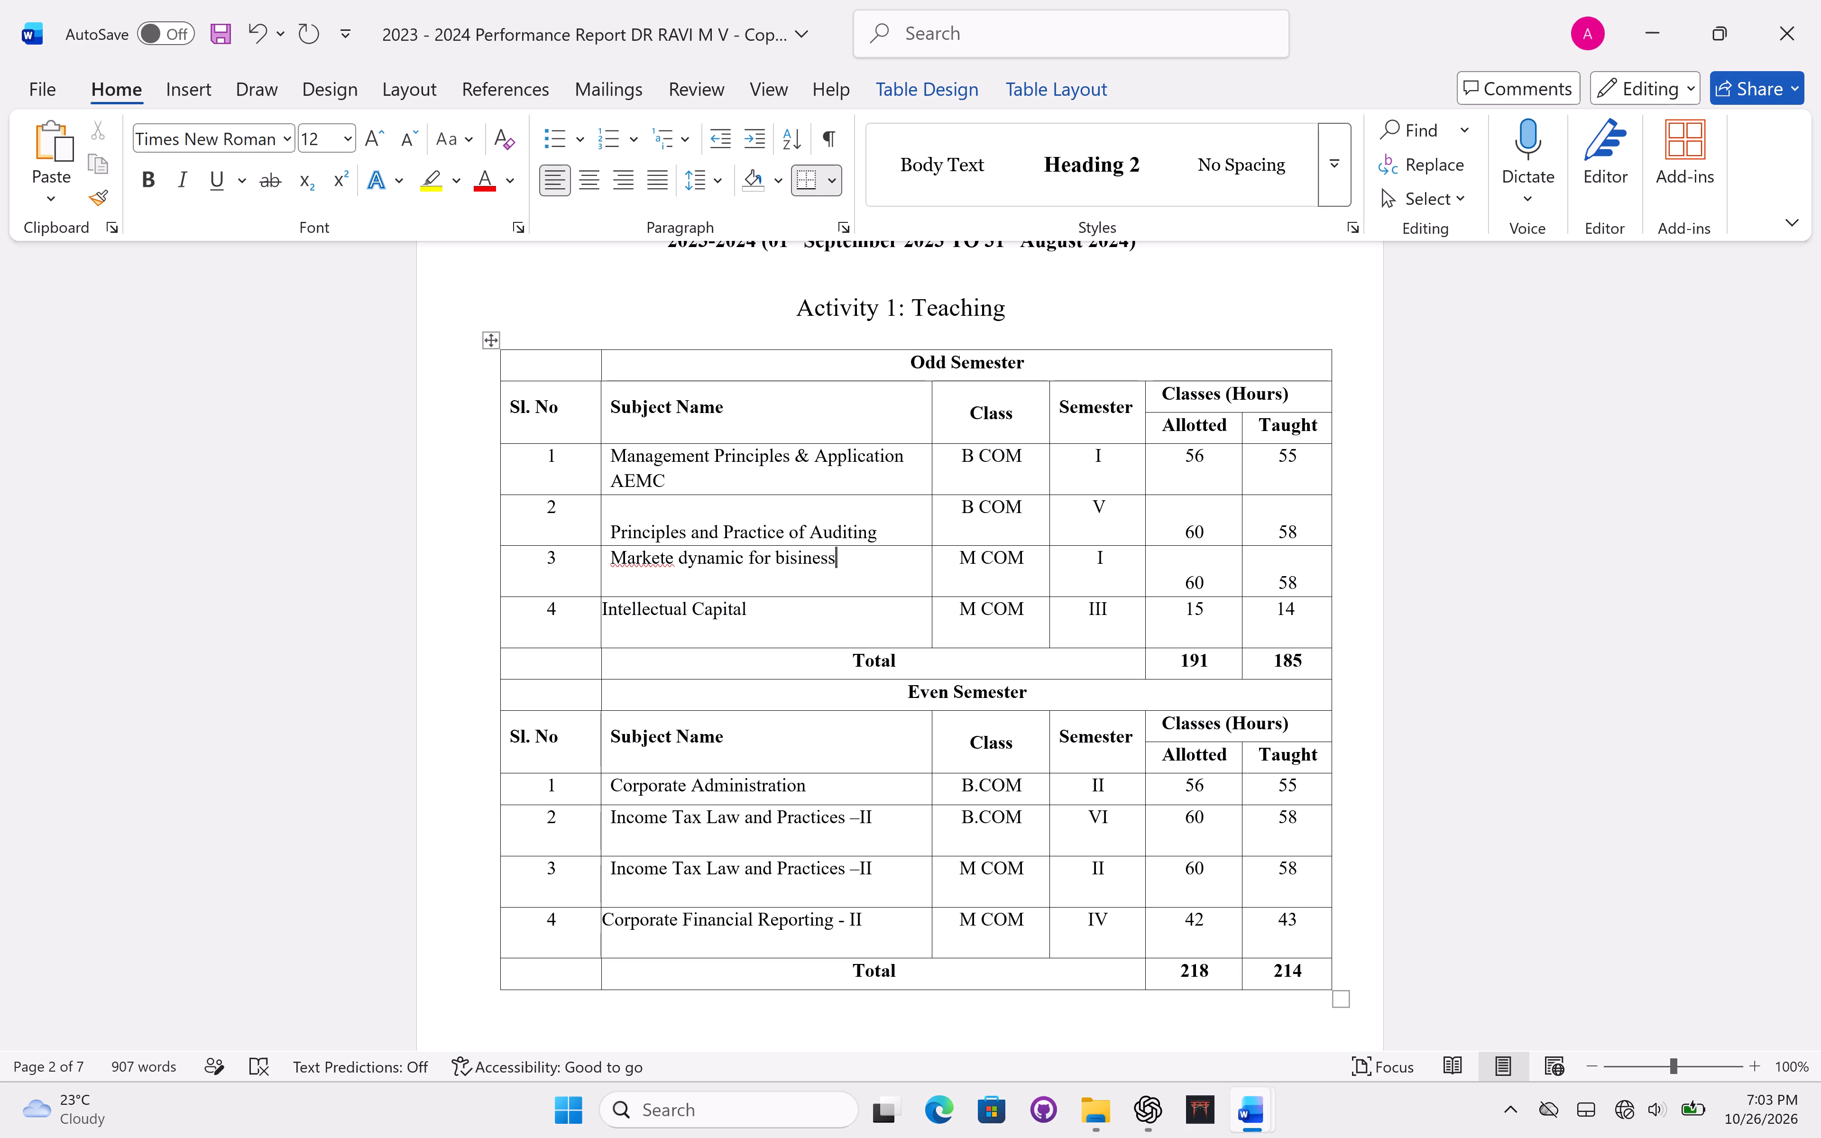
{"action": "left_click", "coordinate": [793, 562]}
{"action": "key", "text": "BackSpace"}
{"action": "key", "text": "u"}
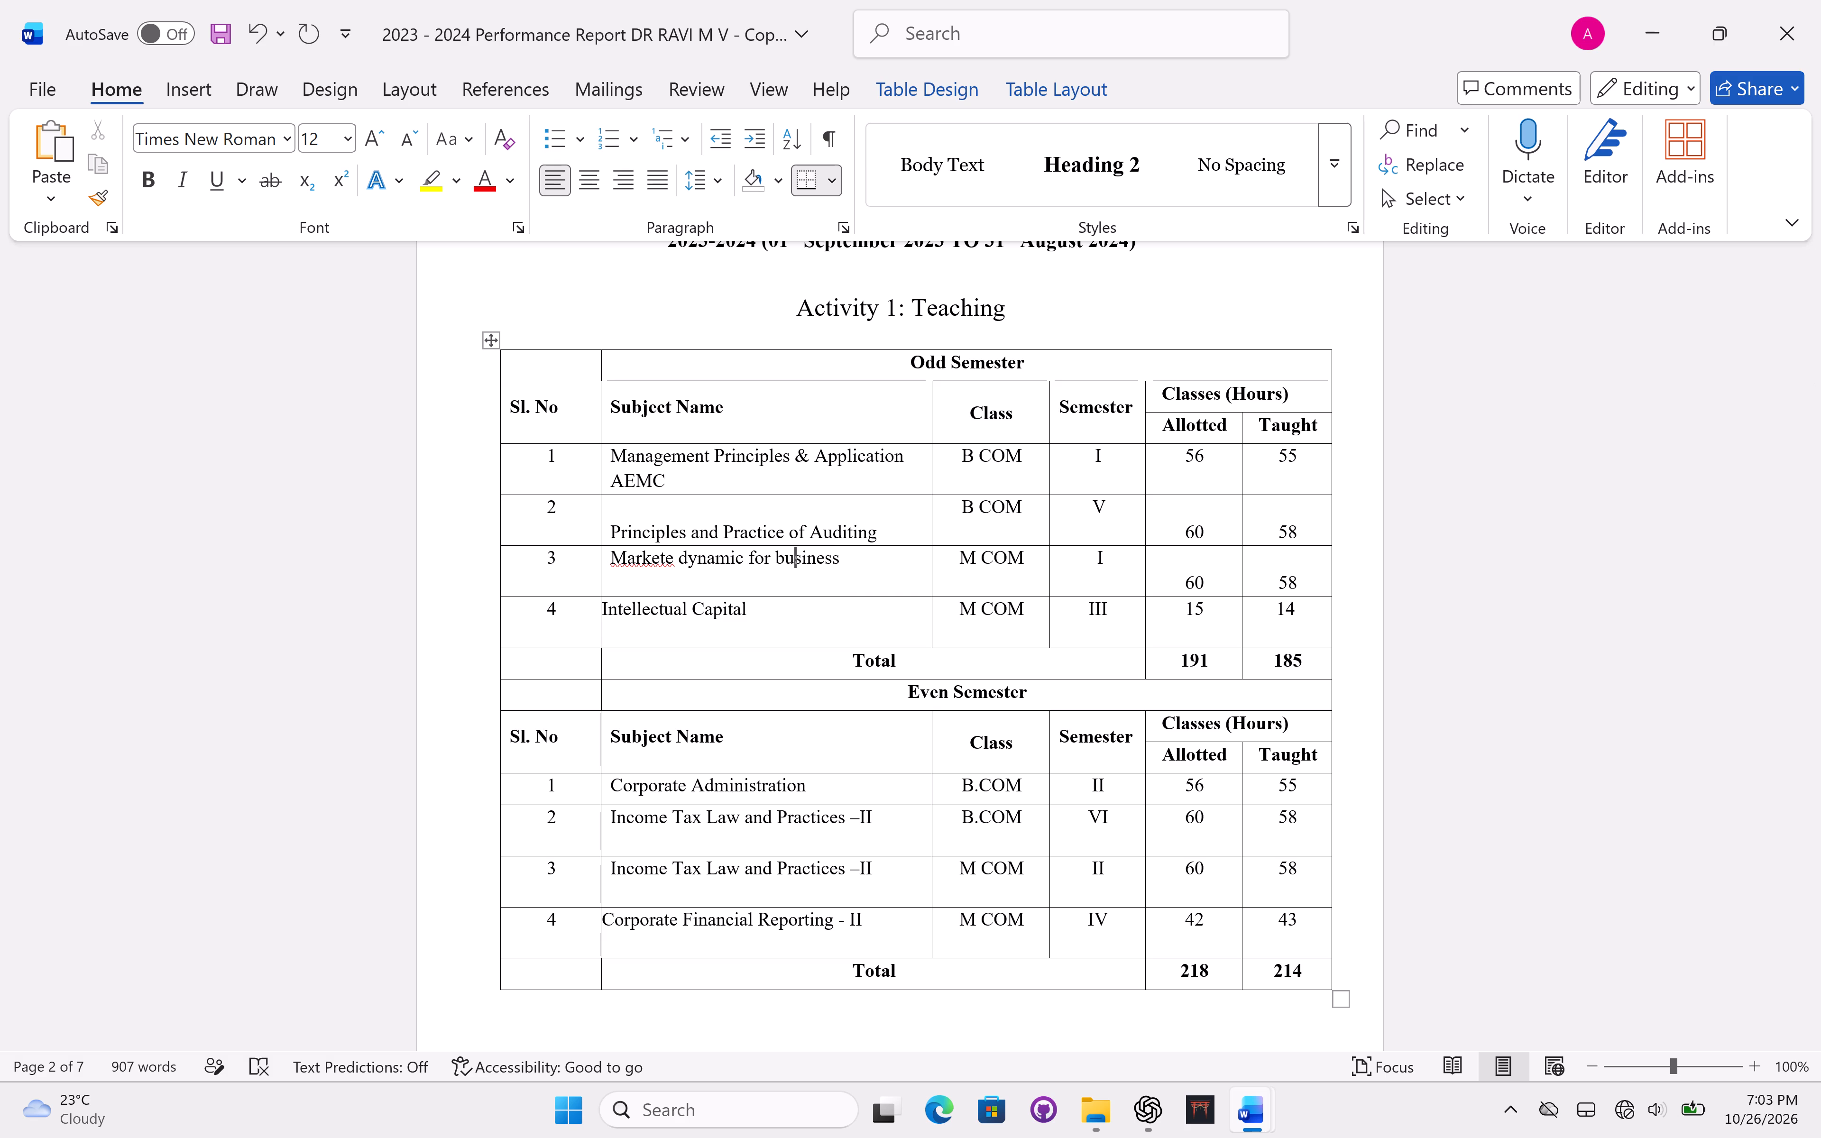
Add the word decisions to the end of the third Odd Semester subject name.
{"action": "left_click", "coordinate": [846, 562]}
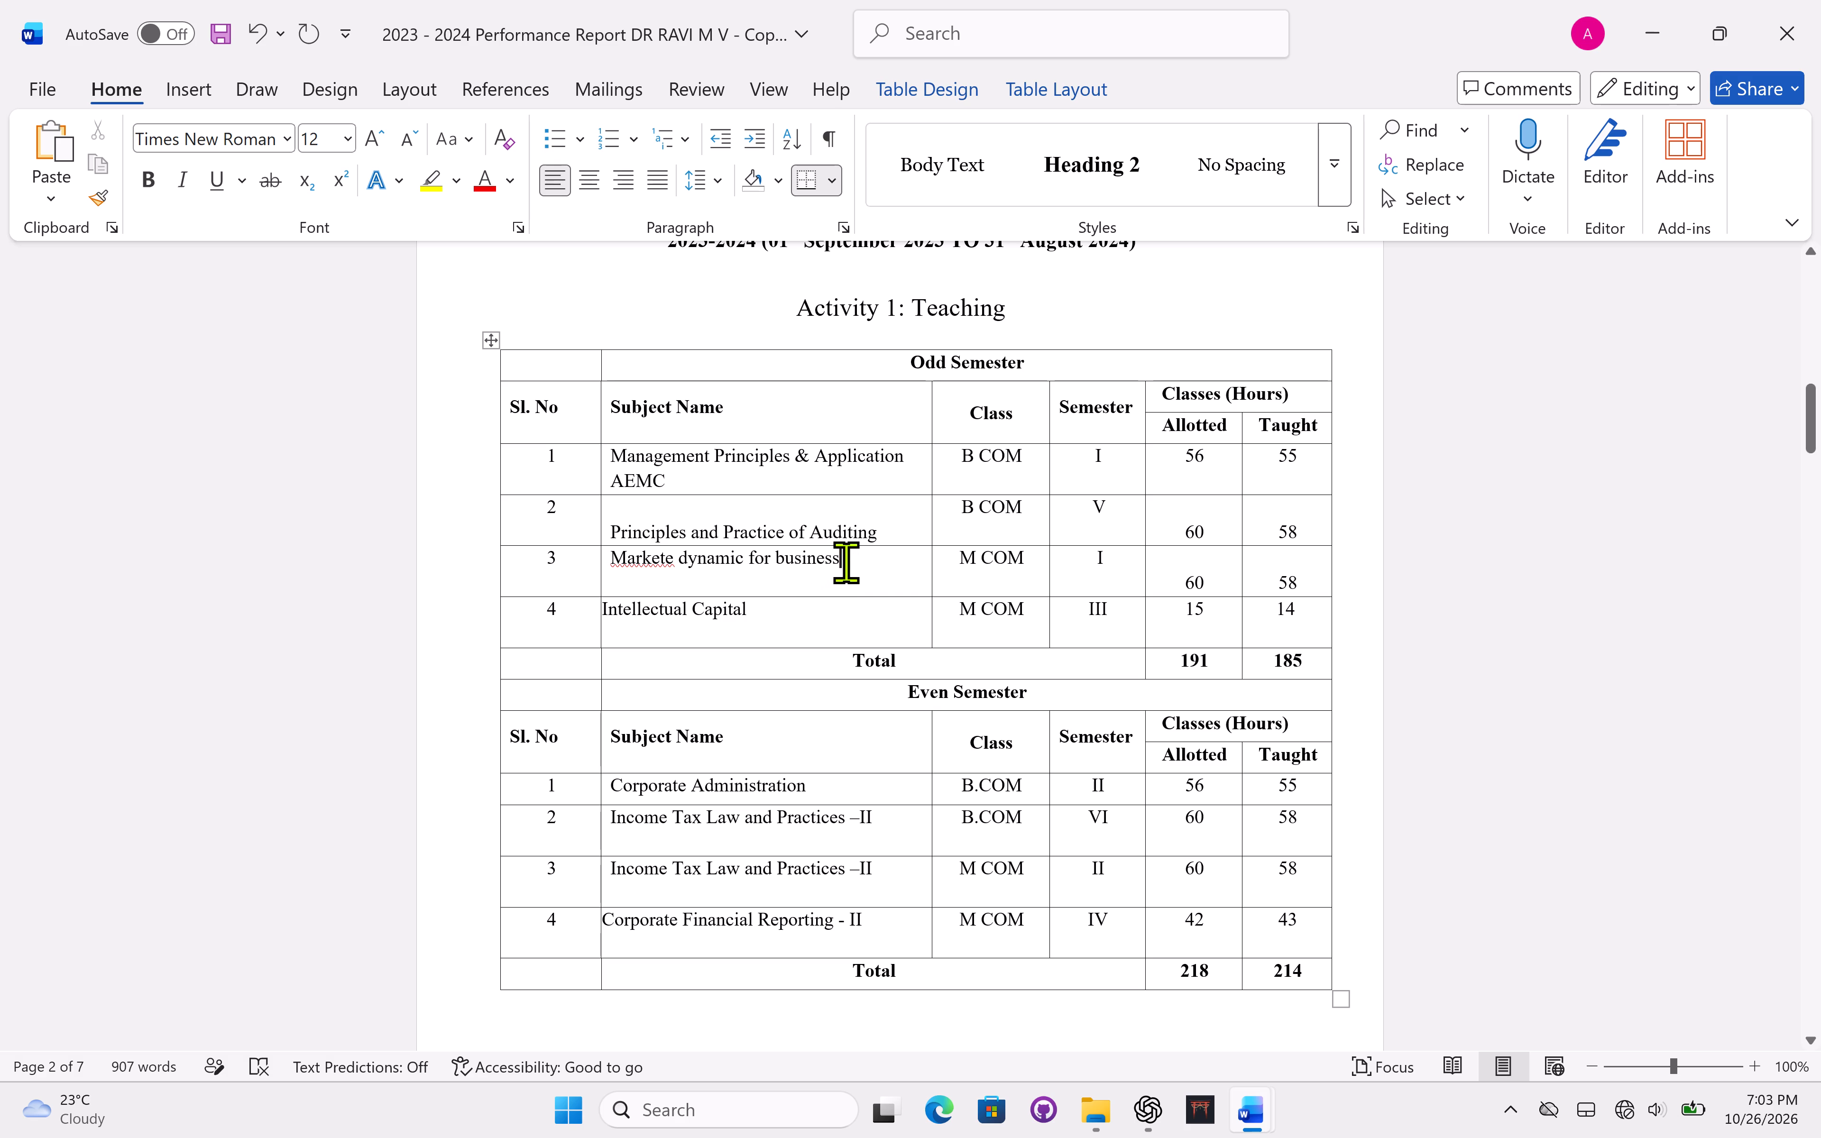
{"action": "key", "text": "space"}
{"action": "type", "text": "d"}
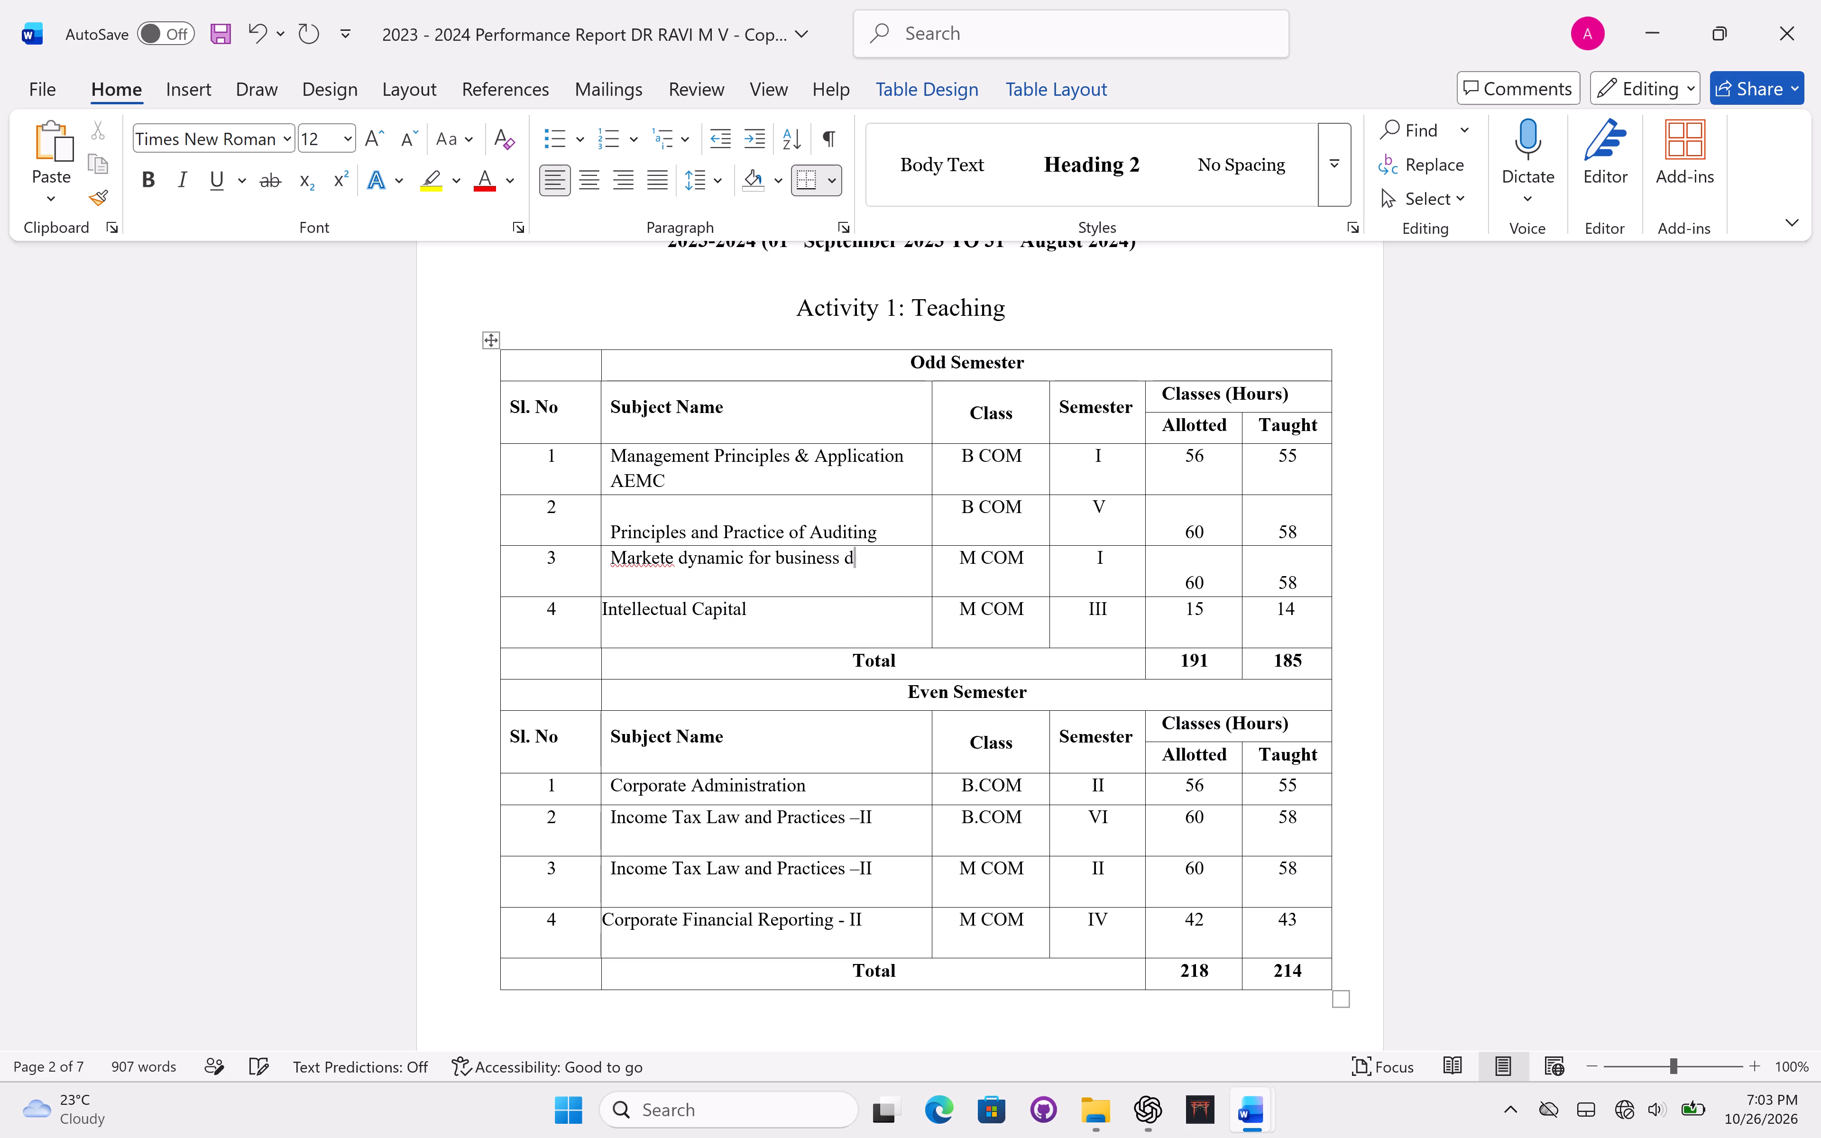
{"action": "key", "text": "e"}
{"action": "type", "text": "ci"}
{"action": "key", "text": "BackSpace"}
{"action": "type", "text": "ision"}
{"action": "key", "text": "s"}
Apply Capitalize Each Word to the second and third Odd Semester subject names.
{"action": "left_click_drag", "start_coordinate": [851, 535], "coordinate": [838, 537]}
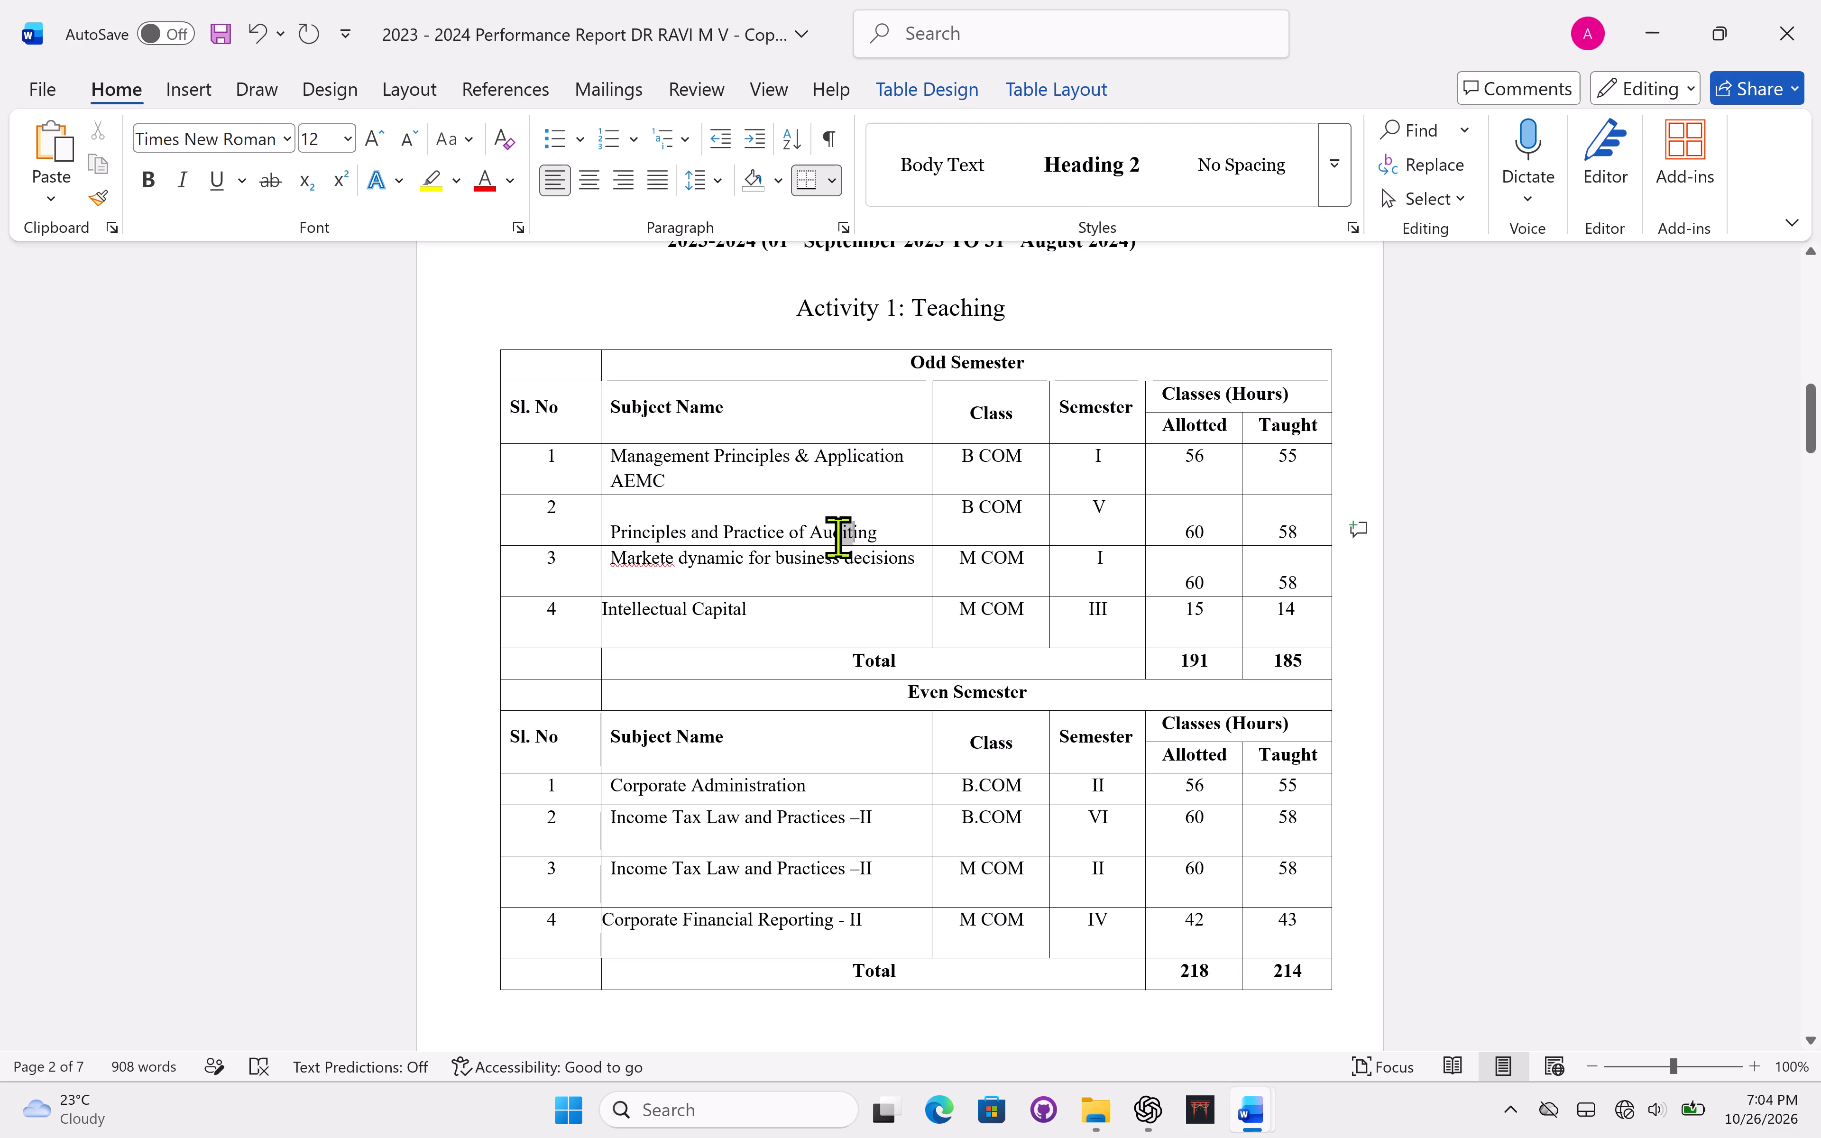
{"action": "left_click_drag", "start_coordinate": [838, 537], "coordinate": [691, 568]}
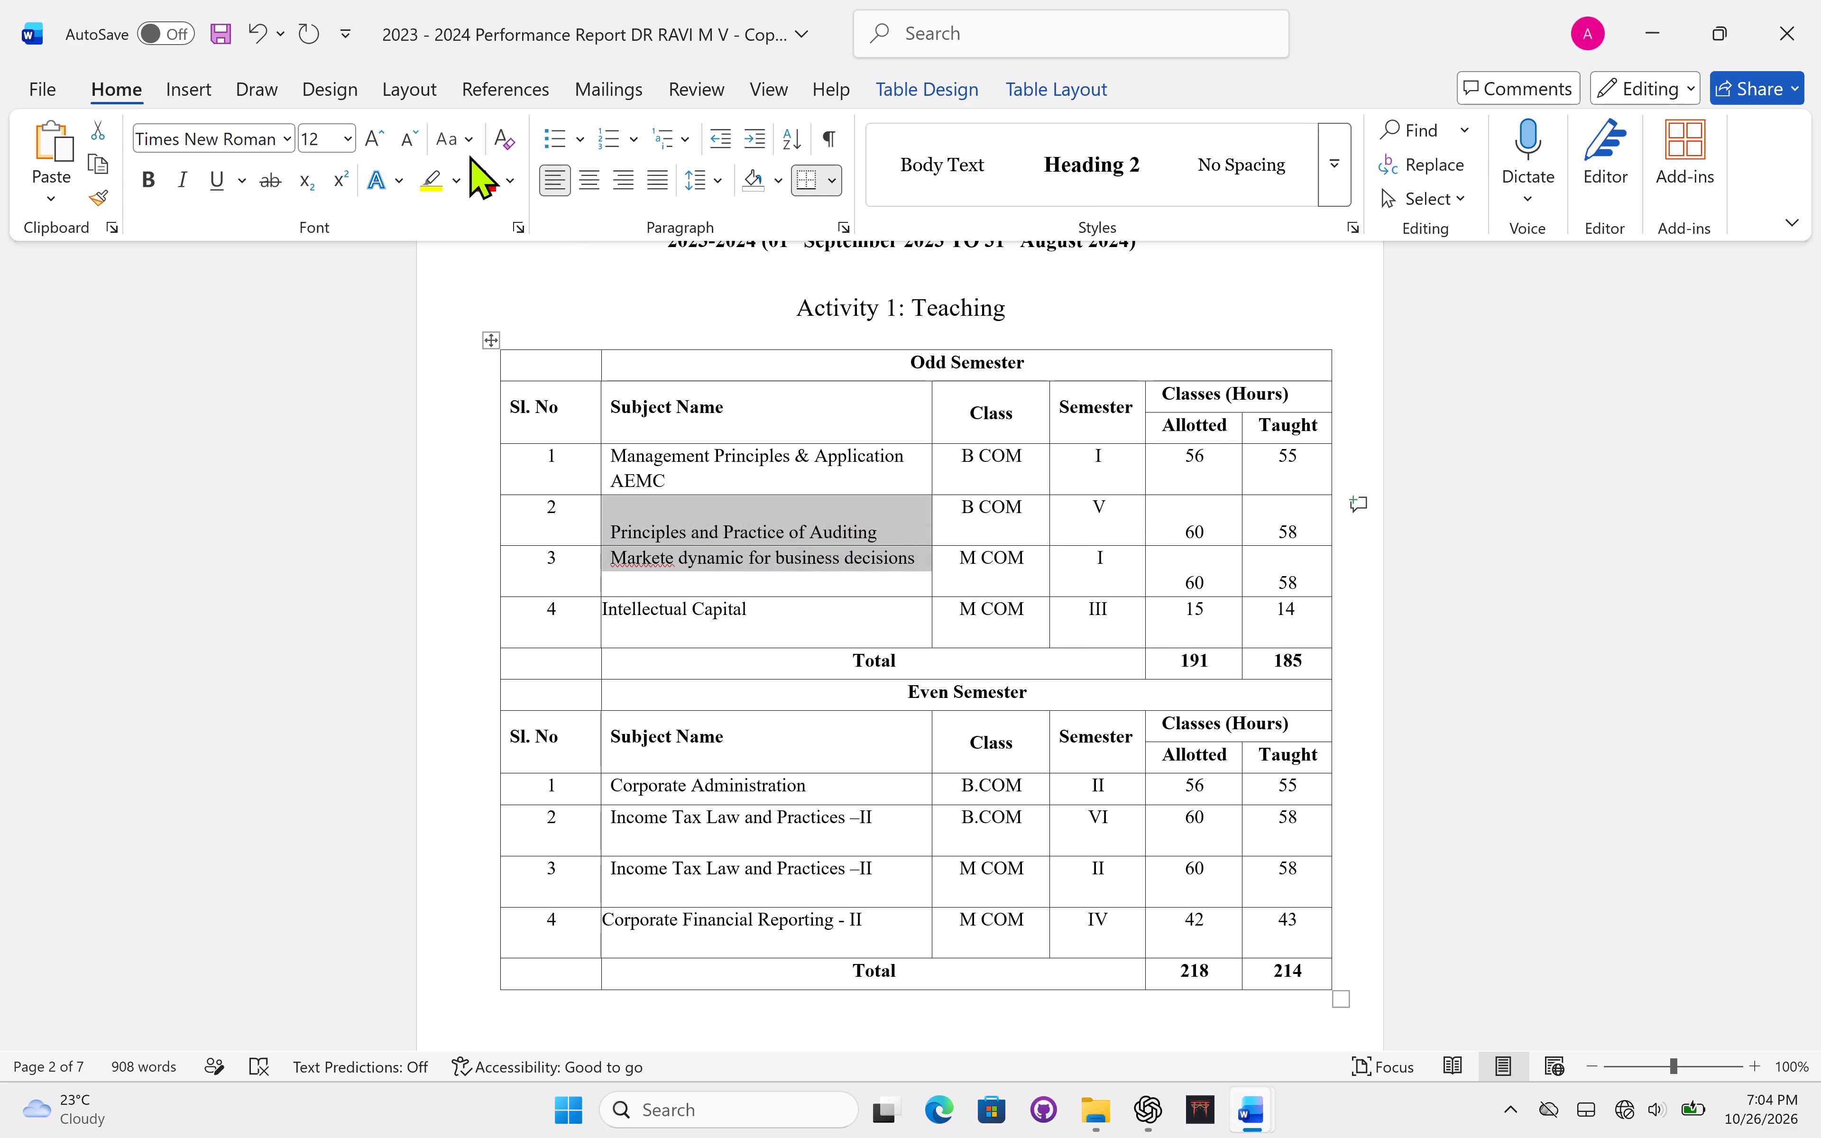
{"action": "left_click", "coordinate": [462, 142]}
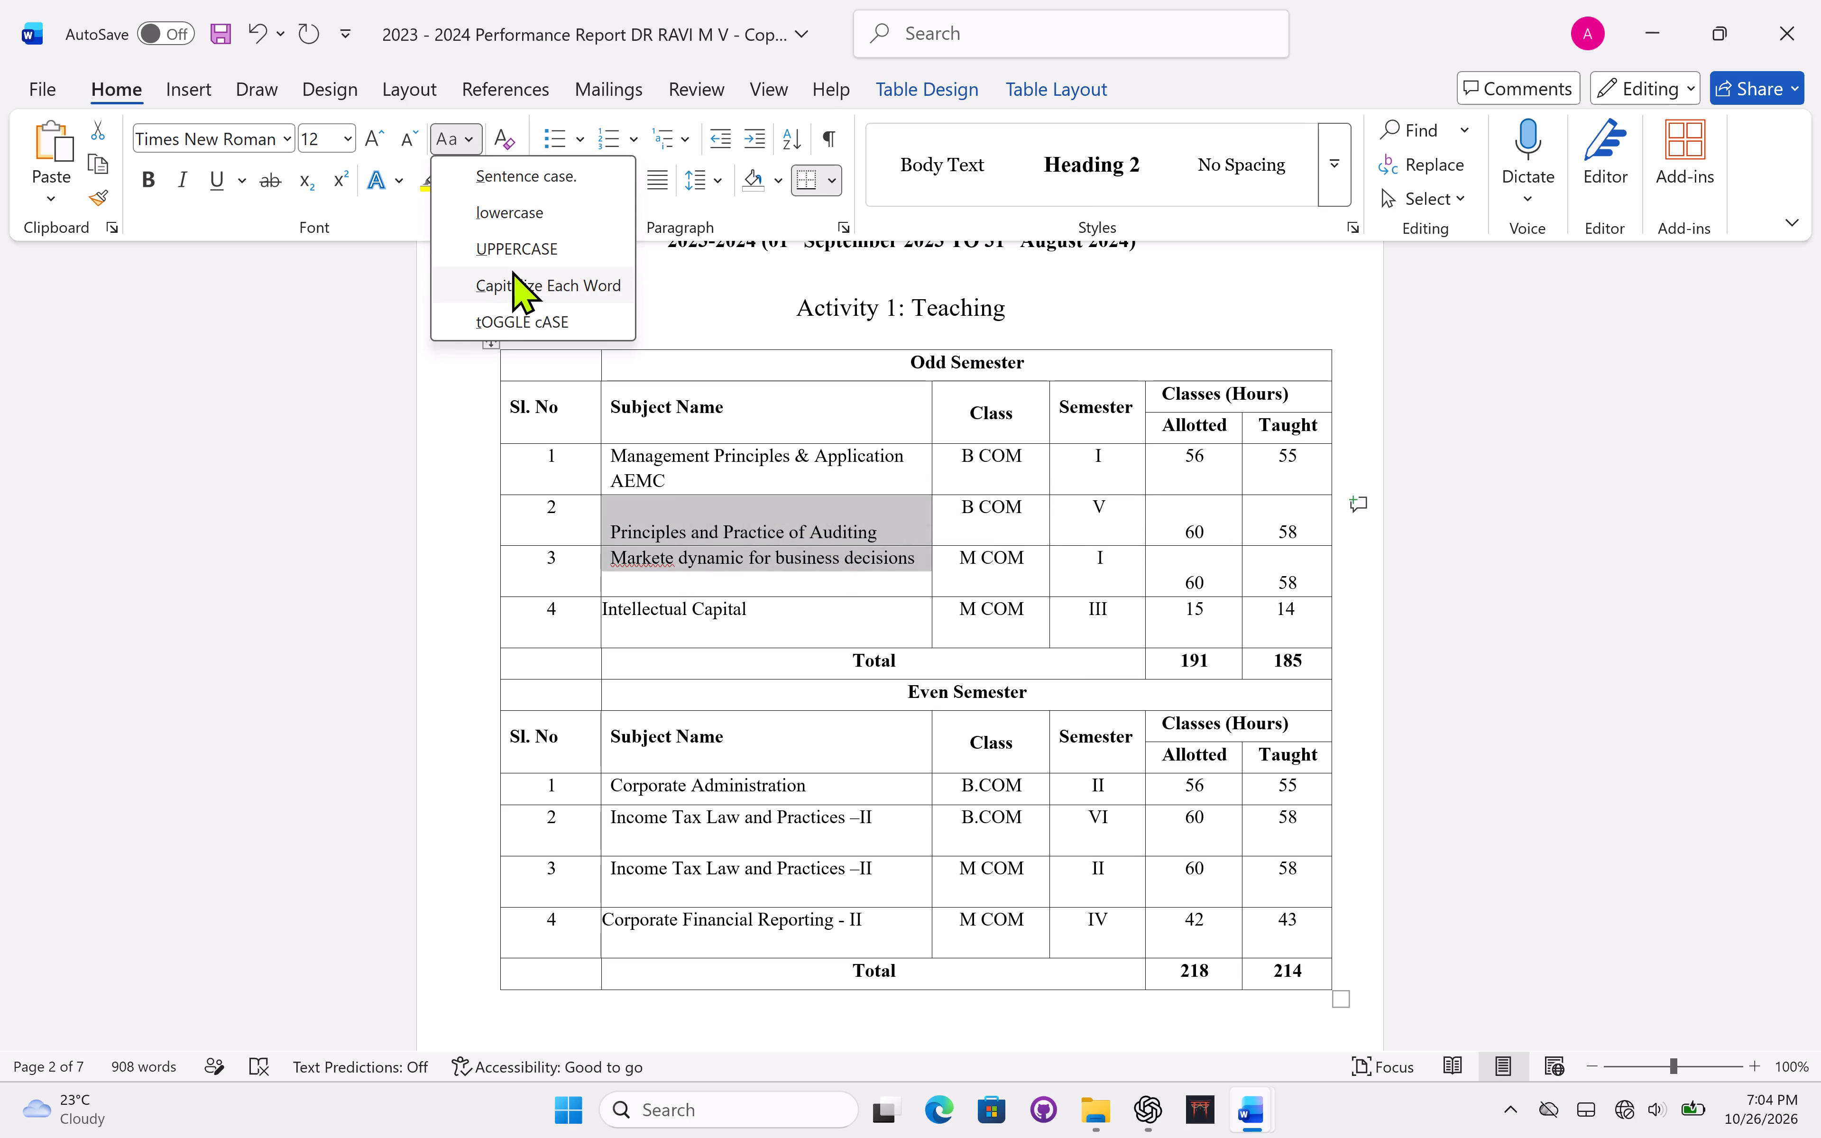
{"action": "left_click", "coordinate": [512, 270]}
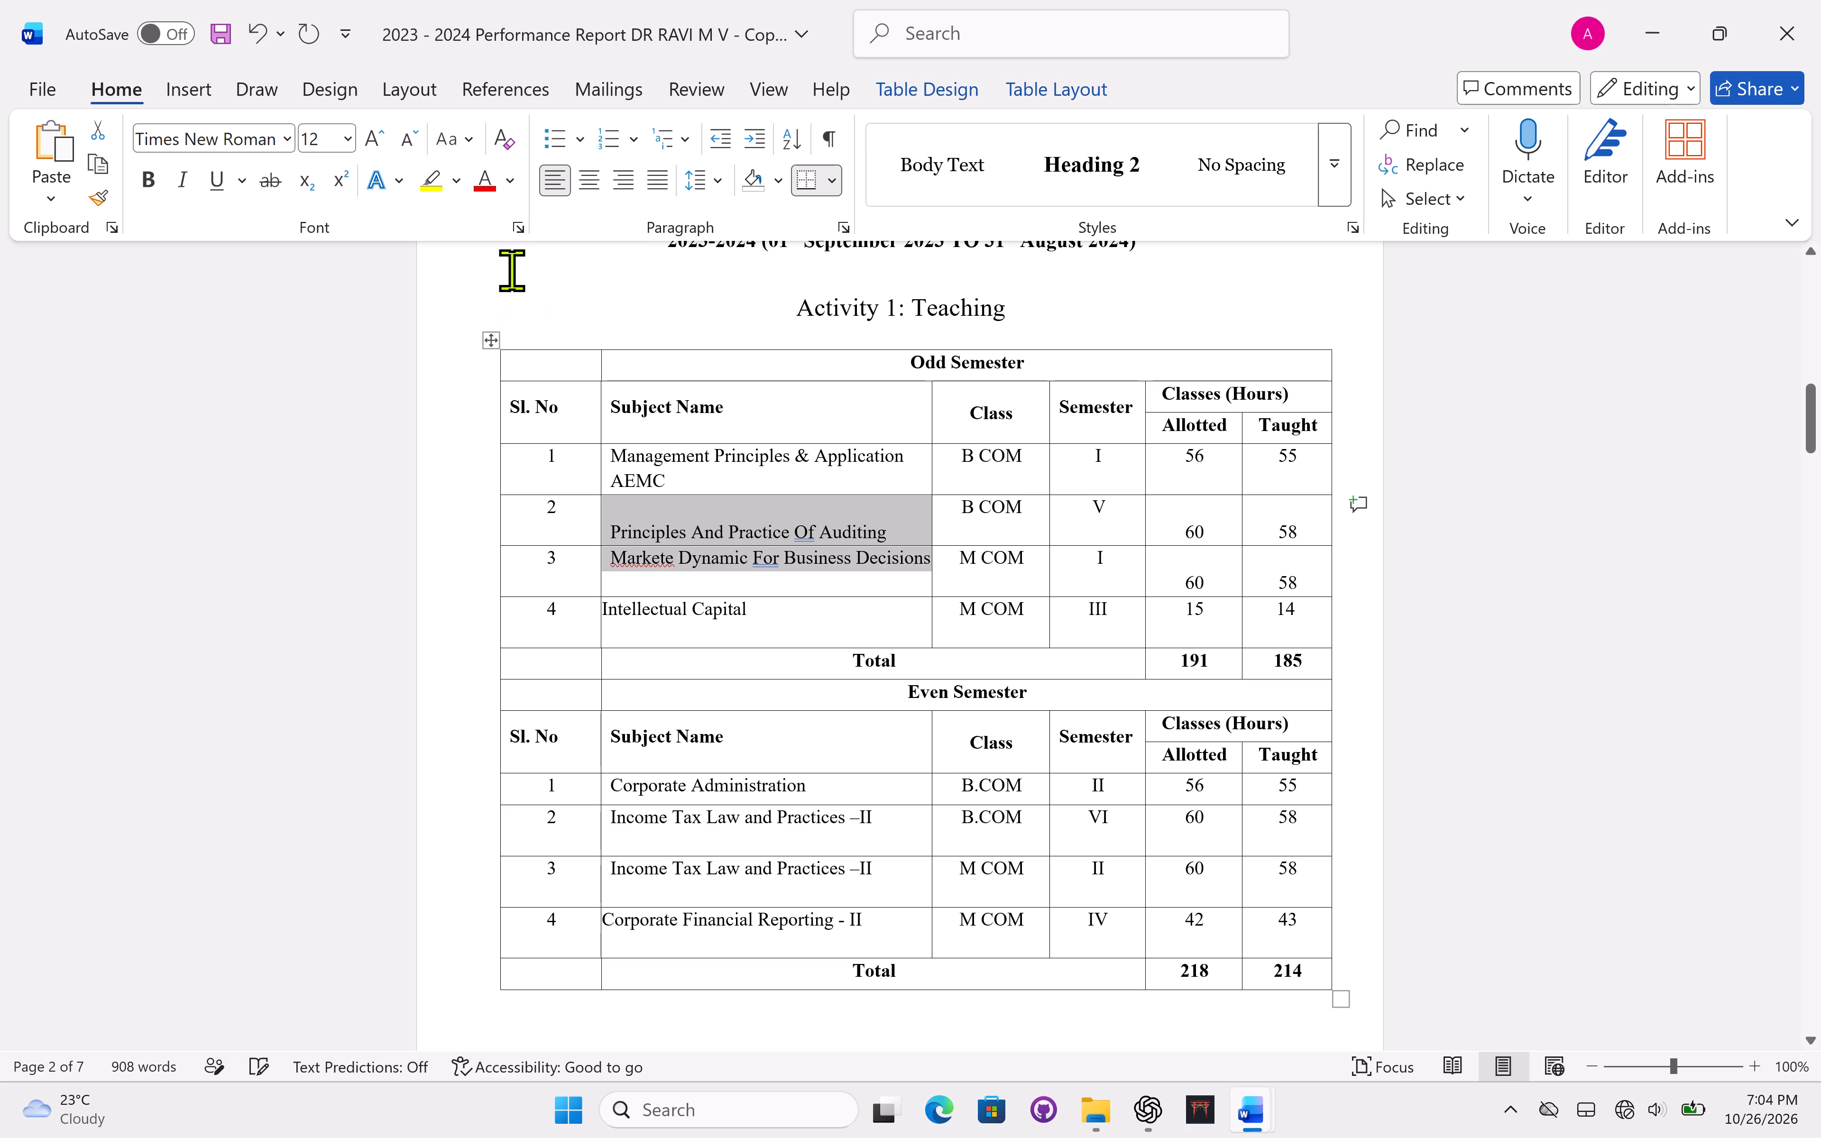
Make the second word of the third Odd Semester subject name plural, reading Dynamics.
{"action": "left_click", "coordinate": [790, 581]}
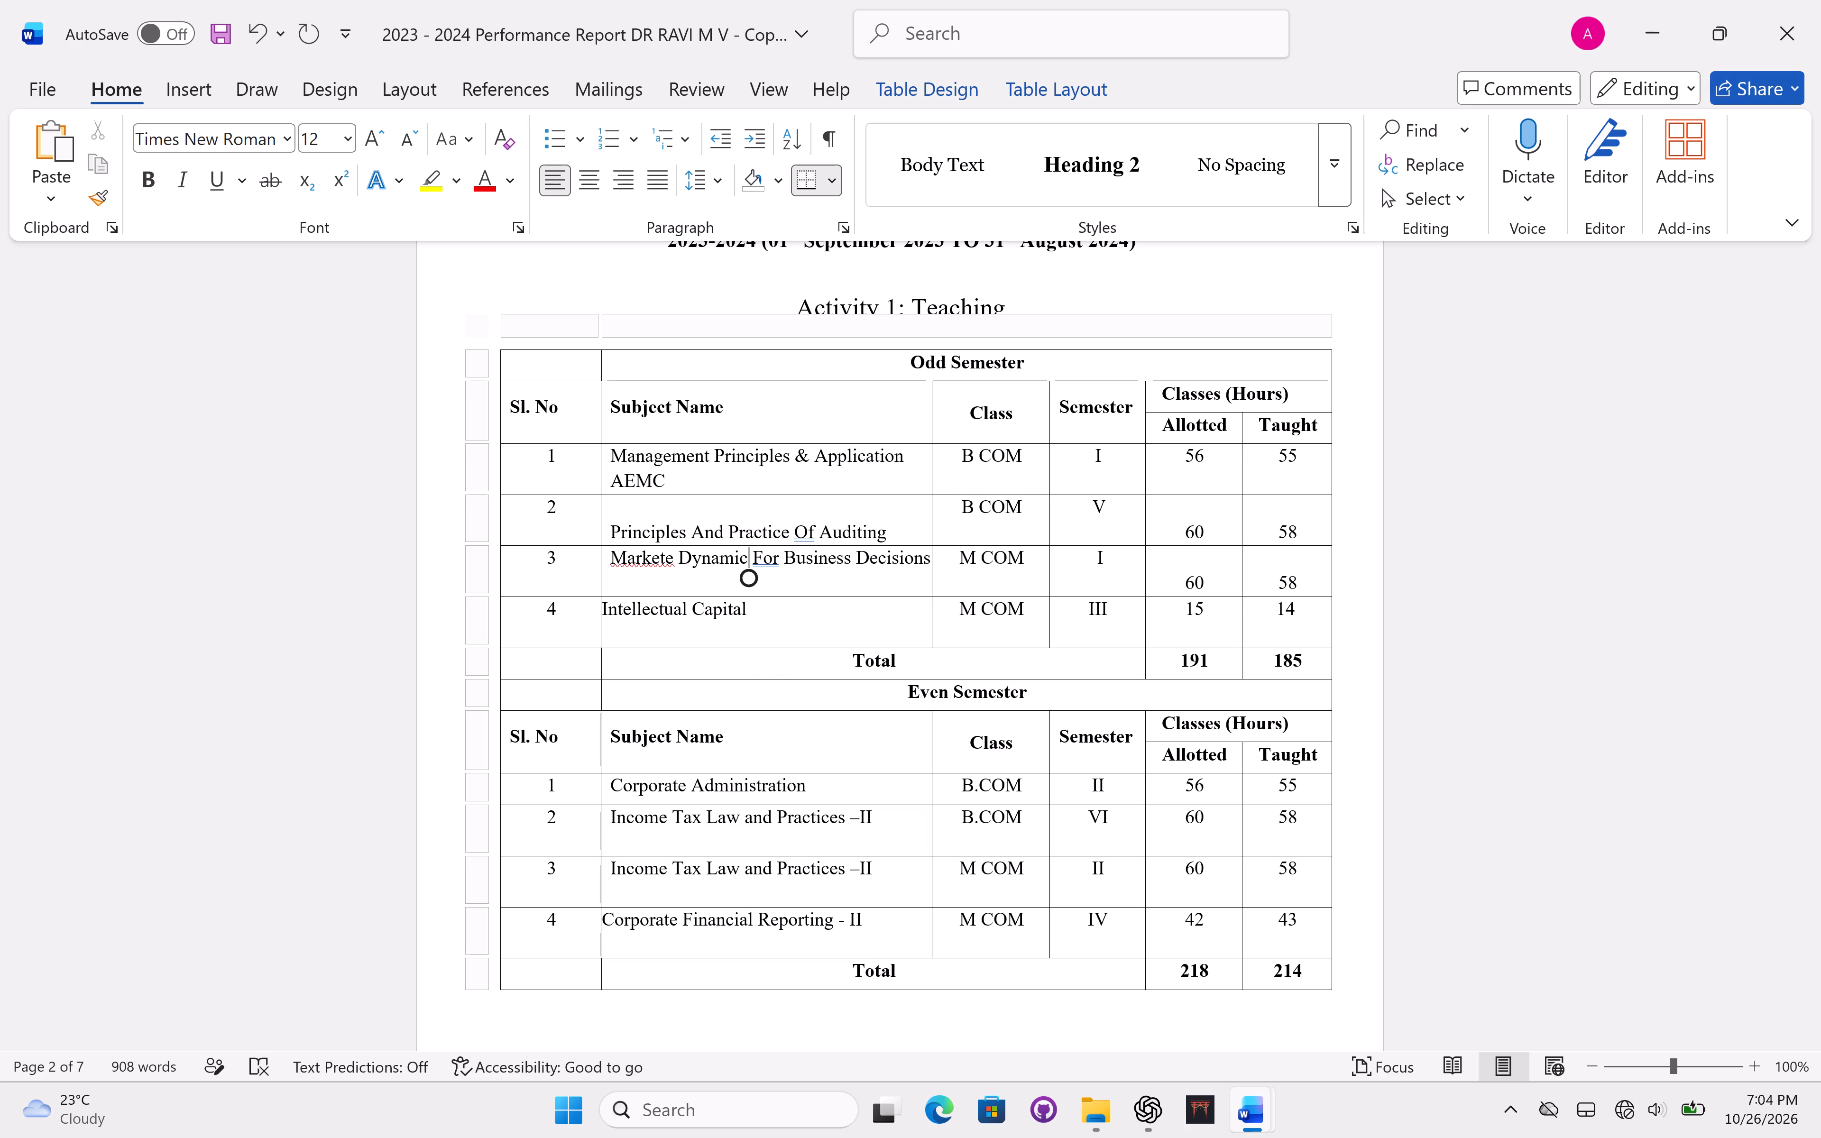
{"action": "key", "text": "s"}
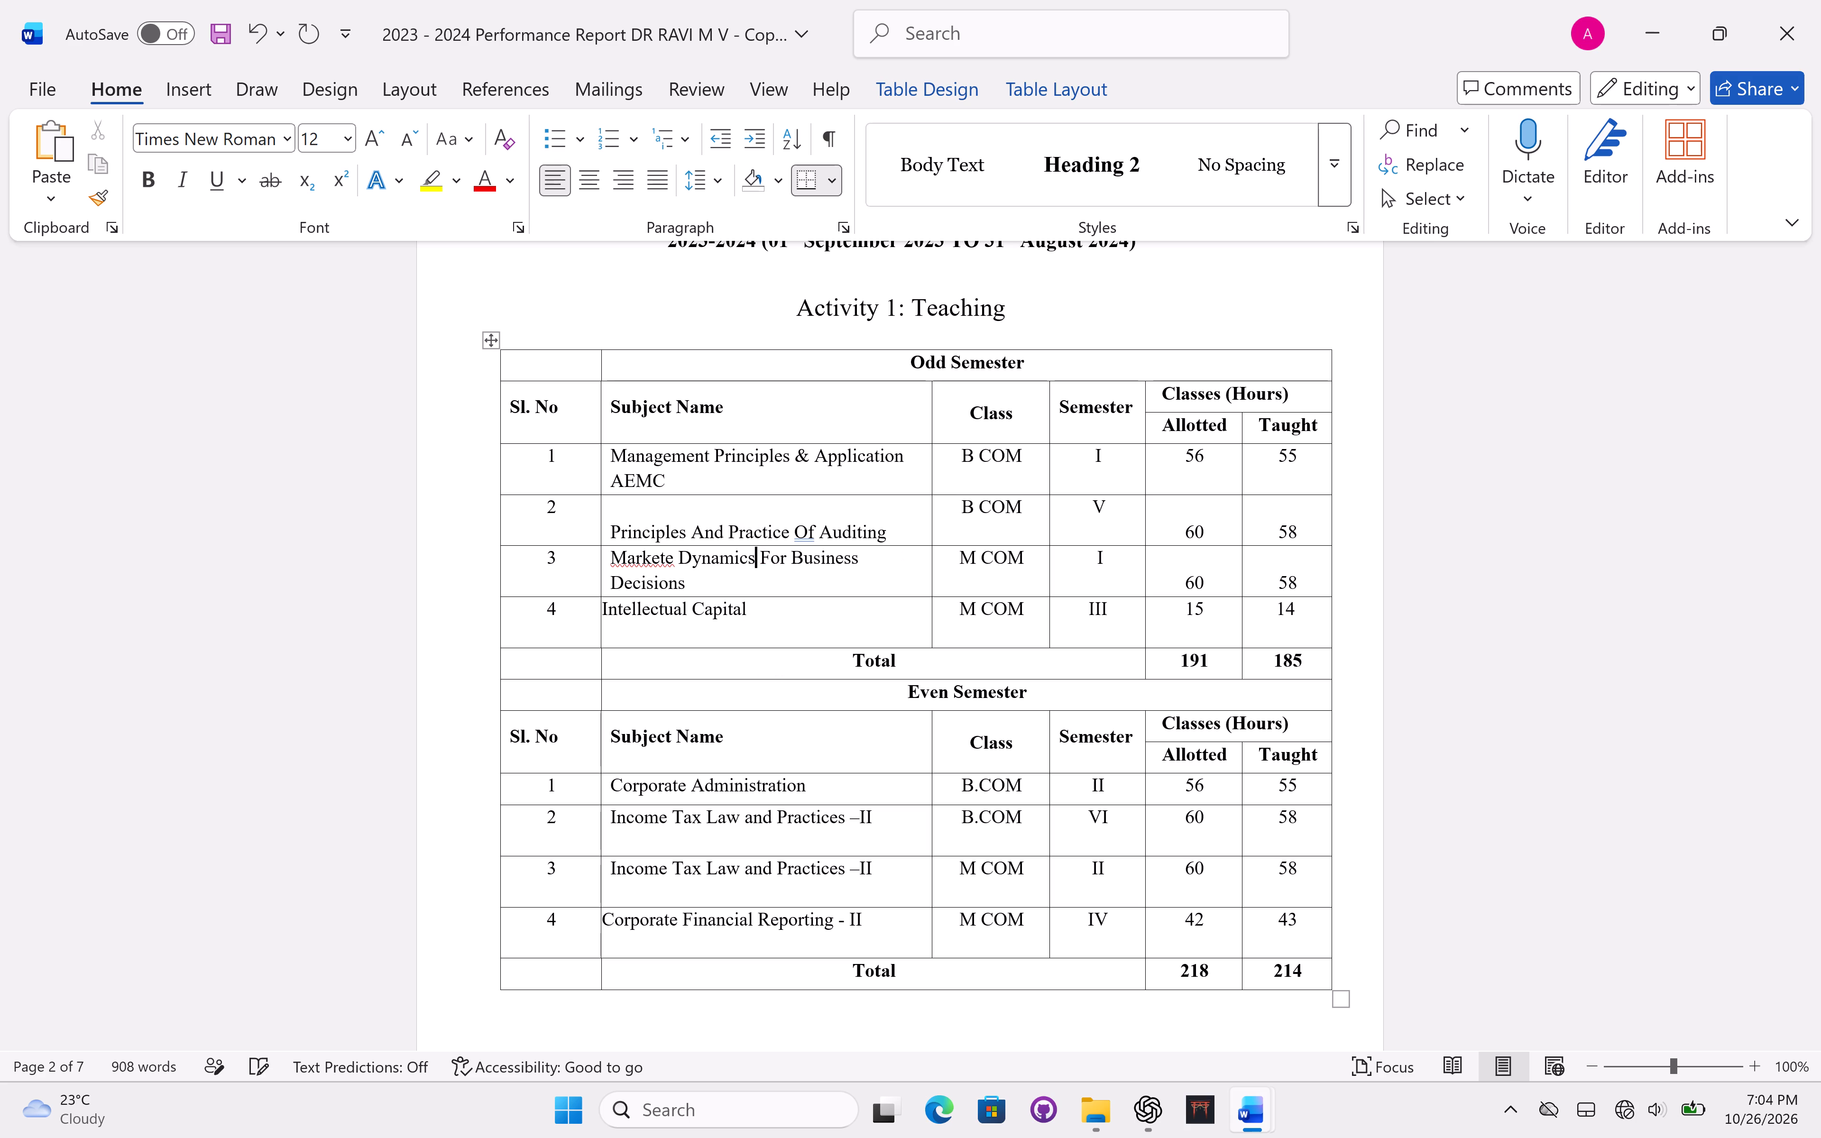
Add a space after Dynamics in the third Odd Semester subject name and save the report.
{"action": "key", "text": "space"}
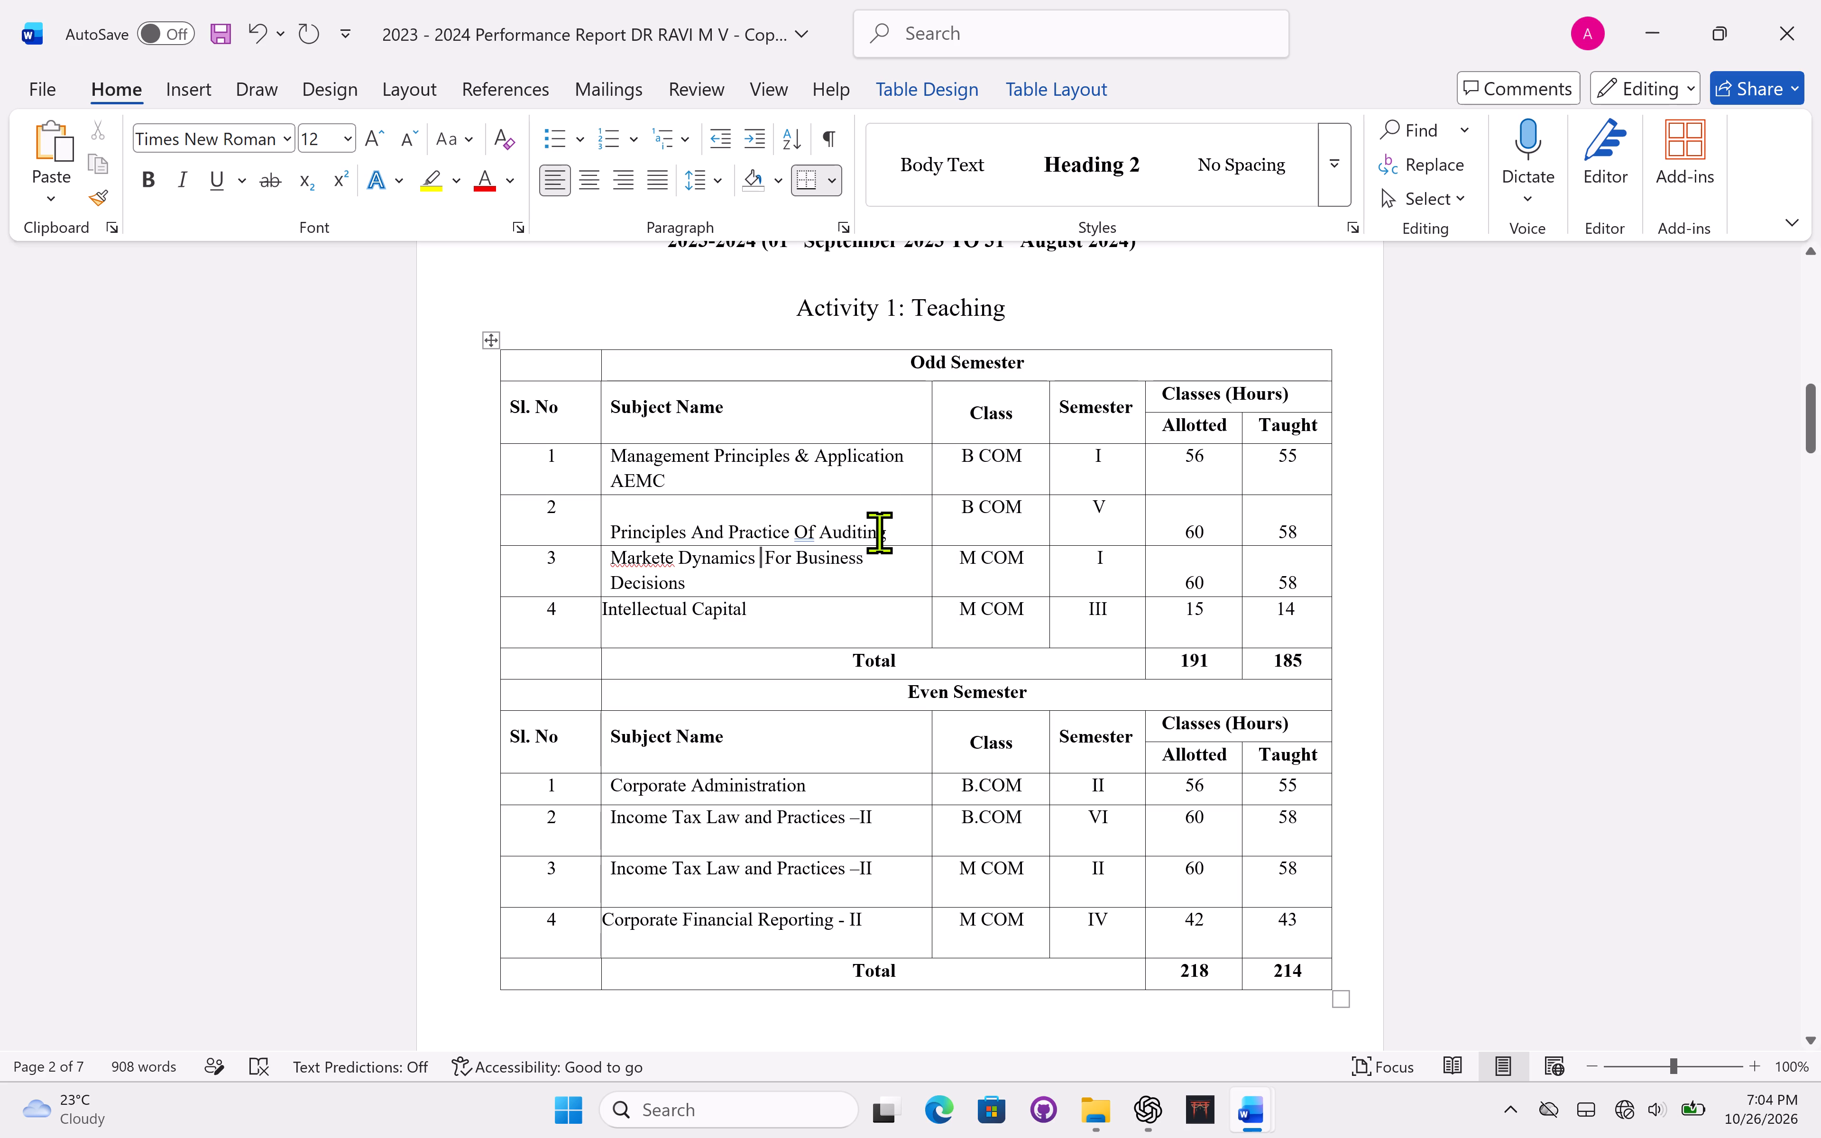
{"action": "key", "text": "ctrl+s"}
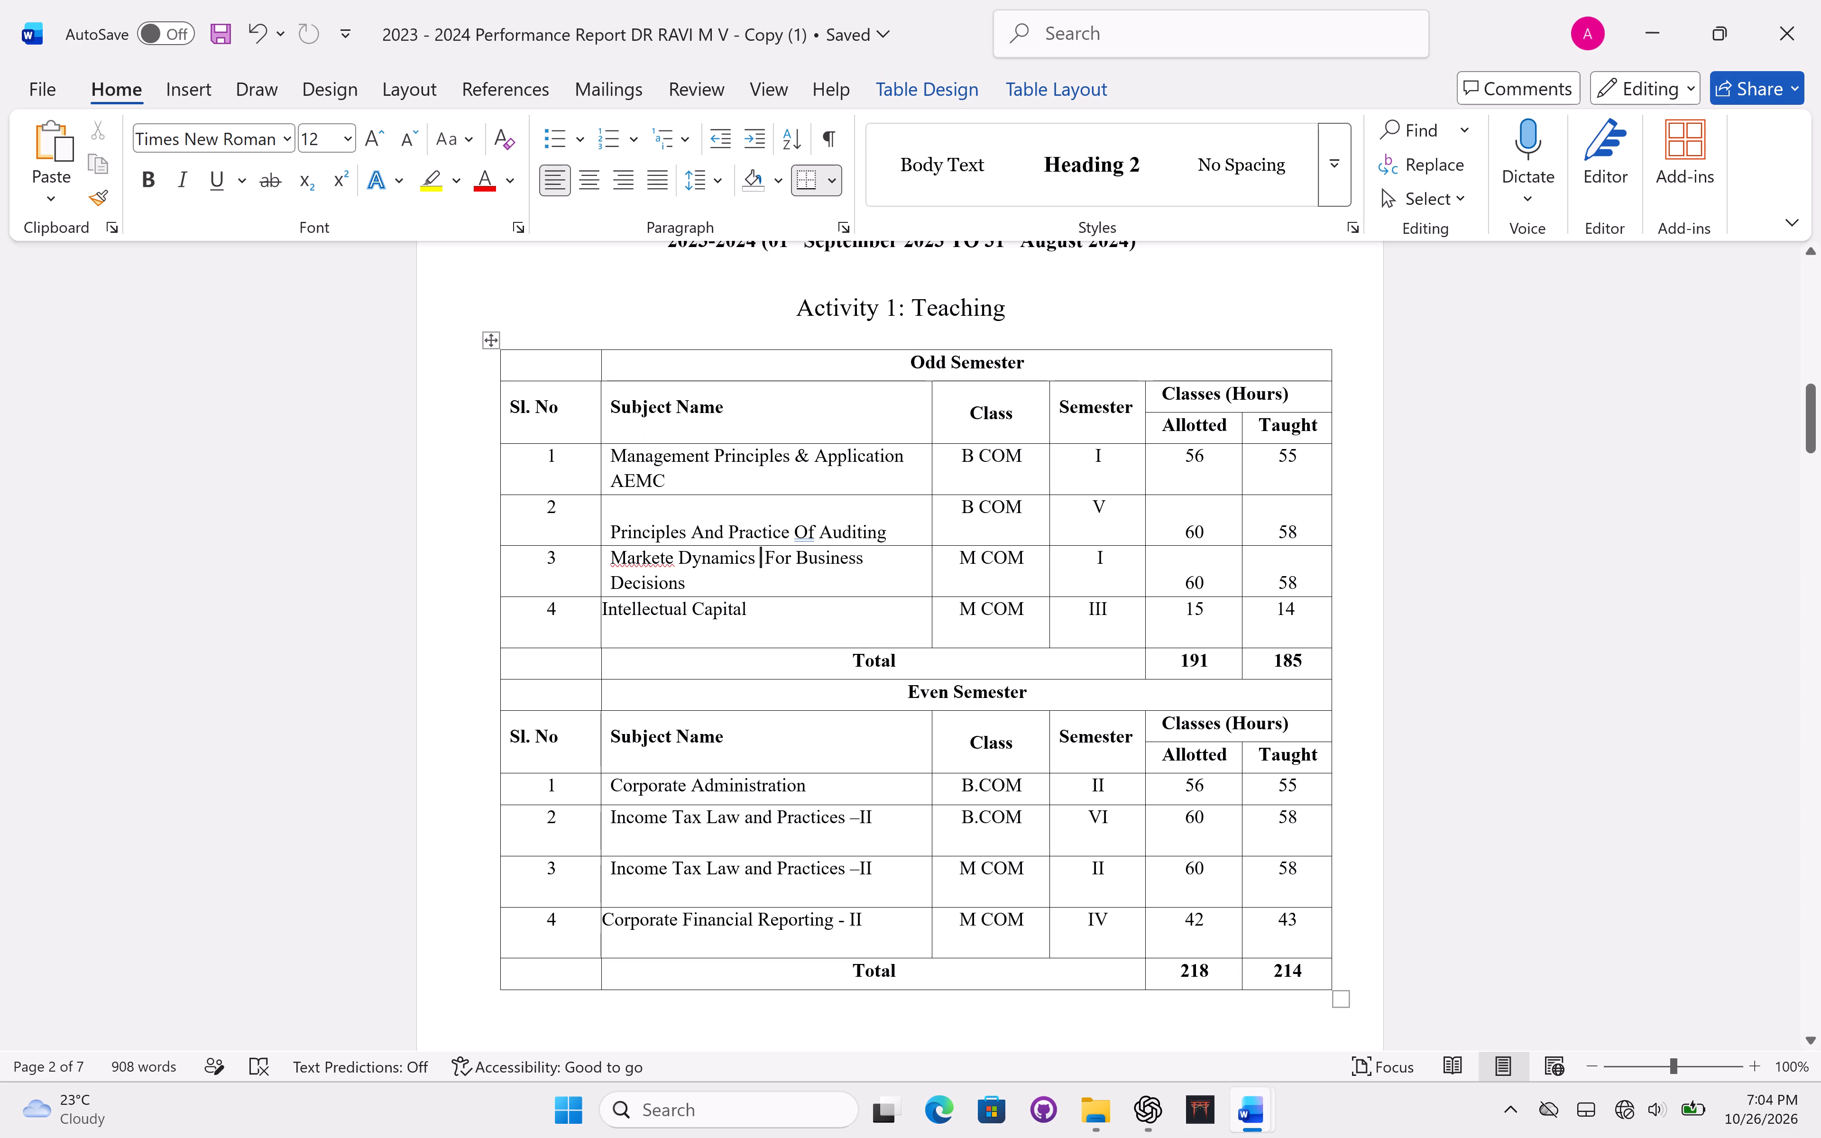
Delete AEMC from the end of the first Odd Semester subject name.
{"action": "left_click", "coordinate": [684, 488]}
{"action": "key", "text": "BackSpace"}
{"action": "key", "text": "BackSpace"}
{"action": "key", "text": "BackSpace"}
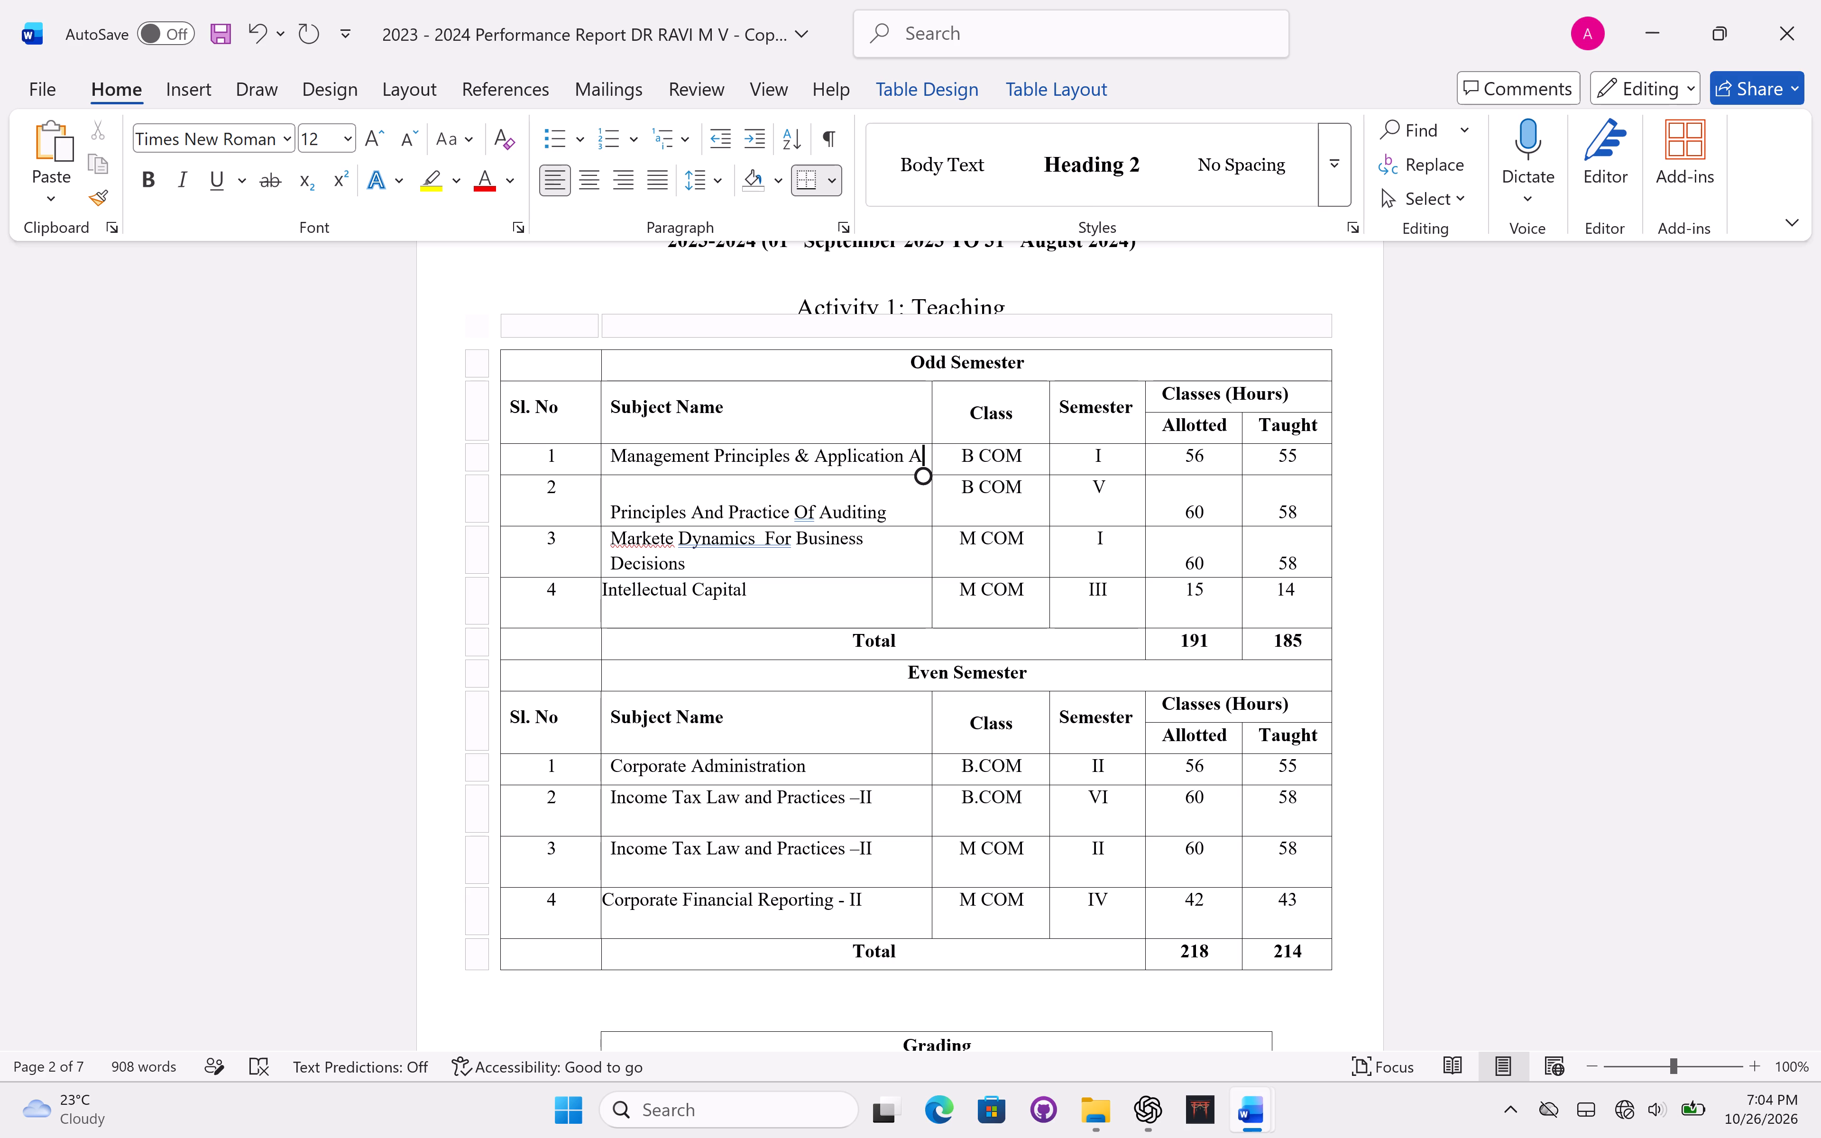
{"action": "key", "text": "BackSpace"}
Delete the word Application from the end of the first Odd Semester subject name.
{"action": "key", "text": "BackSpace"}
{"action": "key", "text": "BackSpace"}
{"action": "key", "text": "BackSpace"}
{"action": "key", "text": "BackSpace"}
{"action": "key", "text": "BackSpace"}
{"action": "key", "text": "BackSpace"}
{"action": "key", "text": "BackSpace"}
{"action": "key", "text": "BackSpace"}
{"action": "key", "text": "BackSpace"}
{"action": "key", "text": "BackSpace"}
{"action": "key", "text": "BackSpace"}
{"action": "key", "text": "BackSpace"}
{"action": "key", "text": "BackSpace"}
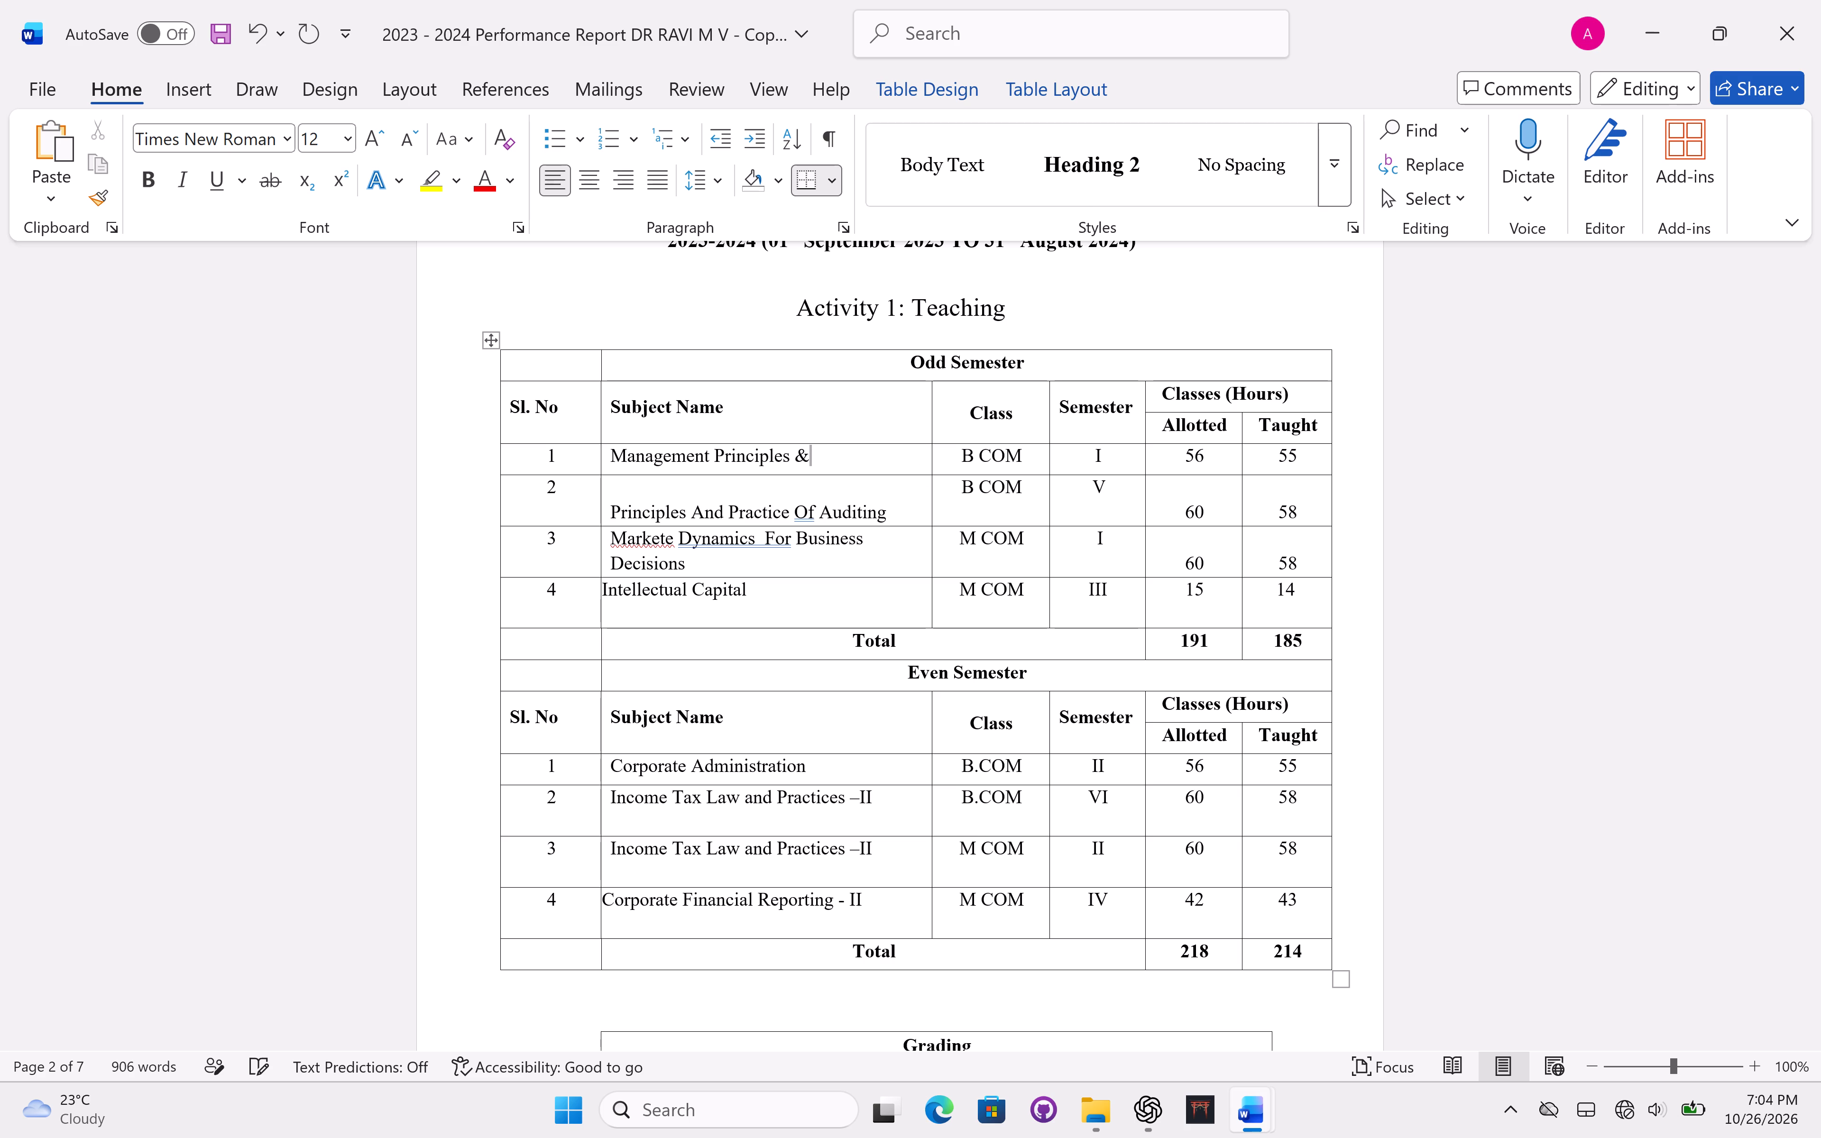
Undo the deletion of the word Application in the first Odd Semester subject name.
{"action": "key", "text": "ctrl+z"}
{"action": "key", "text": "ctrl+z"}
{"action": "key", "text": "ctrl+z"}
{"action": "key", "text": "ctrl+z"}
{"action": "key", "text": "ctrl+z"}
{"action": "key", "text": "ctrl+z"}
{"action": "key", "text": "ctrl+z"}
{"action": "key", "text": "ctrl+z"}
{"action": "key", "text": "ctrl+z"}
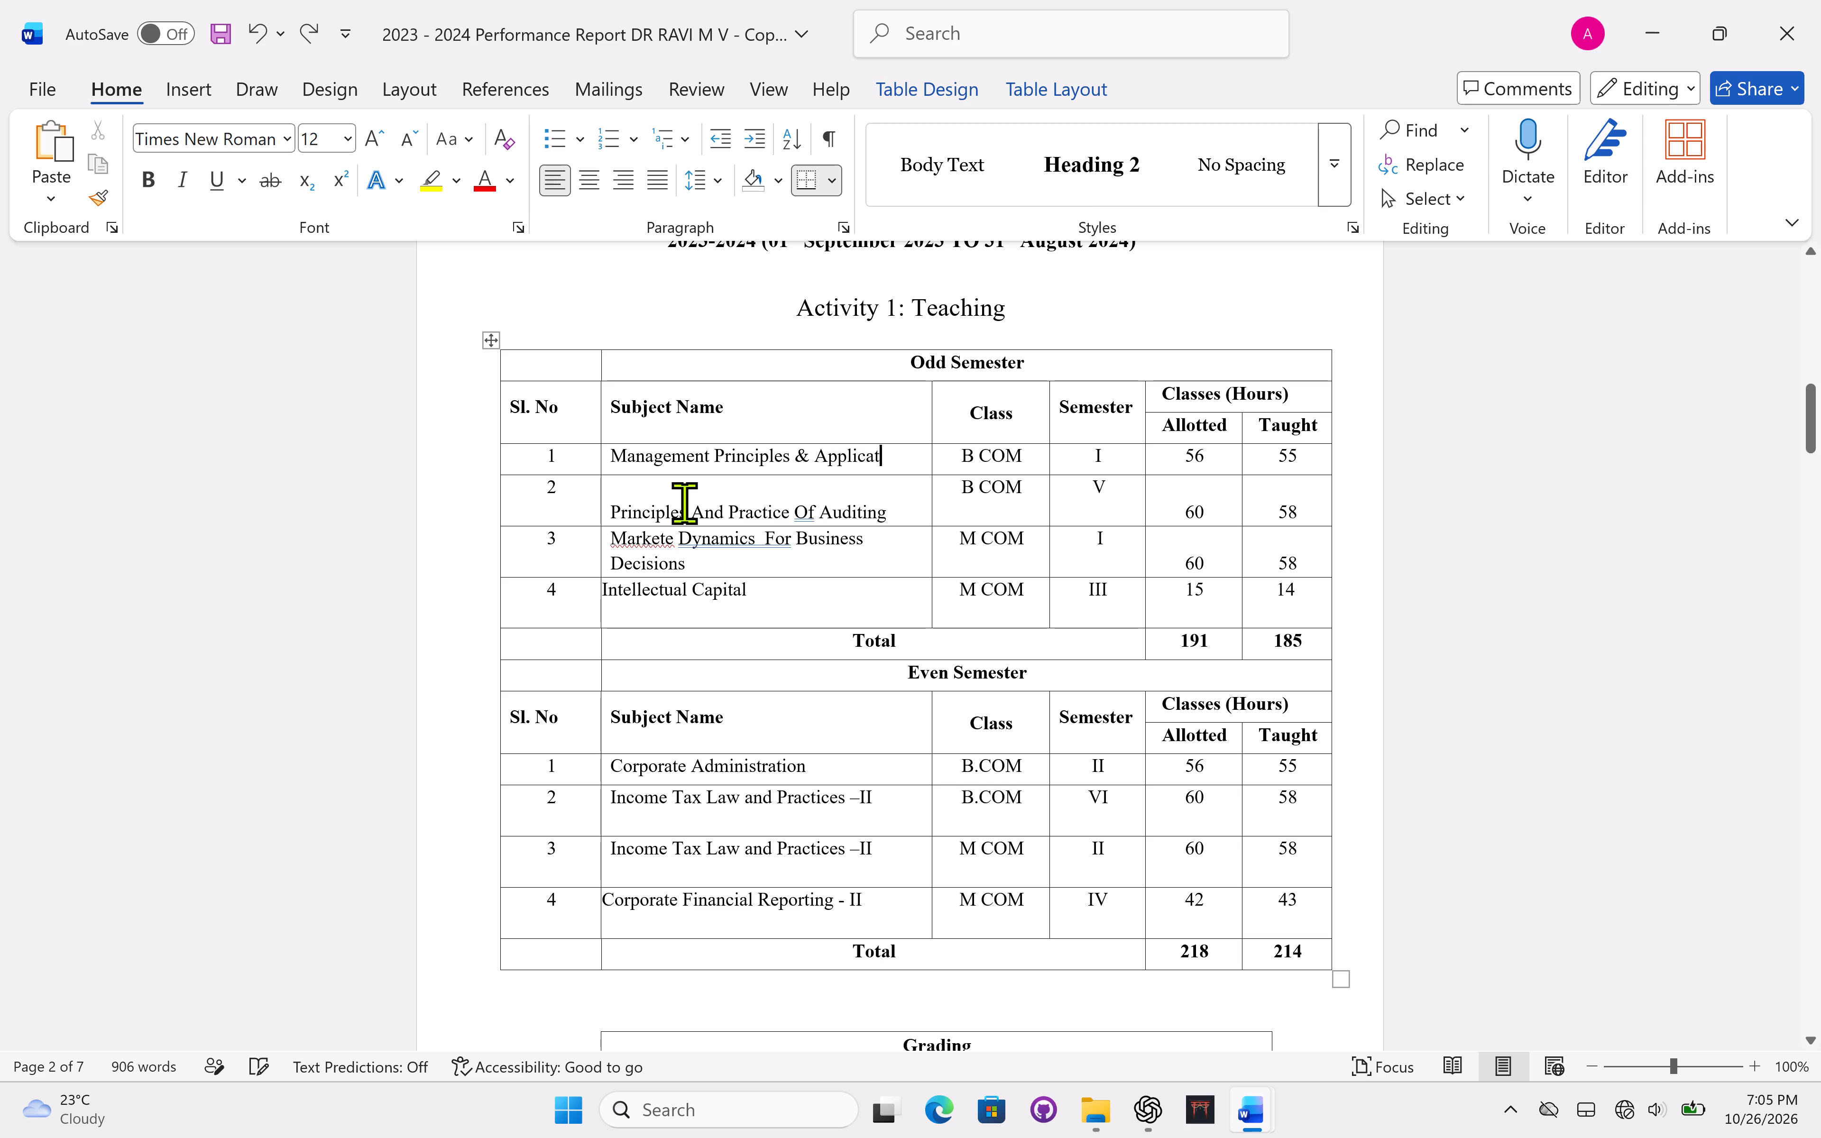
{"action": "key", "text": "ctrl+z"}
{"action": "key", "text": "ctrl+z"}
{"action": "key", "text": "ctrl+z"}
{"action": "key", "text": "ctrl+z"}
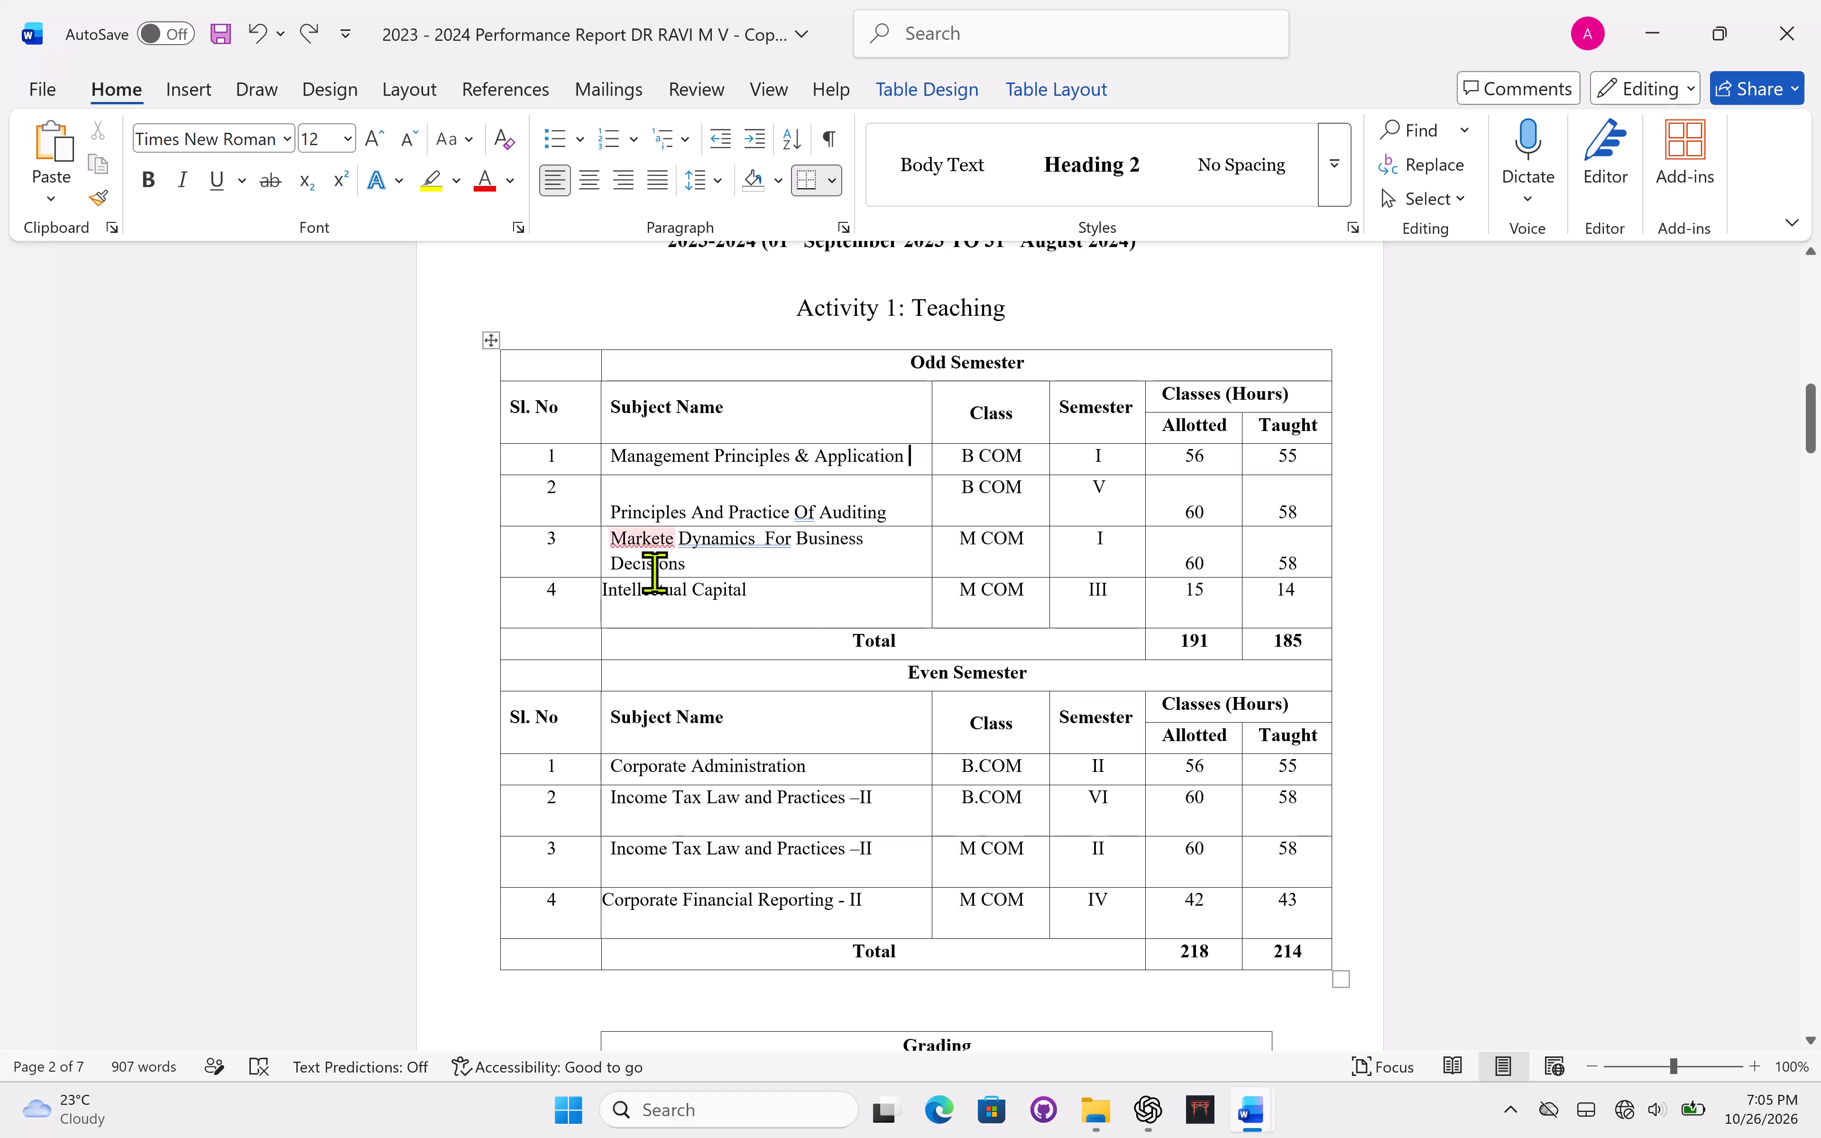
Clear the second Even Semester subject name, leaving its cell empty.
{"action": "left_click", "coordinate": [879, 793]}
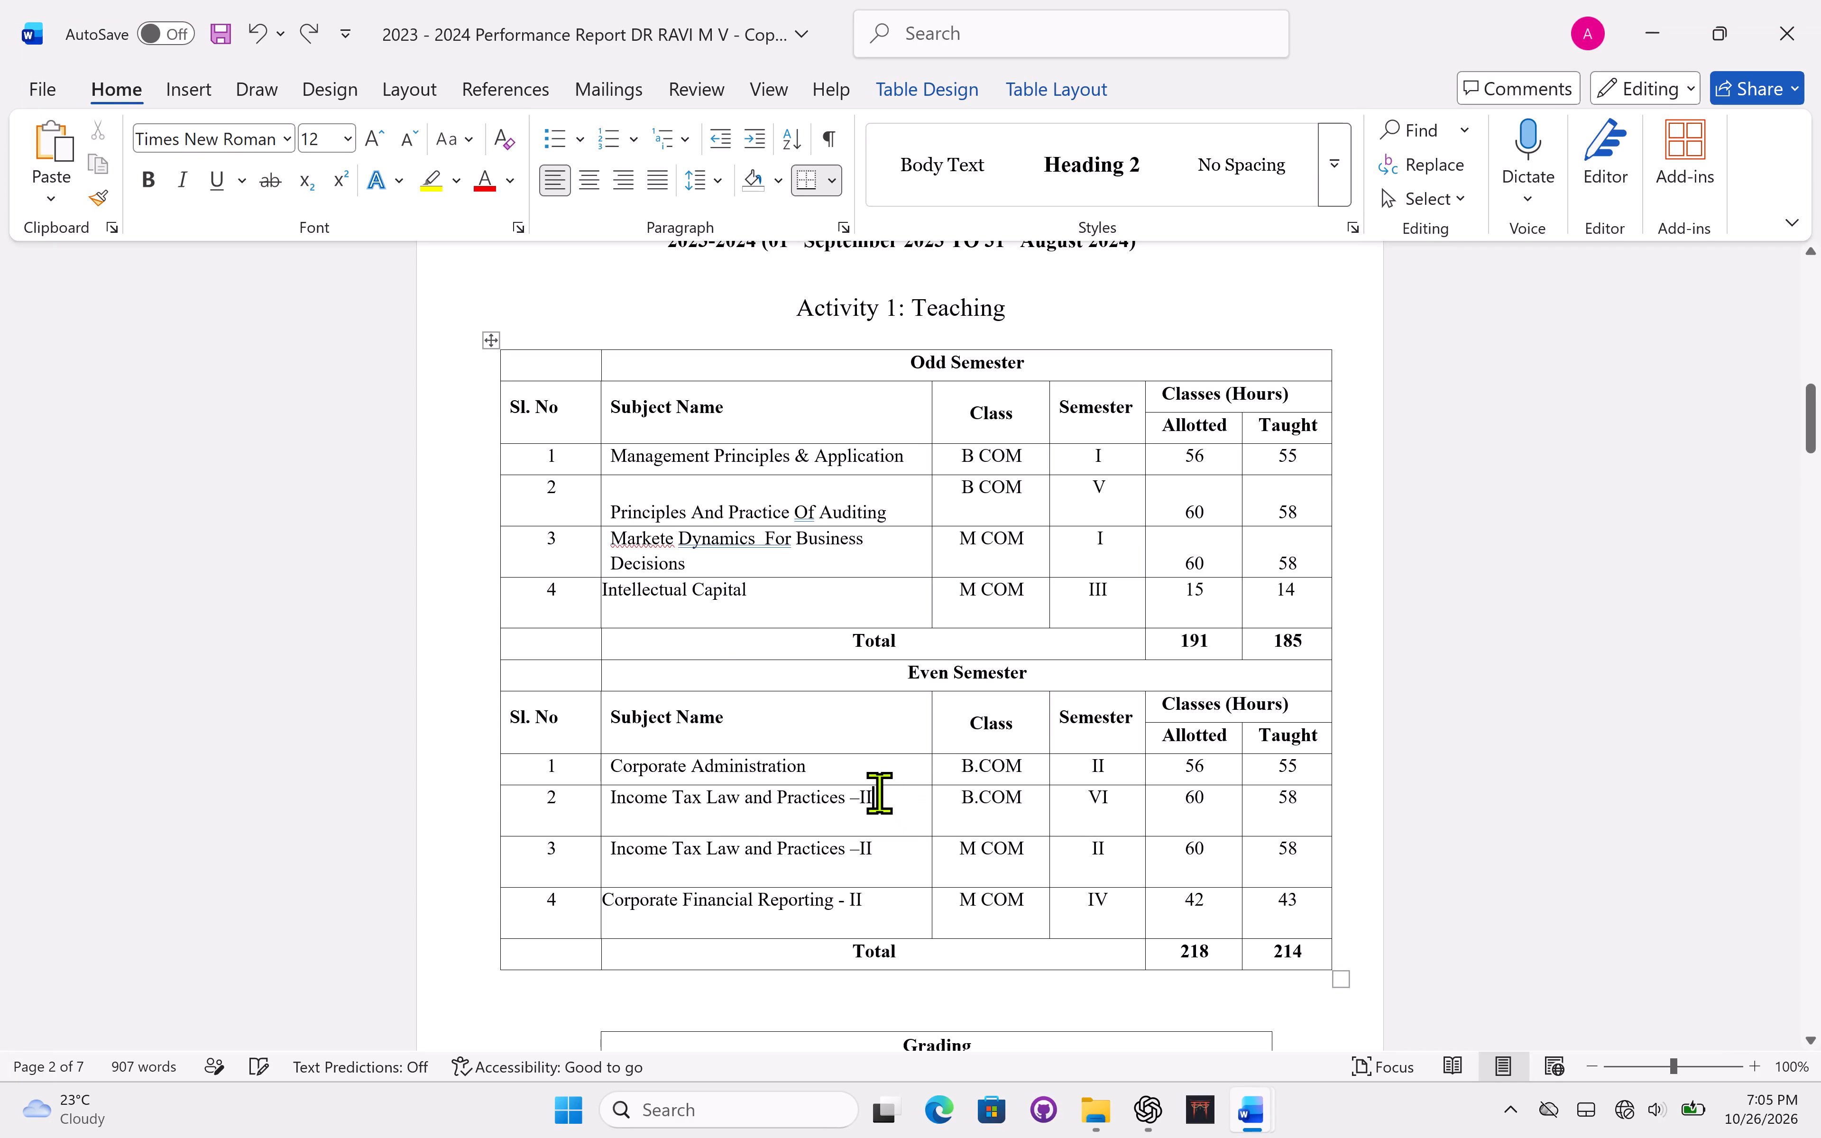
{"action": "key", "text": "BackSpace"}
{"action": "key", "text": "BackSpace"}
{"action": "key", "text": "BackSpace"}
{"action": "key", "text": "BackSpace"}
{"action": "key", "text": "BackSpace"}
{"action": "key", "text": "BackSpace"}
{"action": "key", "text": "BackSpace"}
{"action": "key", "text": "BackSpace"}
{"action": "key", "text": "BackSpace"}
{"action": "key", "text": "BackSpace"}
{"action": "key", "text": "BackSpace"}
{"action": "key", "text": "BackSpace"}
{"action": "key", "text": "BackSpace"}
{"action": "key", "text": "BackSpace"}
{"action": "key", "text": "BackSpace"}
{"action": "key", "text": "BackSpace"}
{"action": "key", "text": "BackSpace"}
{"action": "key", "text": "BackSpace"}
{"action": "key", "text": "BackSpace"}
{"action": "key", "text": "BackSpace"}
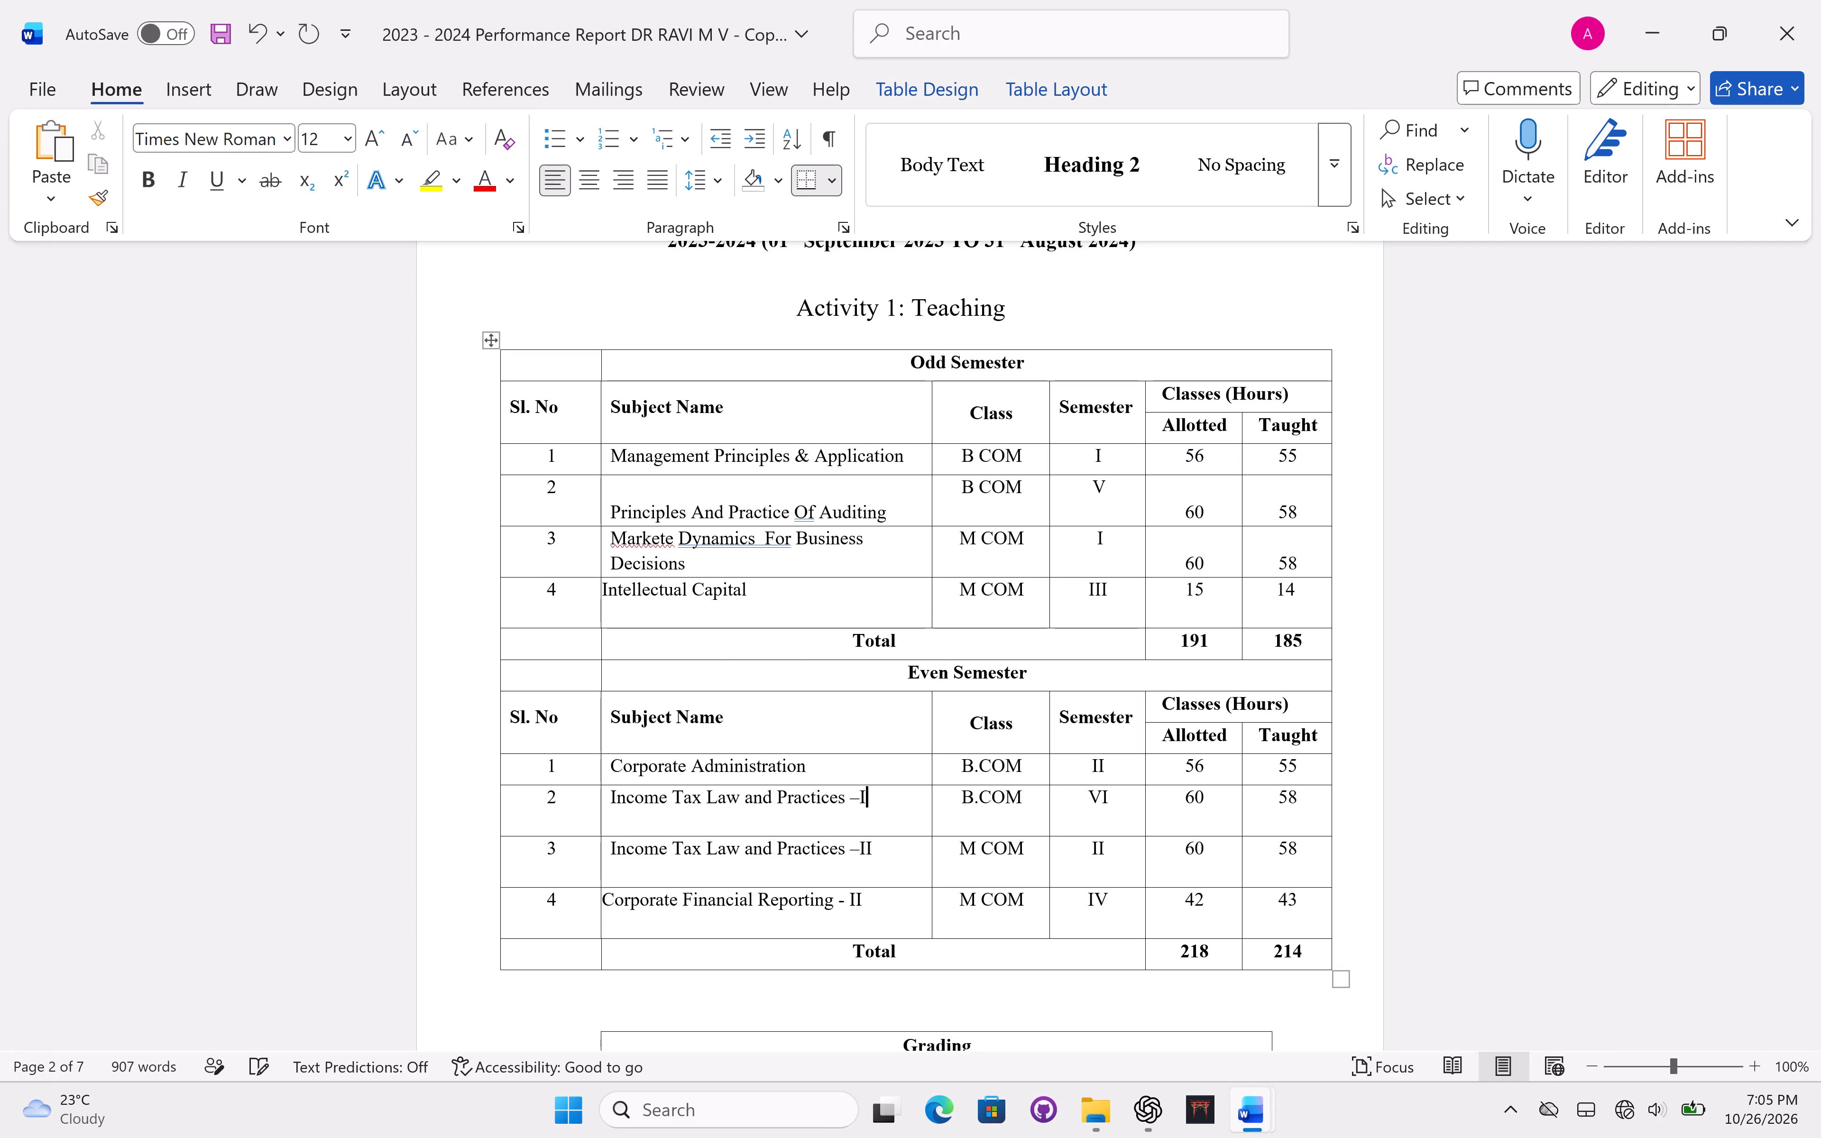
{"action": "key", "text": "BackSpace"}
{"action": "key", "text": "BackSpace"}
{"action": "key", "text": "BackSpace"}
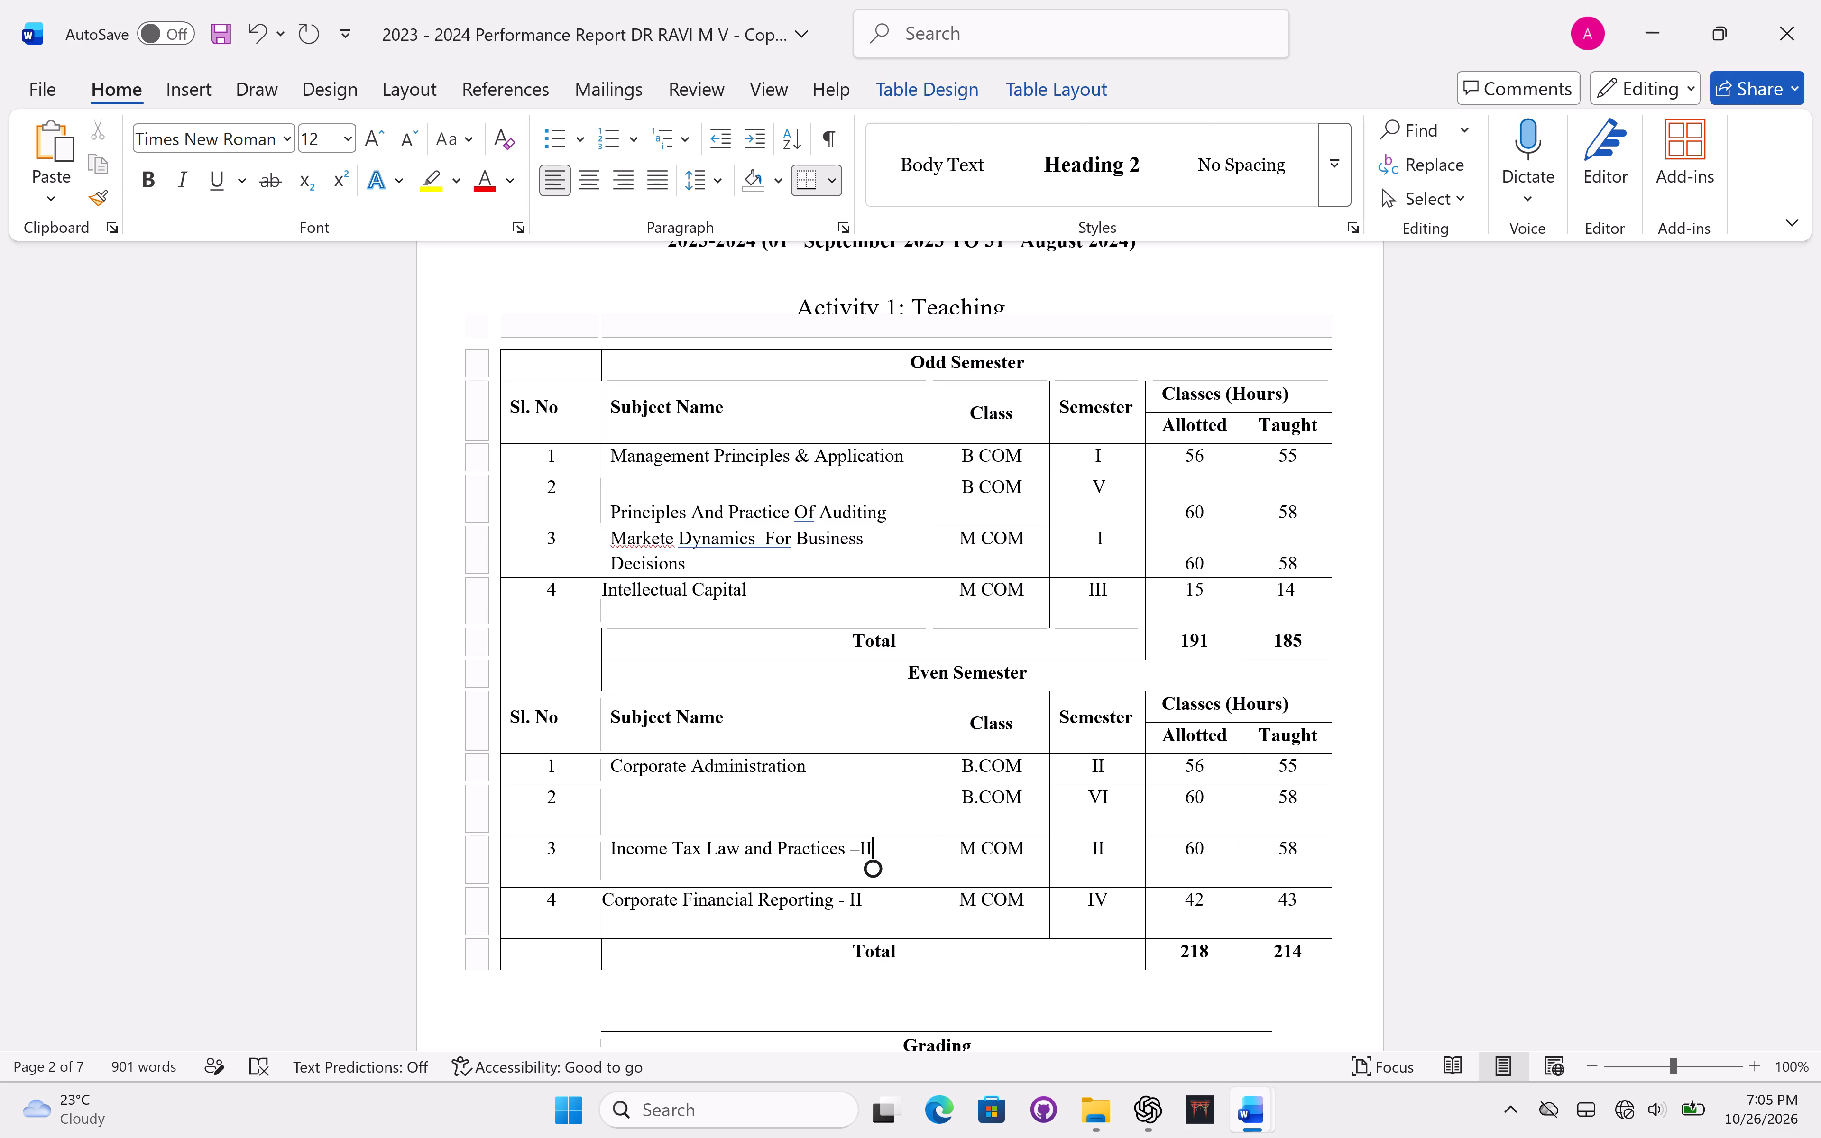
Replace the third Even Semester subject name with Contemparary Indian banking.
{"action": "key", "text": "BackSpace"}
{"action": "key", "text": "BackSpace"}
{"action": "key", "text": "BackSpace"}
{"action": "key", "text": "BackSpace"}
{"action": "key", "text": "BackSpace"}
{"action": "key", "text": "BackSpace"}
{"action": "key", "text": "BackSpace"}
{"action": "key", "text": "BackSpace"}
{"action": "key", "text": "BackSpace"}
{"action": "key", "text": "BackSpace"}
{"action": "key", "text": "BackSpace"}
{"action": "key", "text": "BackSpace"}
{"action": "key", "text": "BackSpace"}
{"action": "key", "text": "BackSpace"}
{"action": "key", "text": "BackSpace"}
{"action": "key", "text": "BackSpace"}
{"action": "key", "text": "BackSpace"}
{"action": "key", "text": "BackSpace"}
{"action": "key", "text": "BackSpace"}
{"action": "key", "text": "BackSpace"}
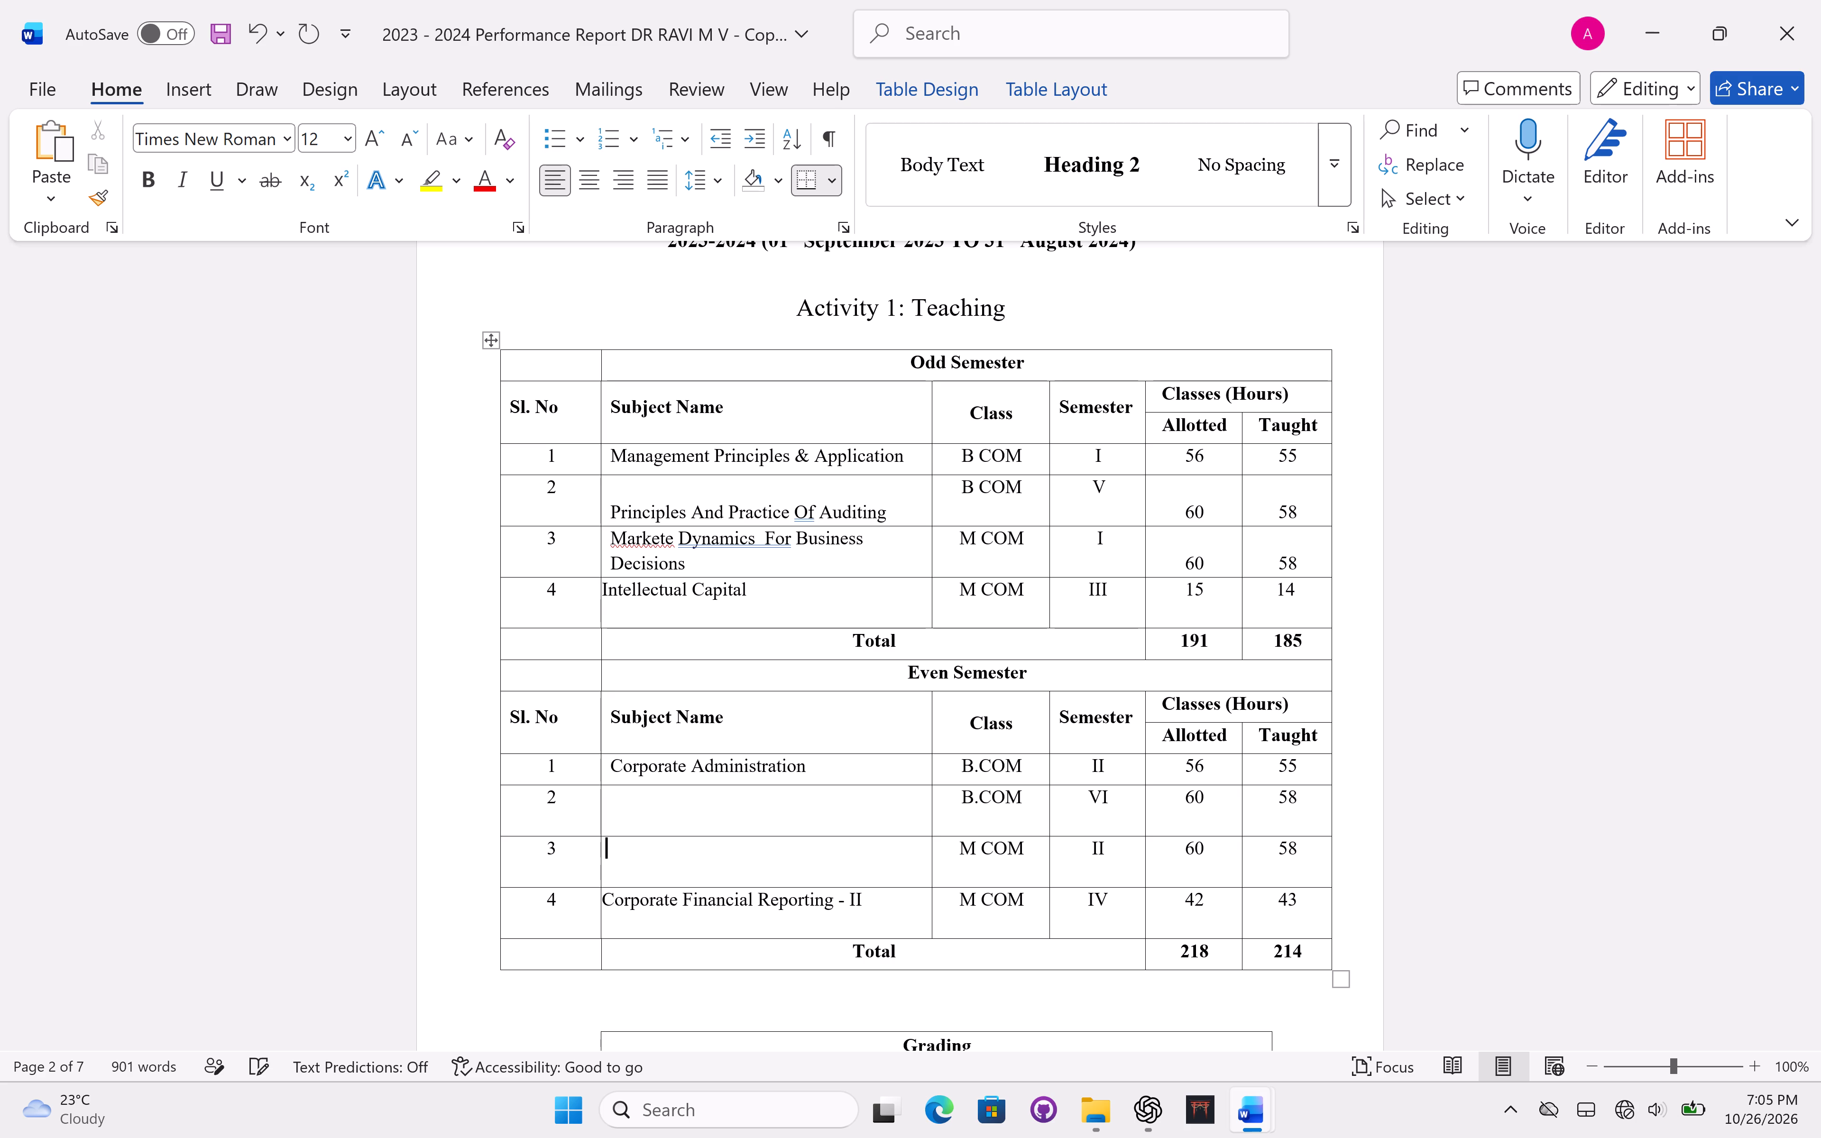
{"action": "key", "text": "c"}
{"action": "type", "text": "onte"}
{"action": "type", "text": "mparar"}
{"action": "key", "text": "i"}
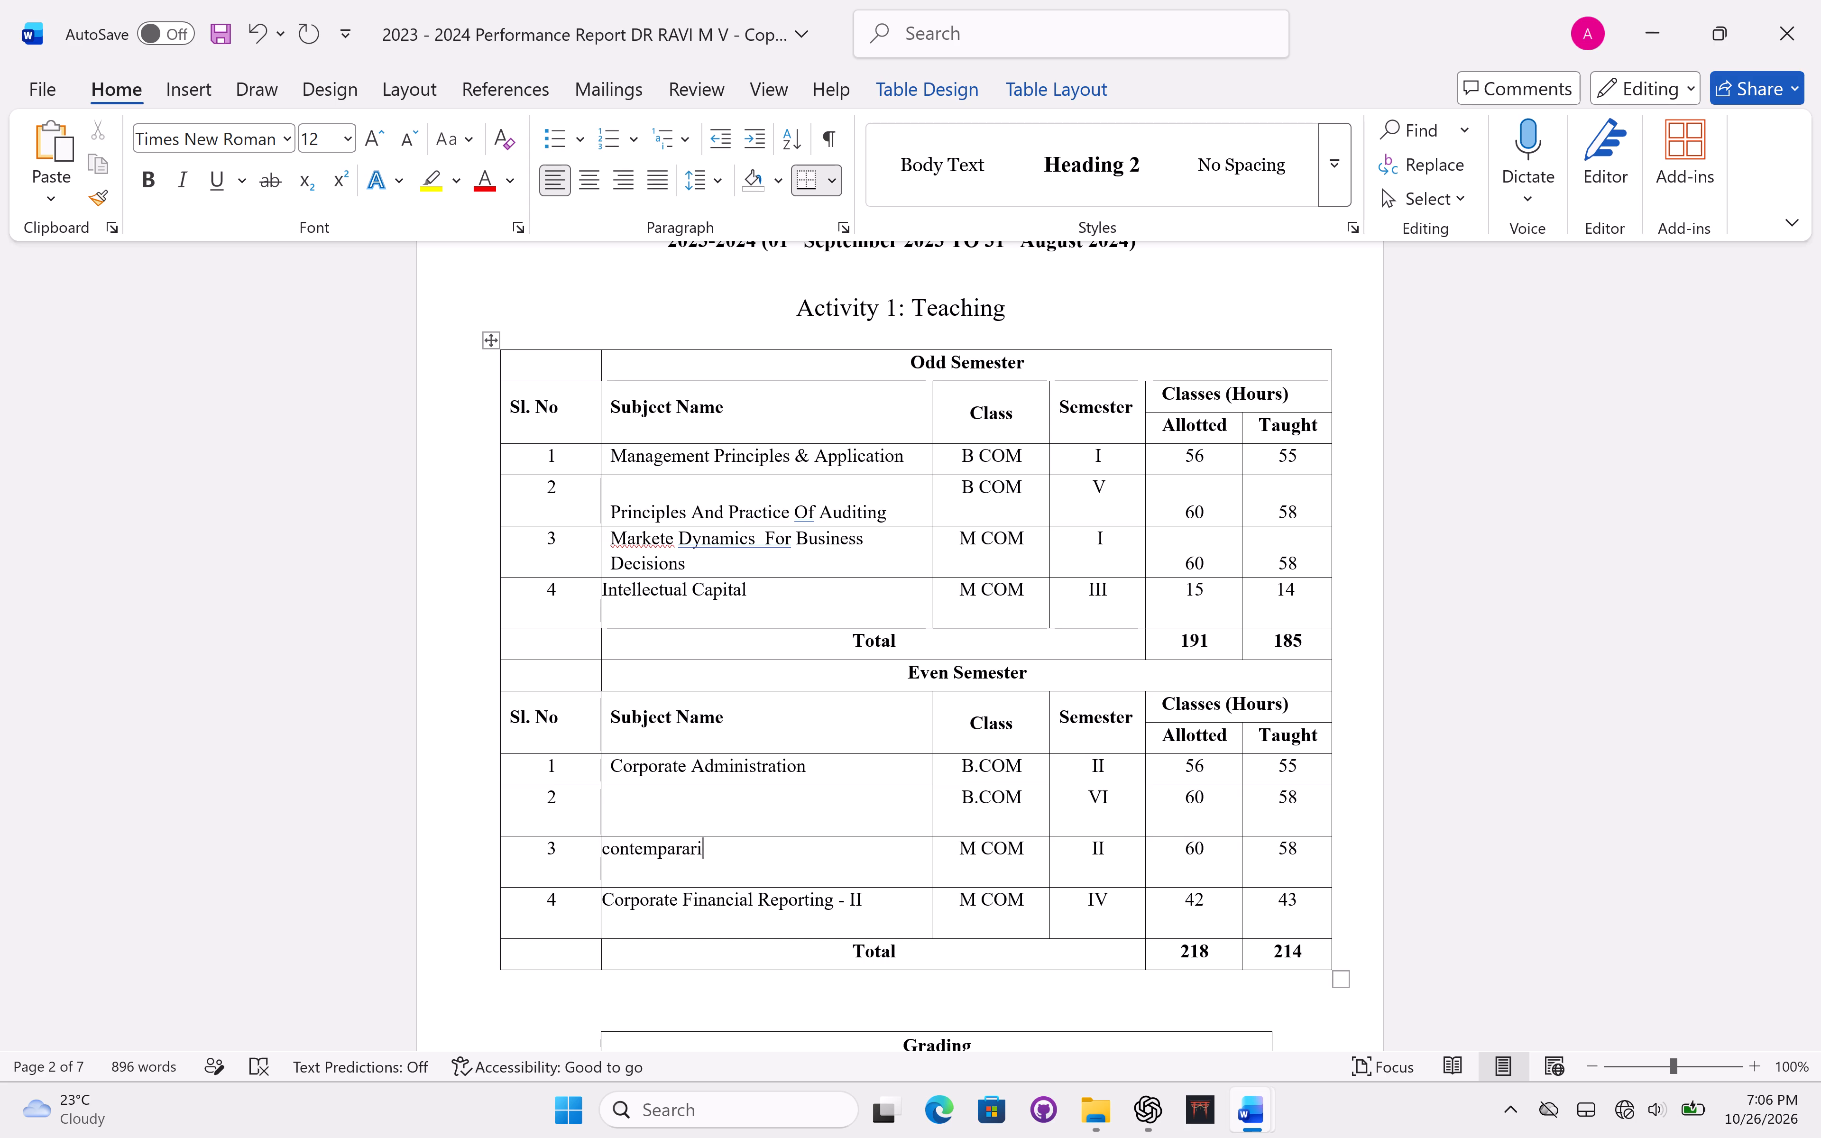
{"action": "key", "text": "space"}
{"action": "key", "text": "BackSpace"}
{"action": "key", "text": "BackSpace"}
{"action": "type", "text": "y i"}
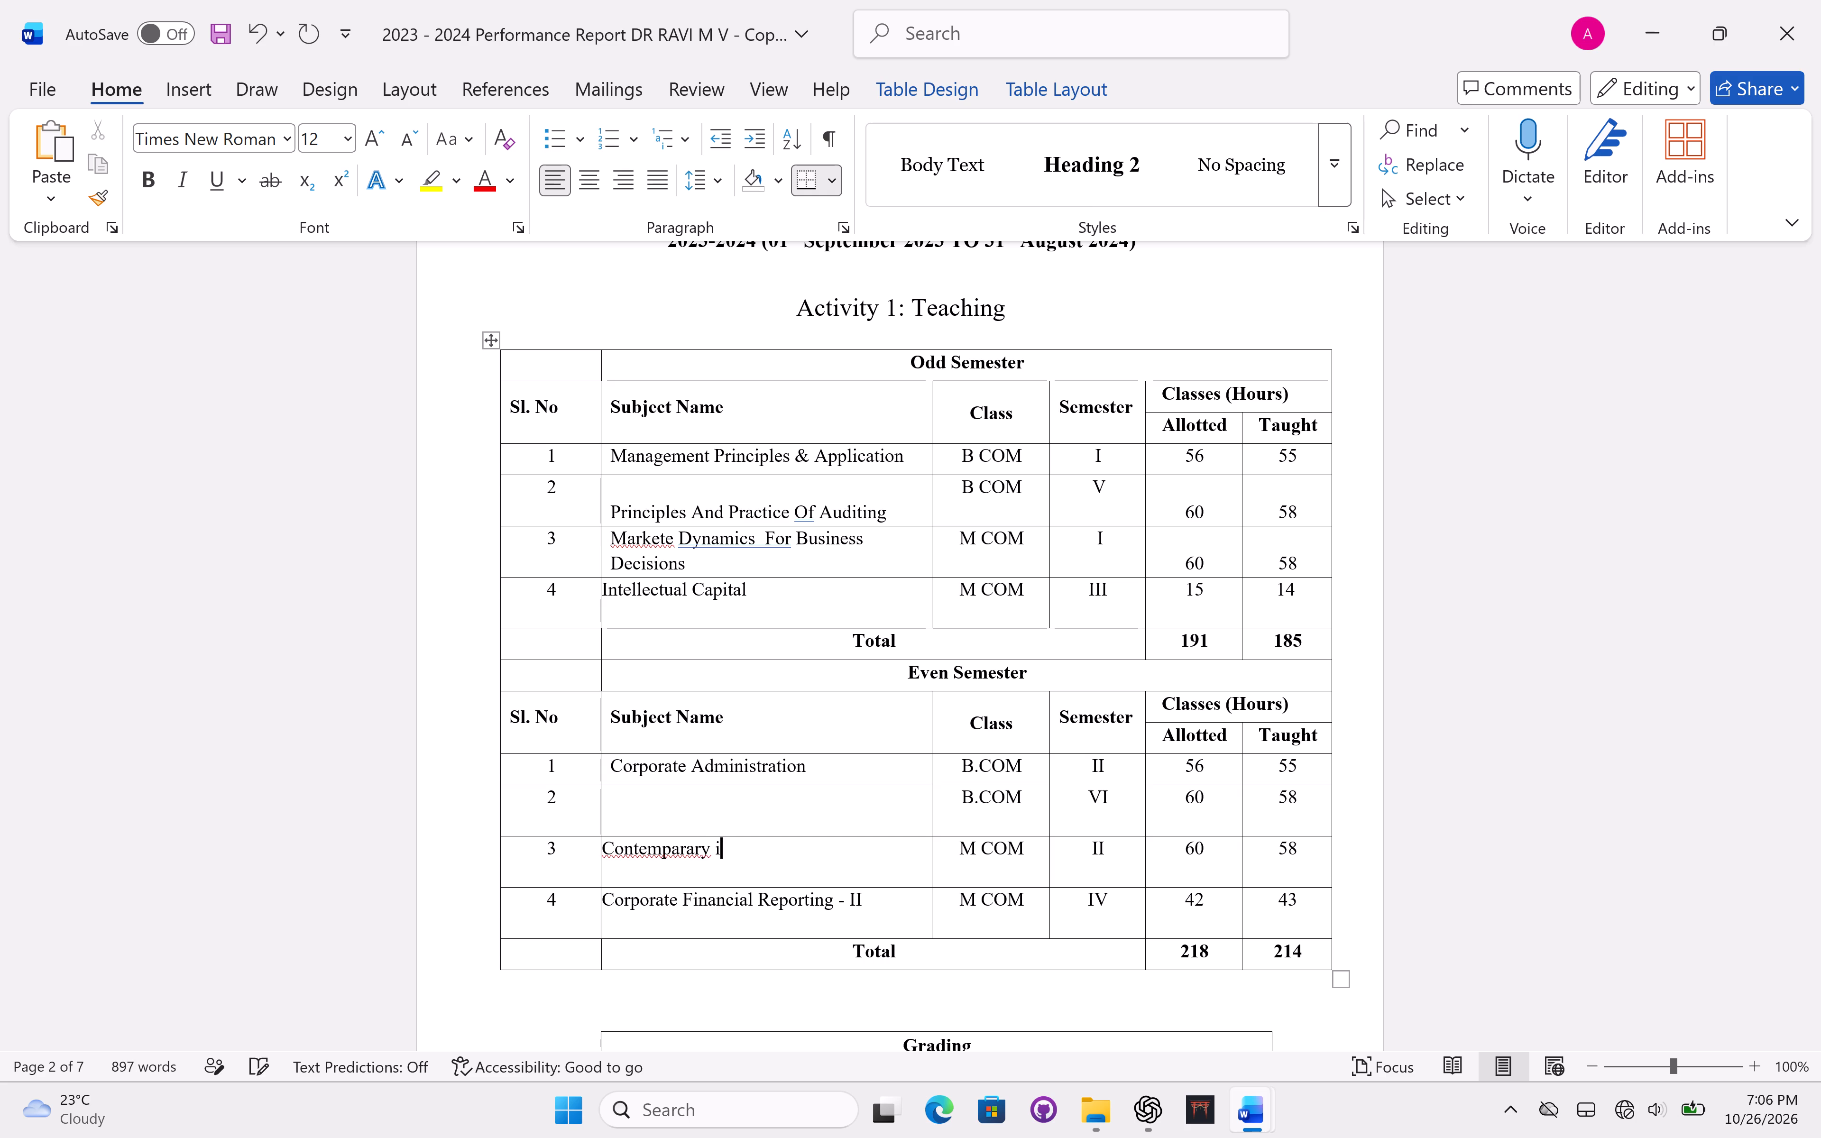
{"action": "type", "text": "ndian"}
{"action": "key", "text": "space"}
{"action": "type", "text": "banking"}
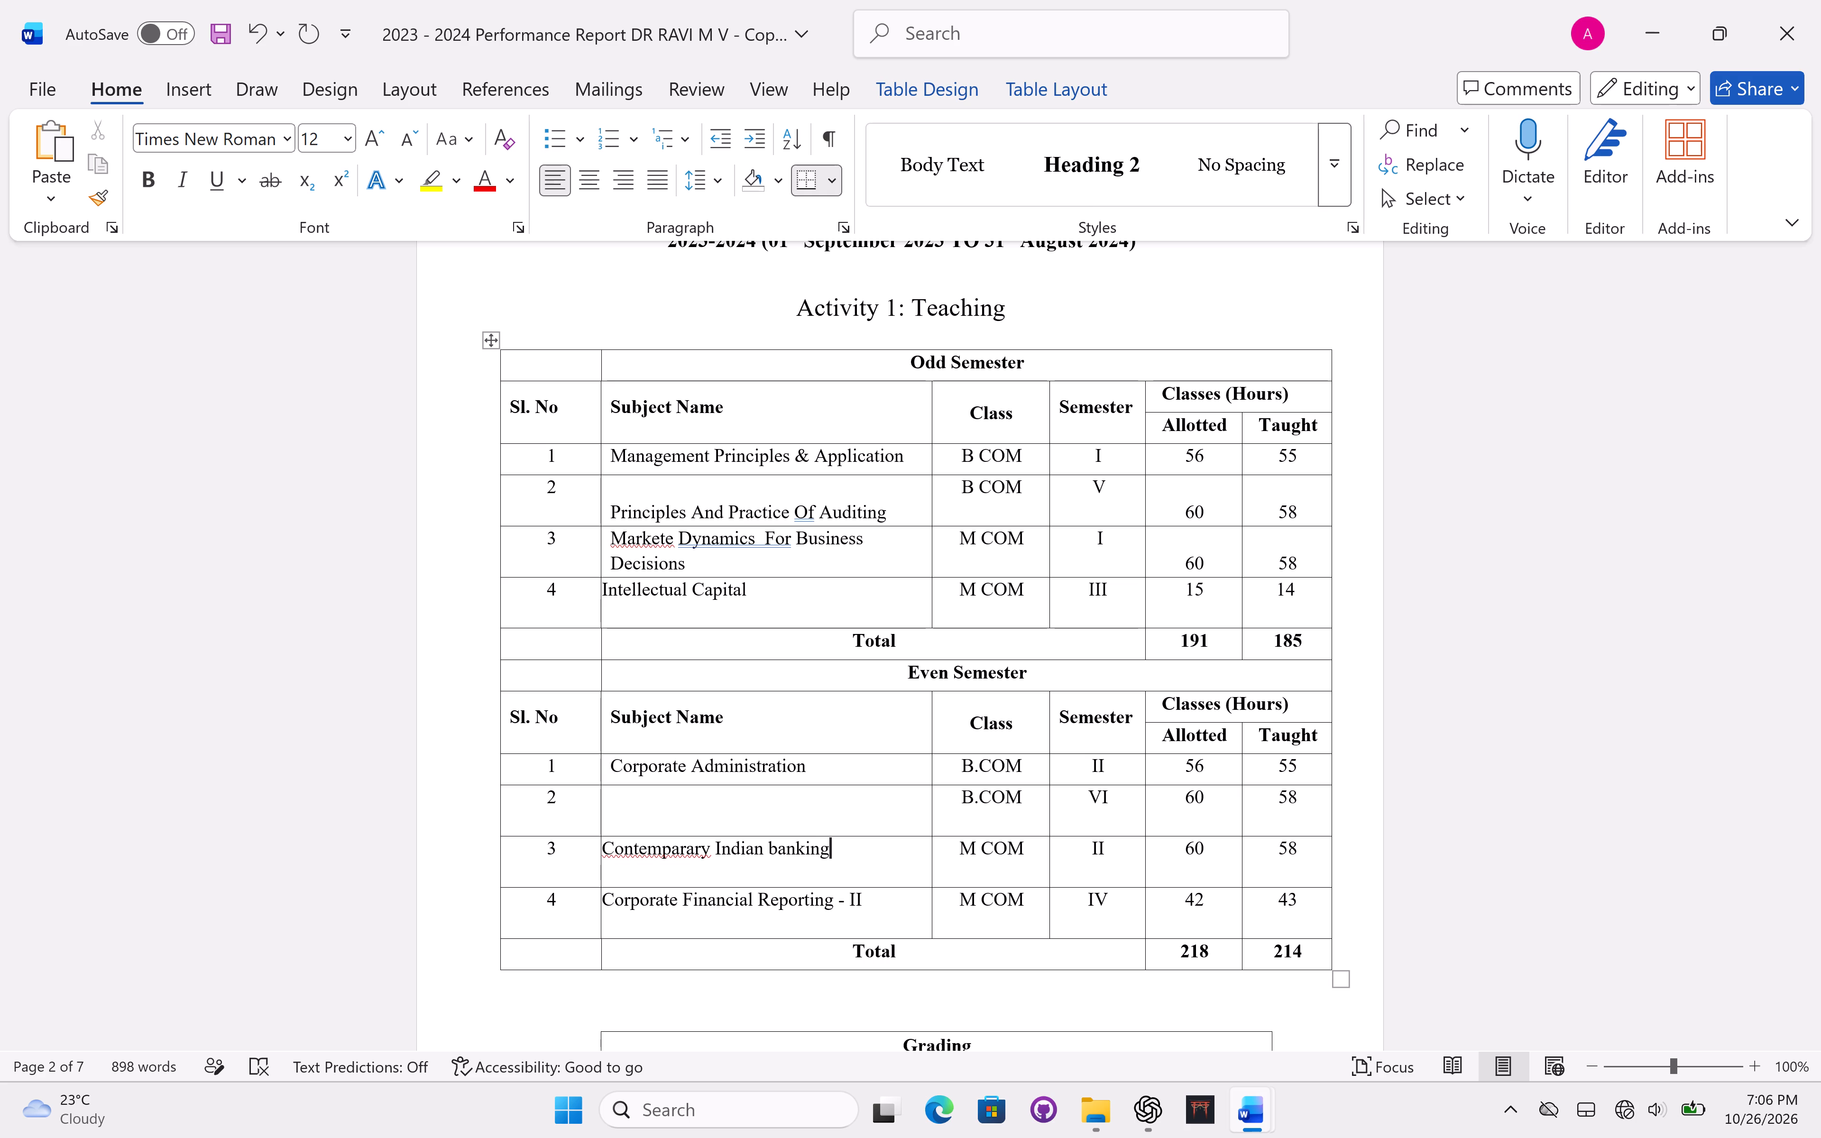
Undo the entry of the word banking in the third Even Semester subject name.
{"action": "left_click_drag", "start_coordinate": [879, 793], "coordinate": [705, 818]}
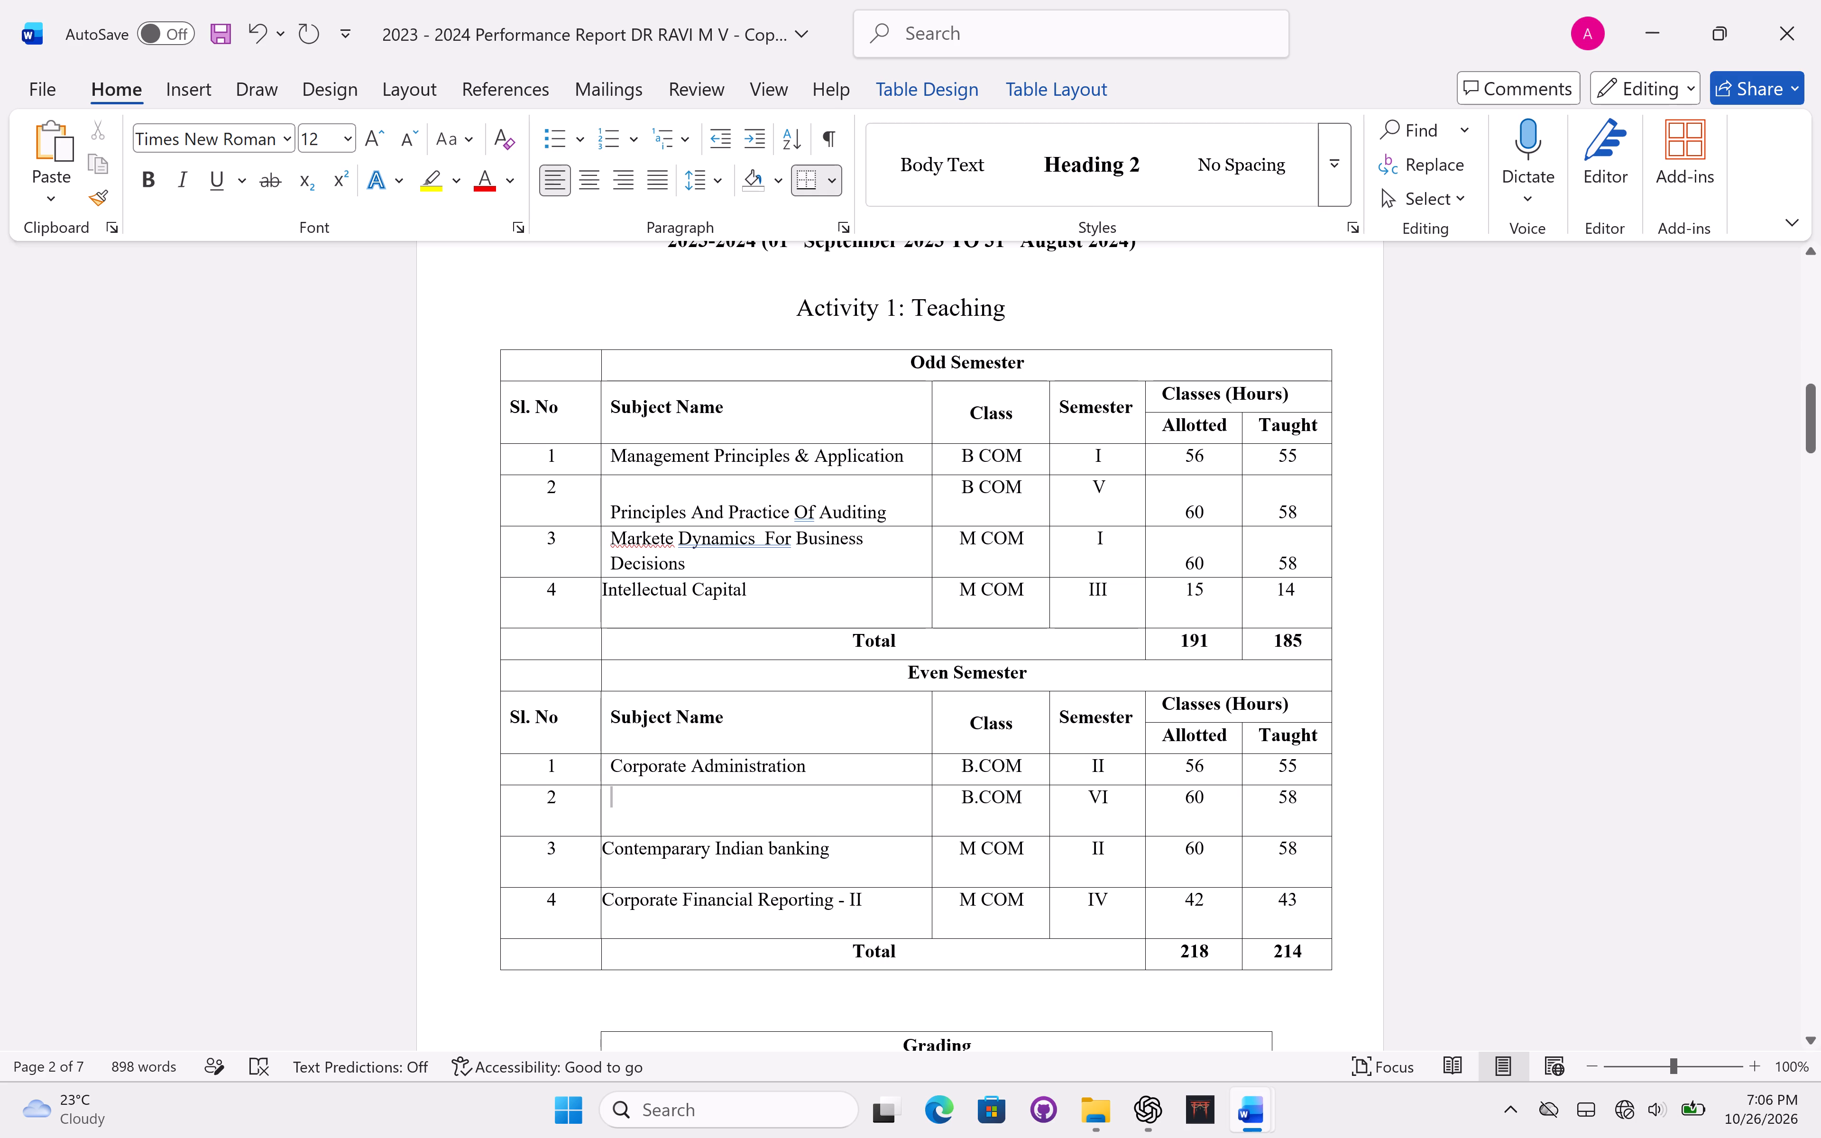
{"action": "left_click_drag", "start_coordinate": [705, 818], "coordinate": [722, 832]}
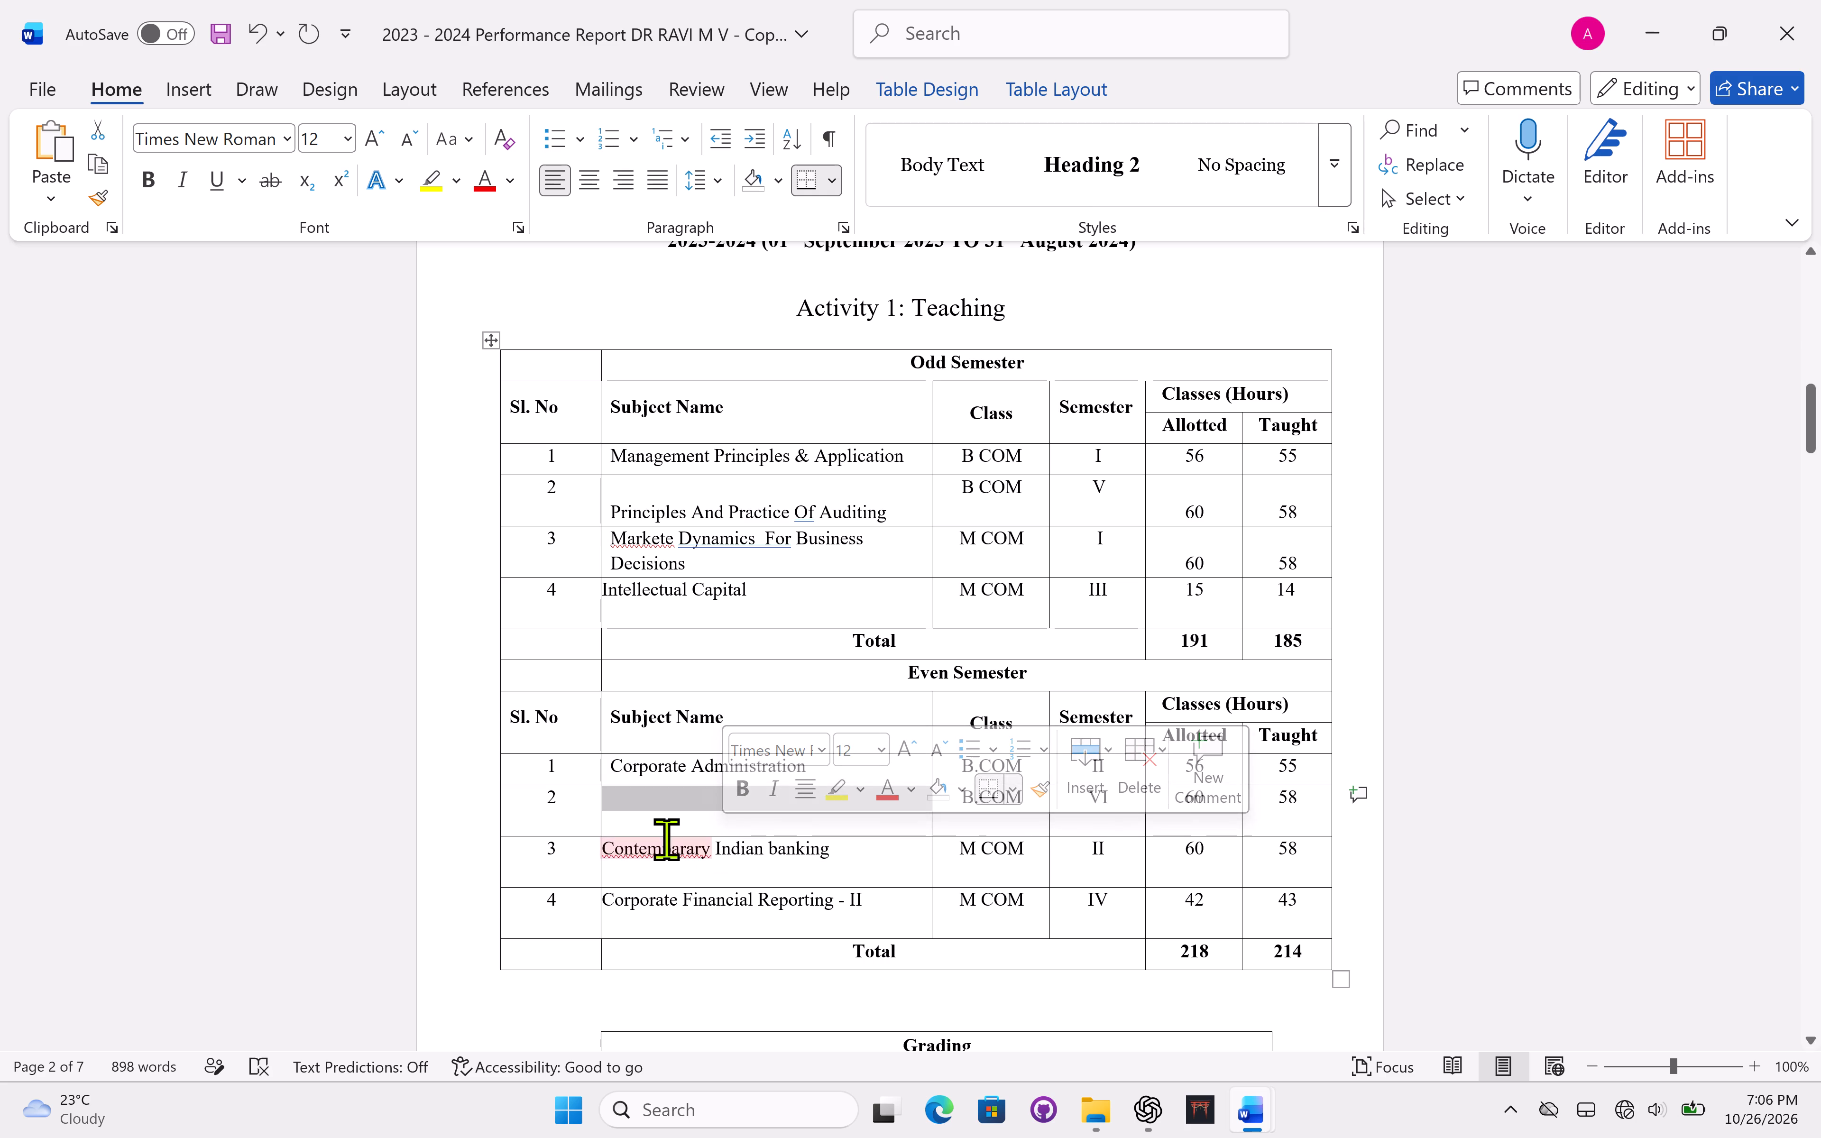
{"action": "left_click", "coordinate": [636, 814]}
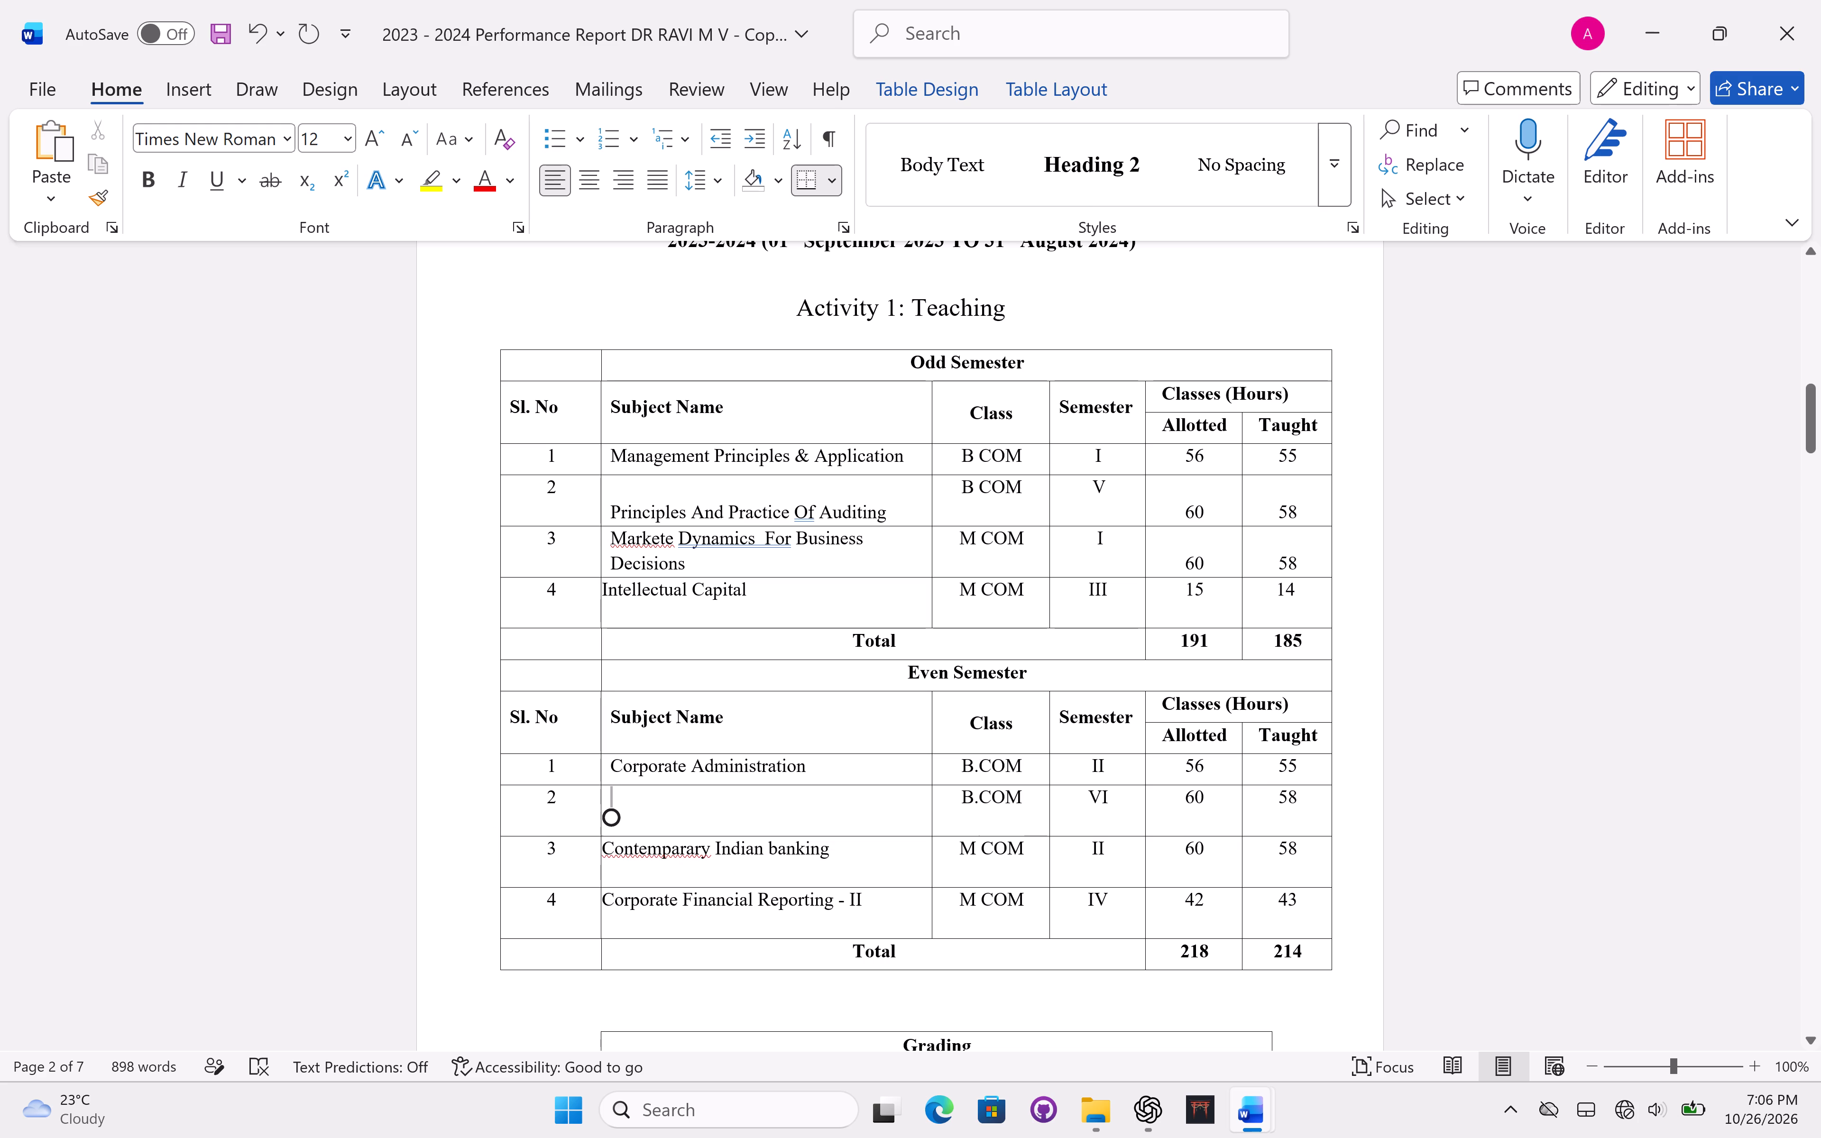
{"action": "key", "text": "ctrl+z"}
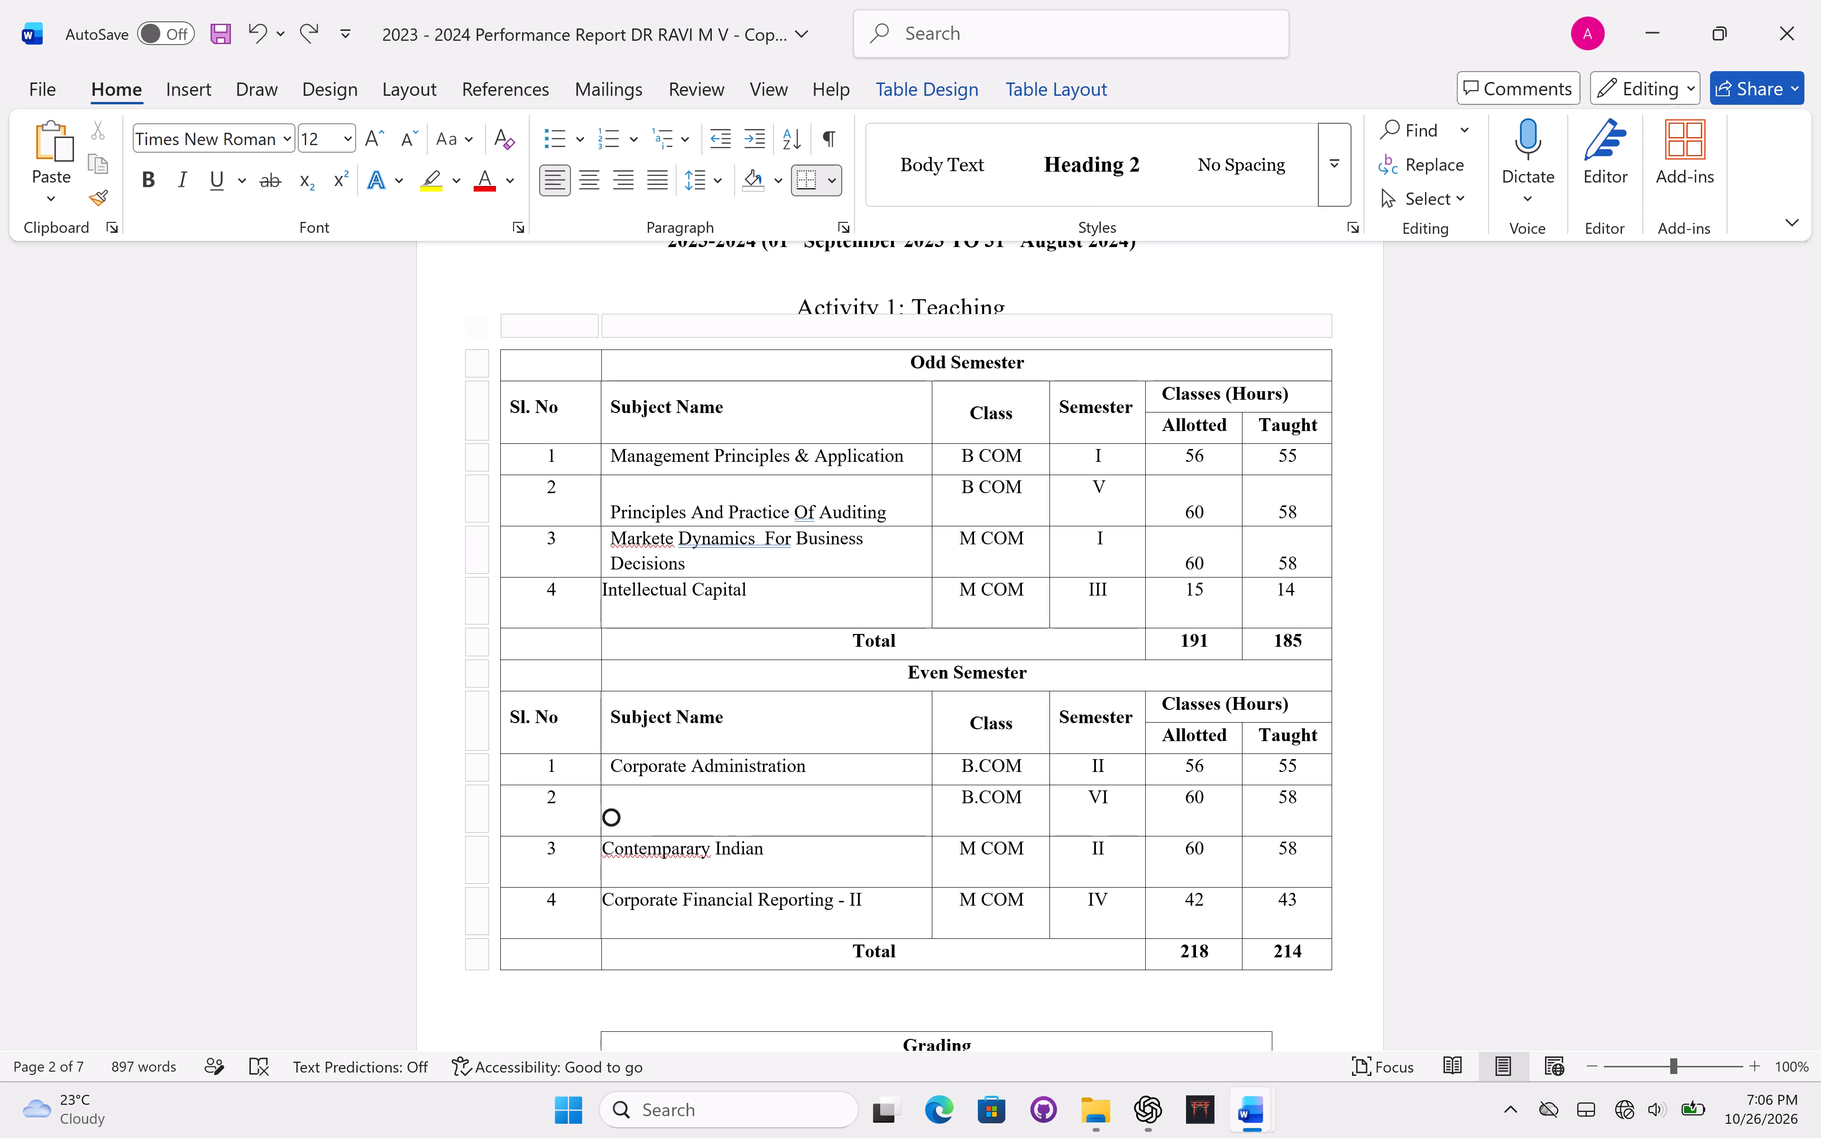
Correct the spelling of the first word of the third Even Semester subject name to Contemporary.
{"action": "left_click", "coordinate": [670, 856]}
{"action": "left_click", "coordinate": [670, 856]}
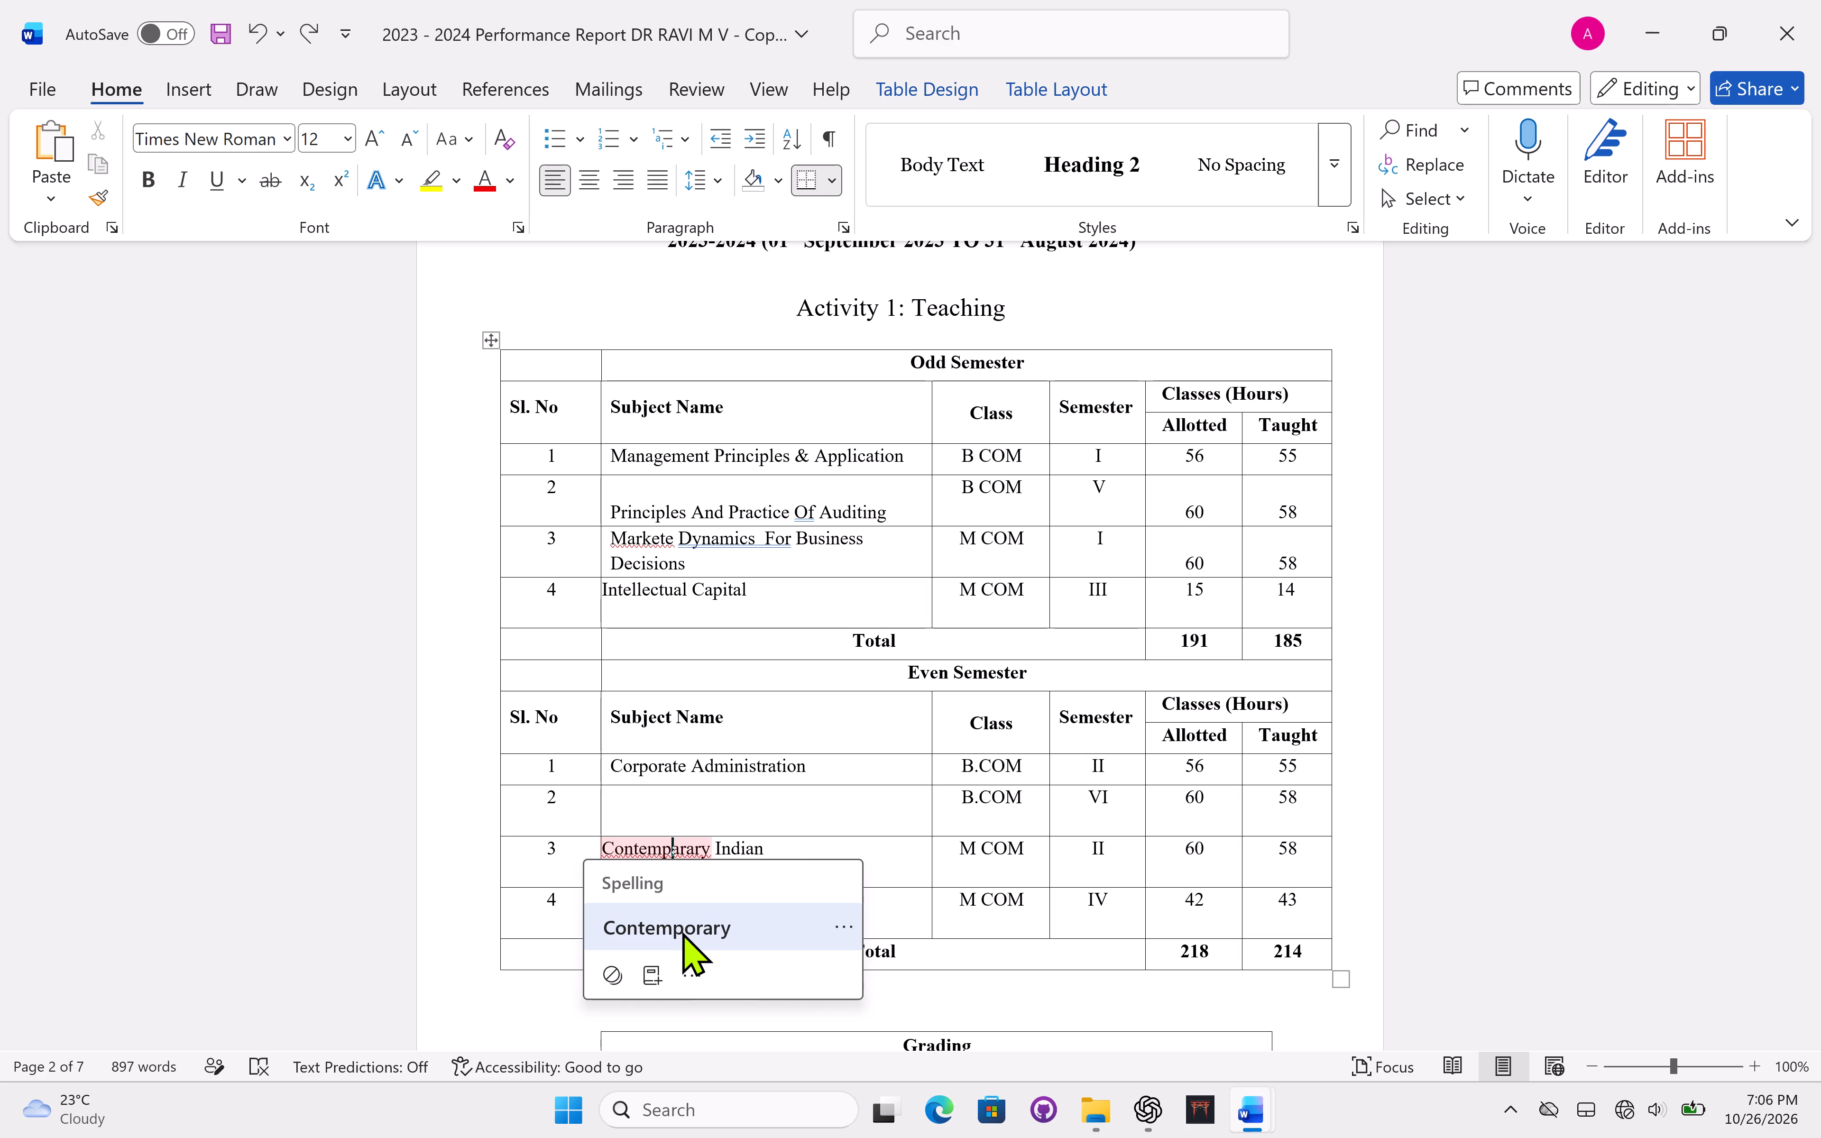
{"action": "left_click", "coordinate": [682, 932]}
Add the word banking to the end of the third Even Semester subject name.
{"action": "left_click", "coordinate": [782, 855]}
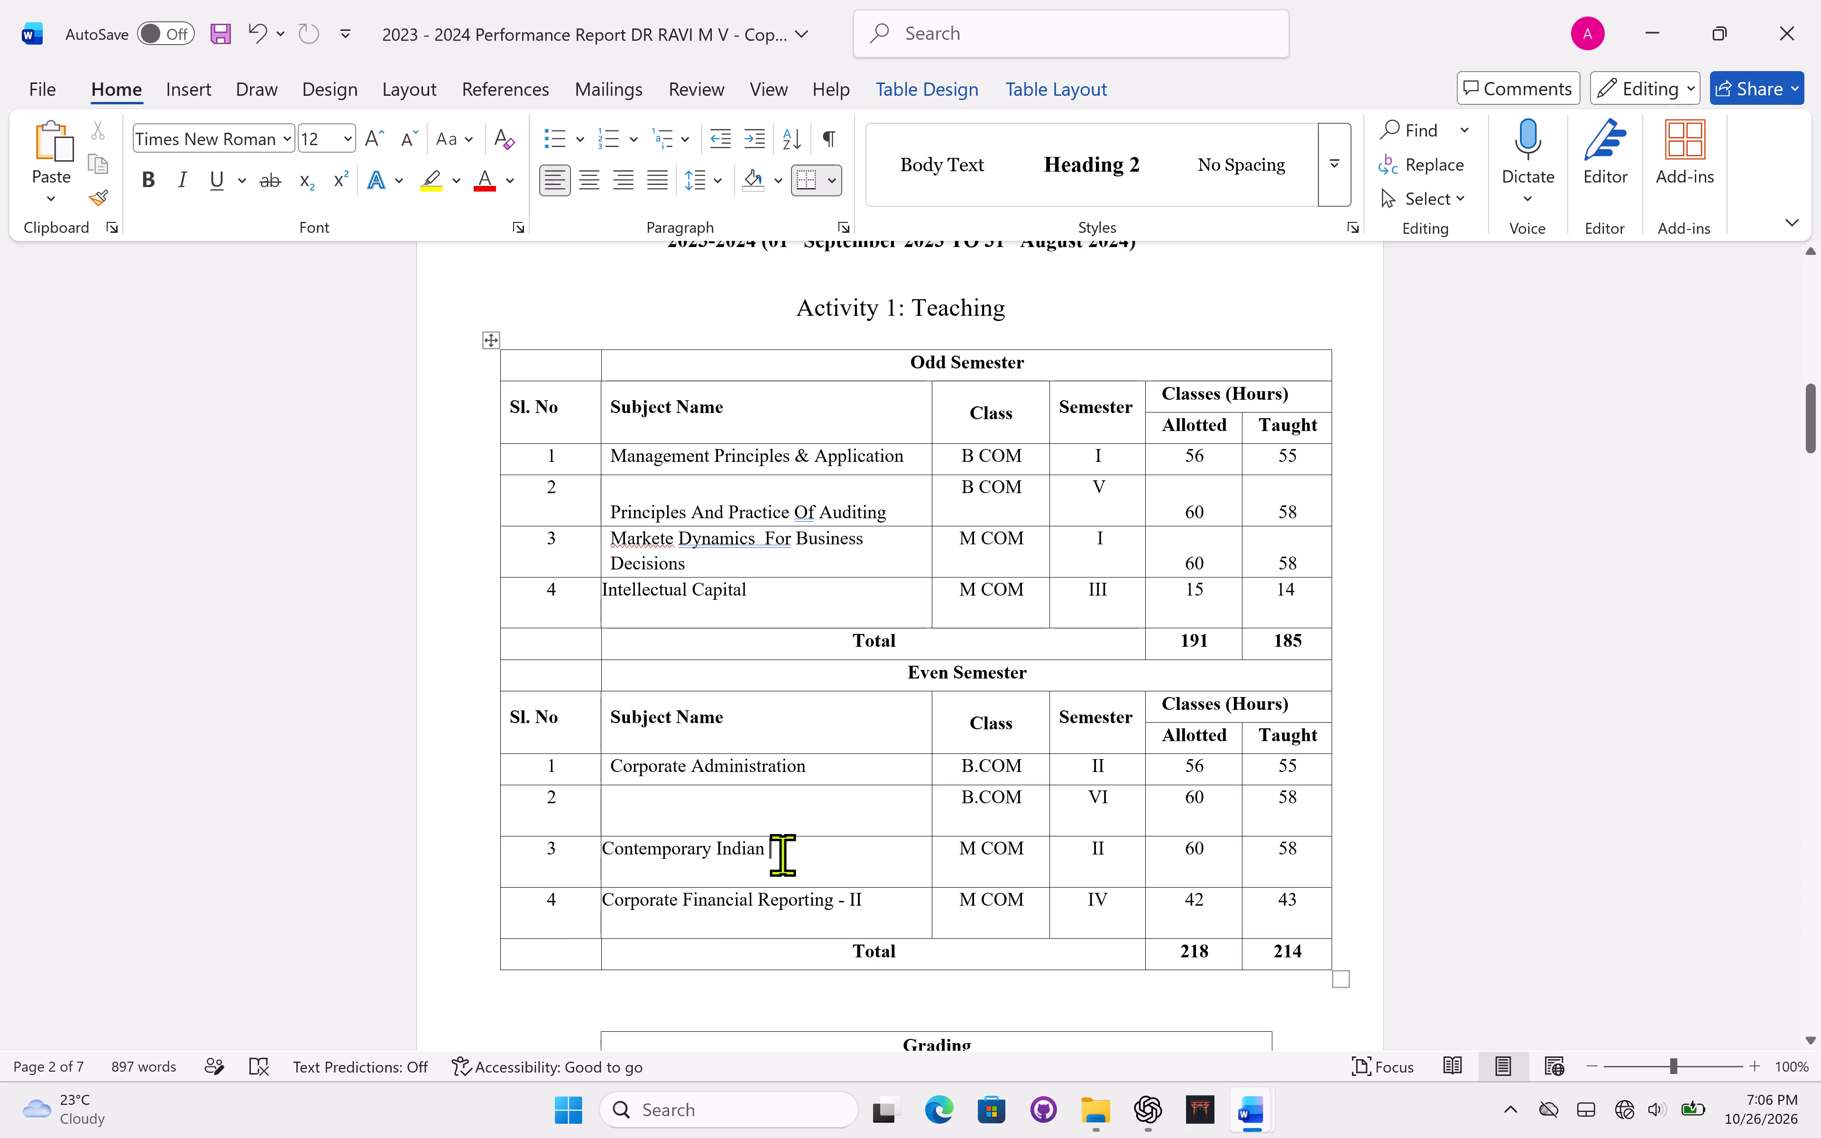
{"action": "type", "text": "banking"}
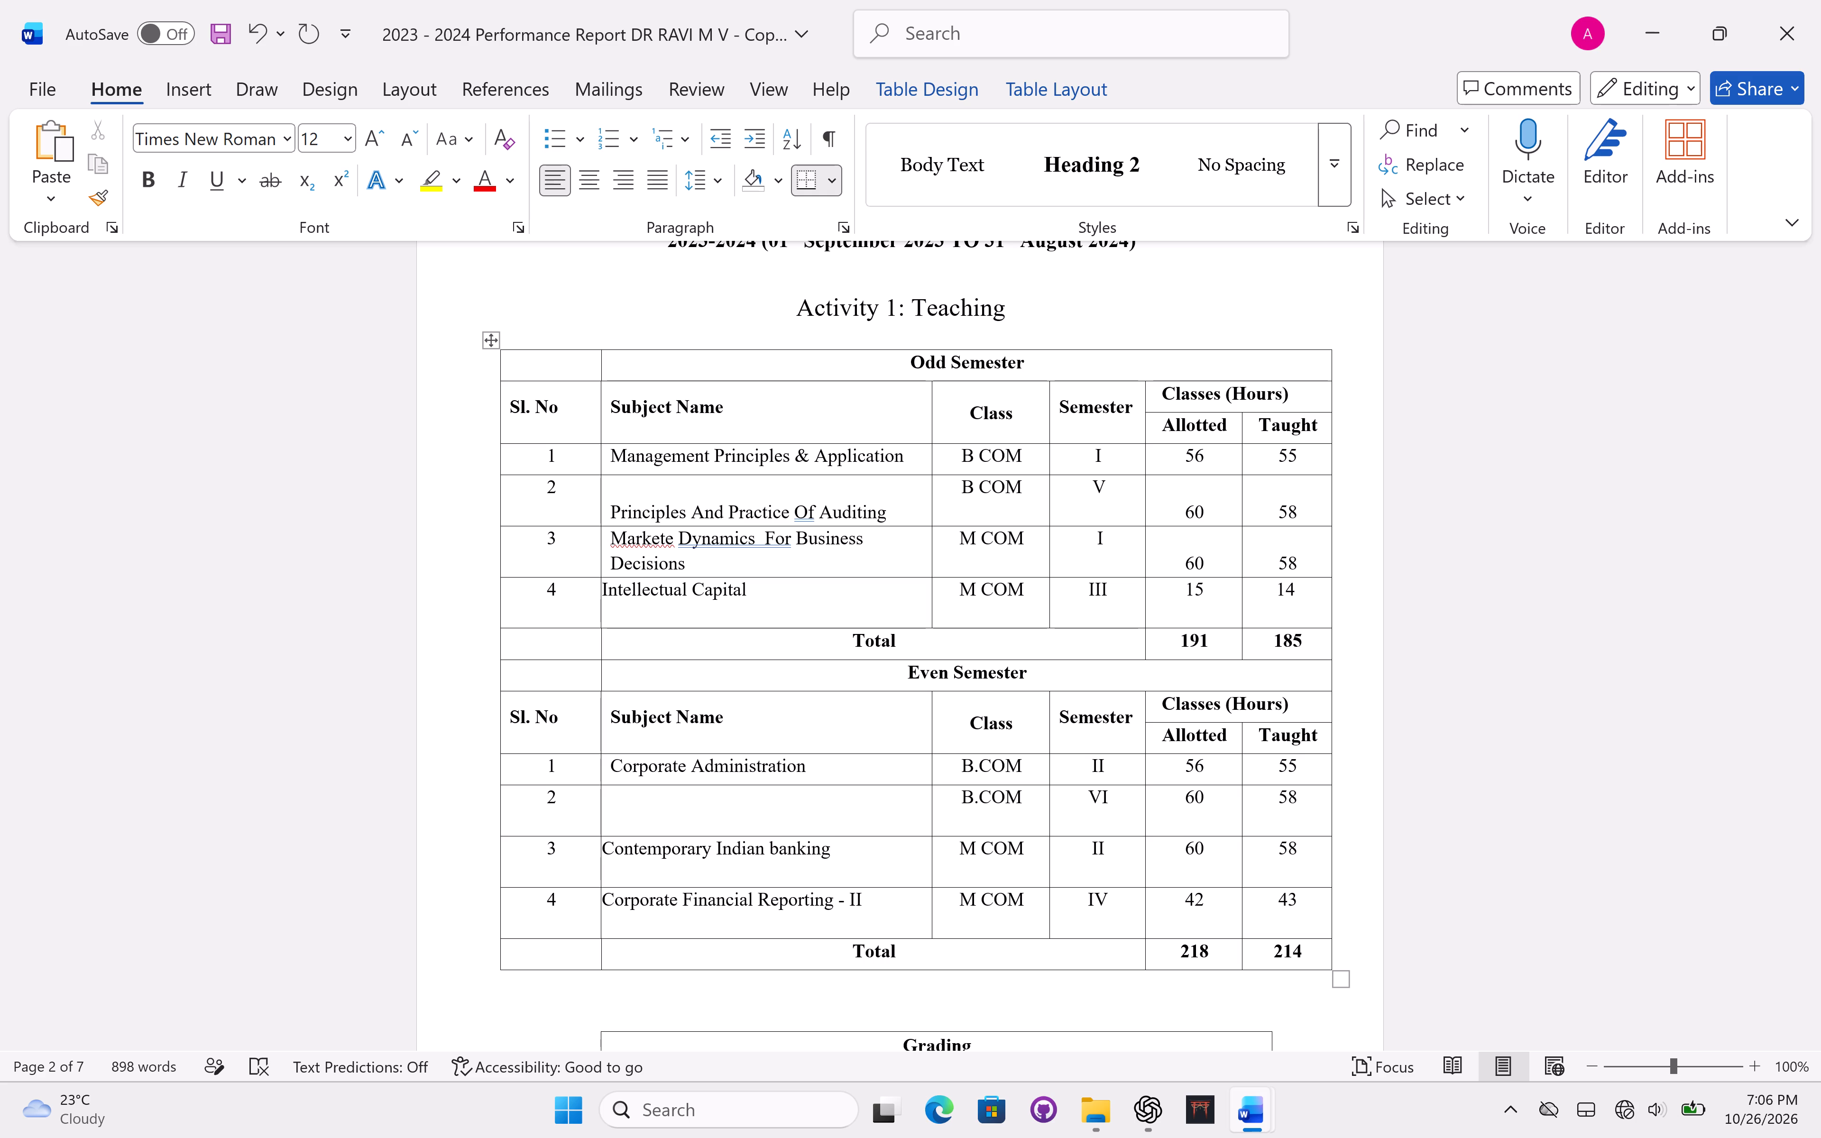
Capitalize the word Banking in the third Even Semester subject name, Contemporary Indian Banking.
{"action": "left_click_drag", "start_coordinate": [782, 855], "coordinate": [776, 855]}
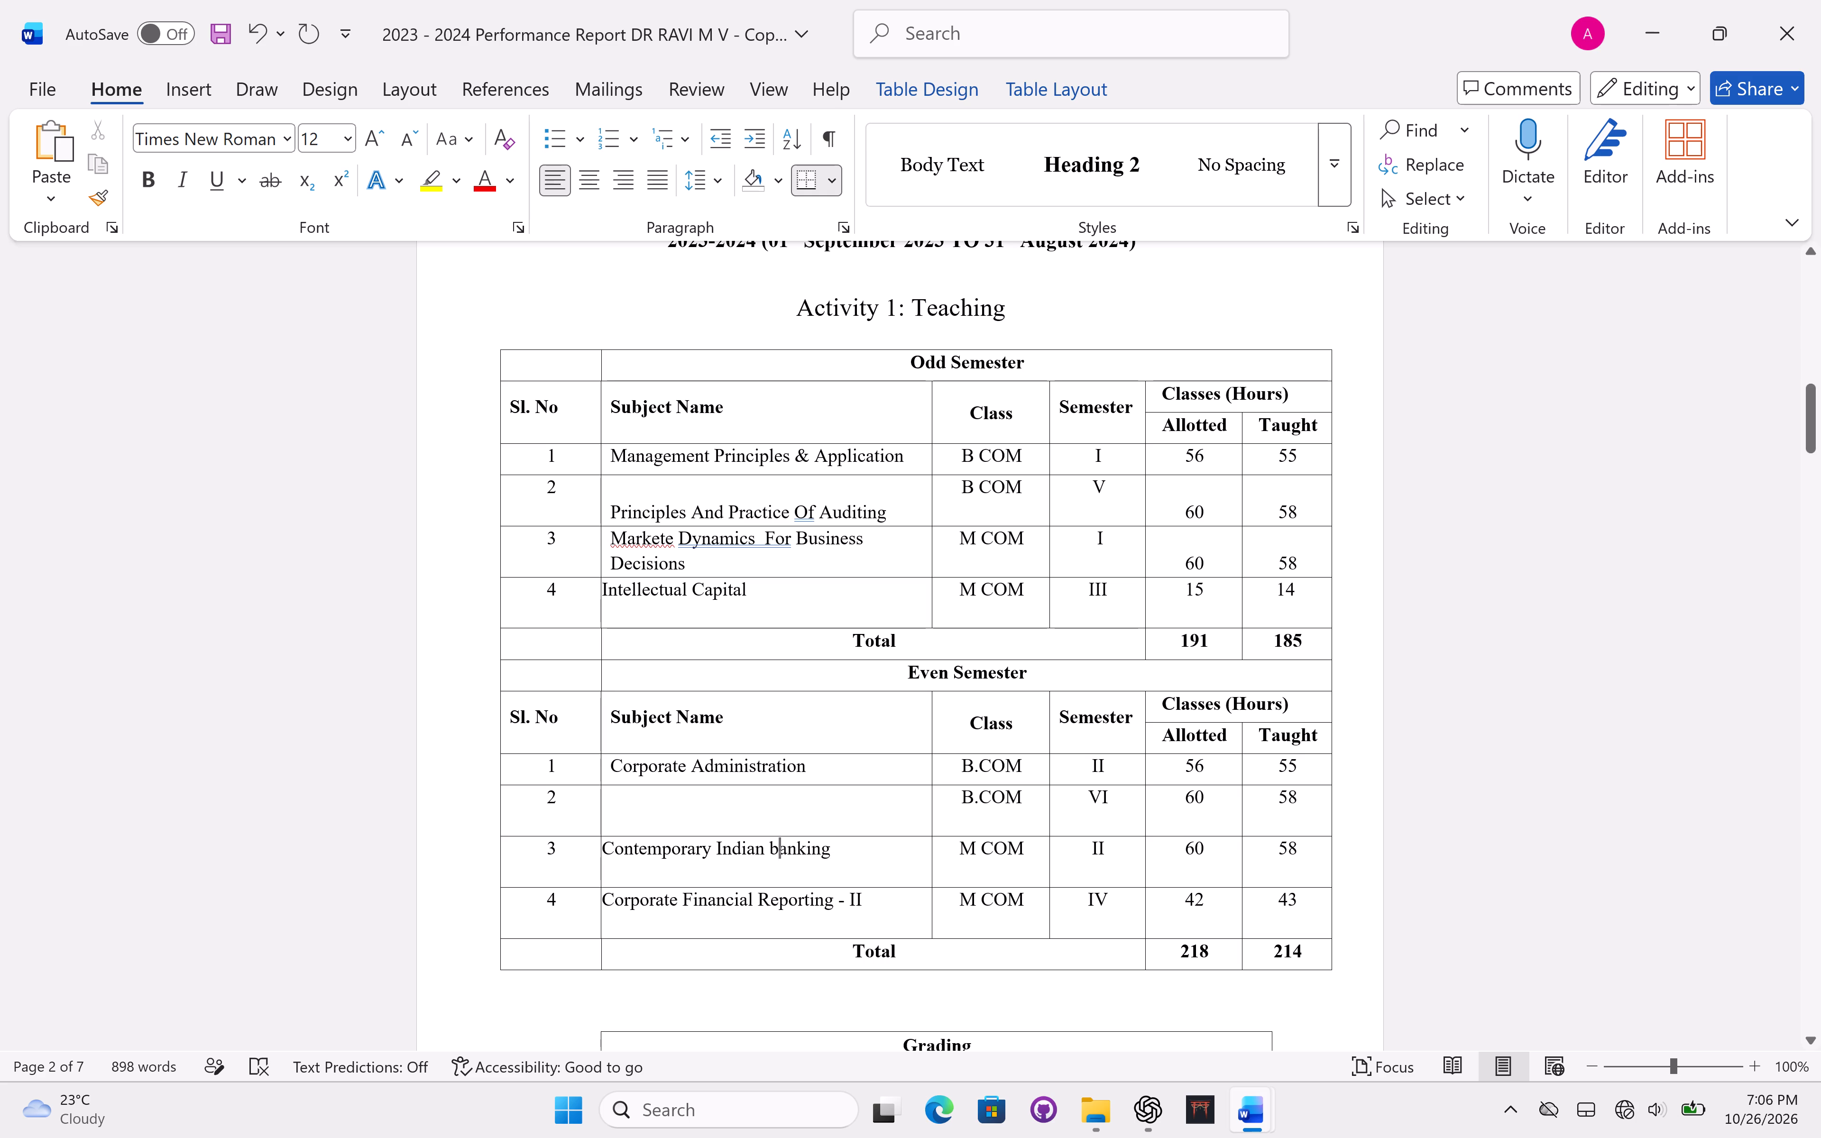
{"action": "left_click_drag", "start_coordinate": [776, 855], "coordinate": [772, 864]}
{"action": "left_click_drag", "start_coordinate": [772, 864], "coordinate": [766, 864]}
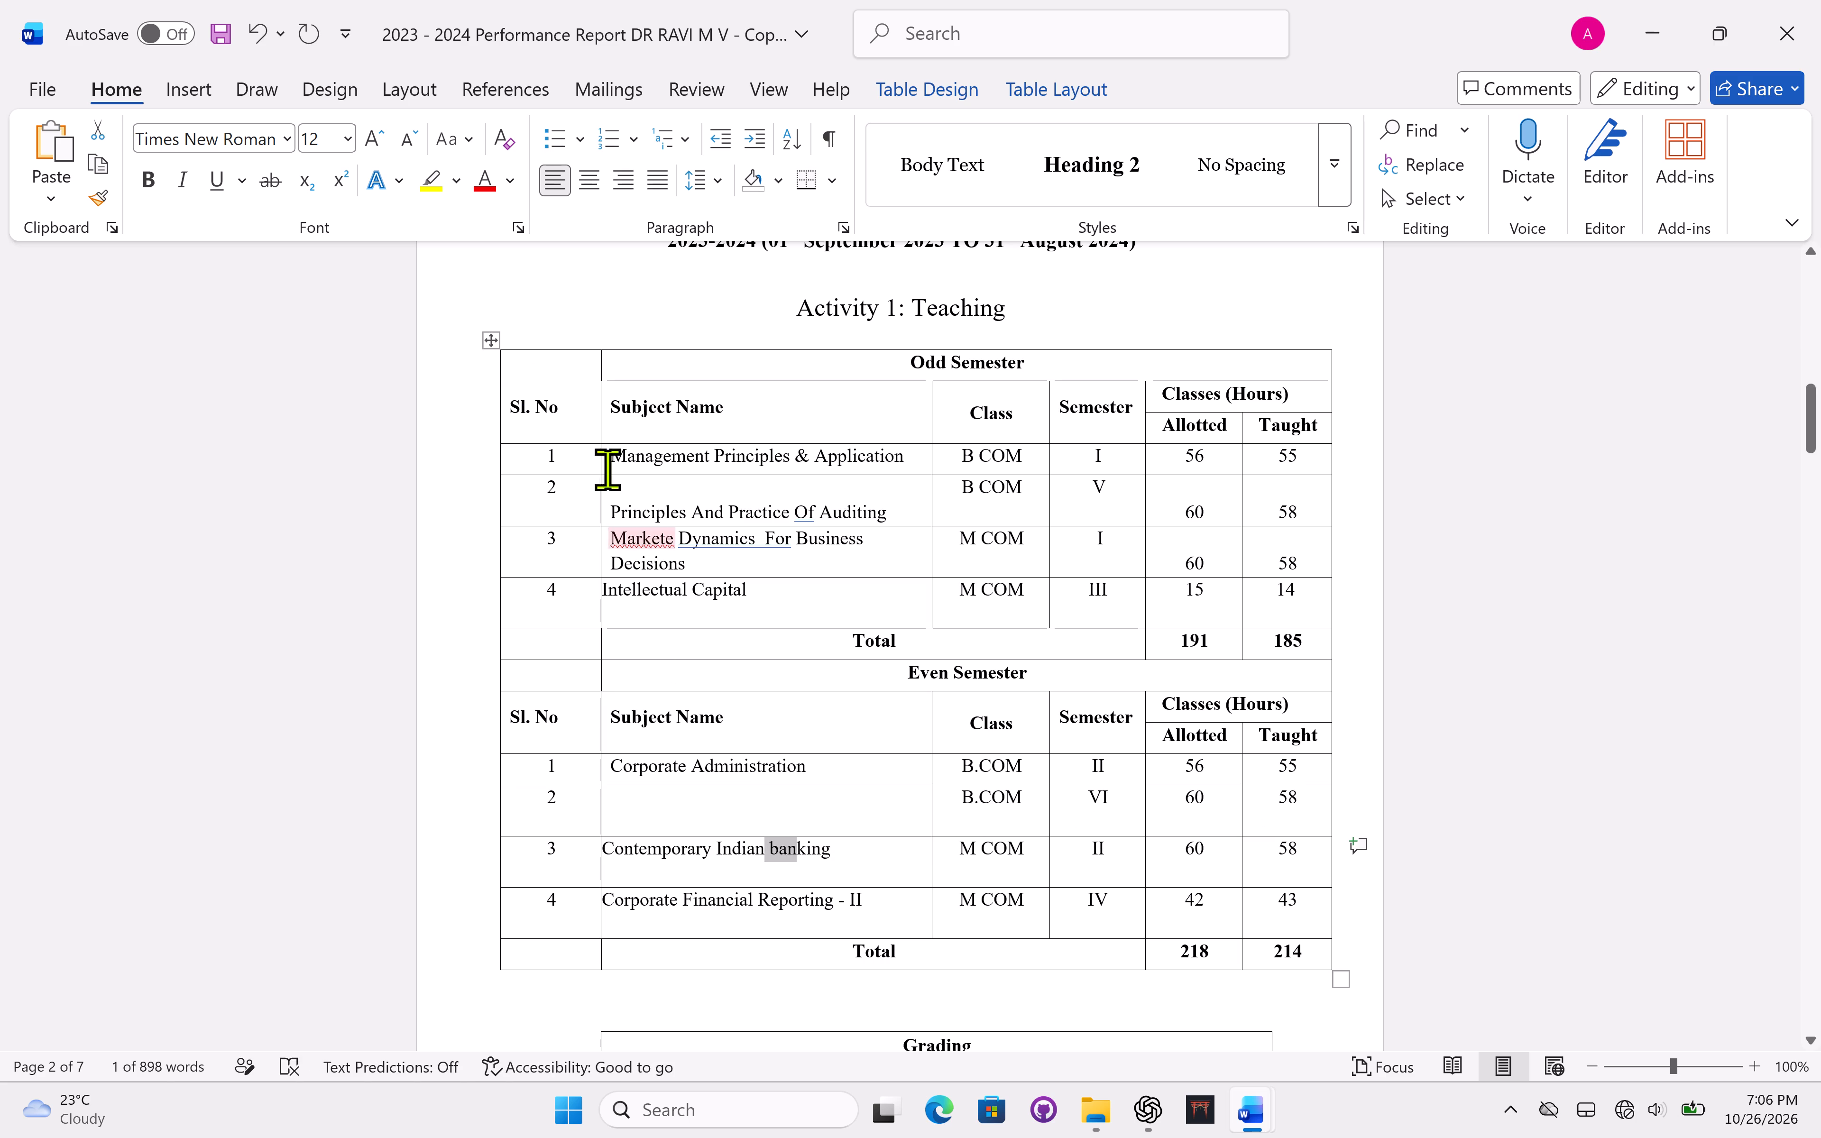
{"action": "left_click", "coordinate": [469, 132]}
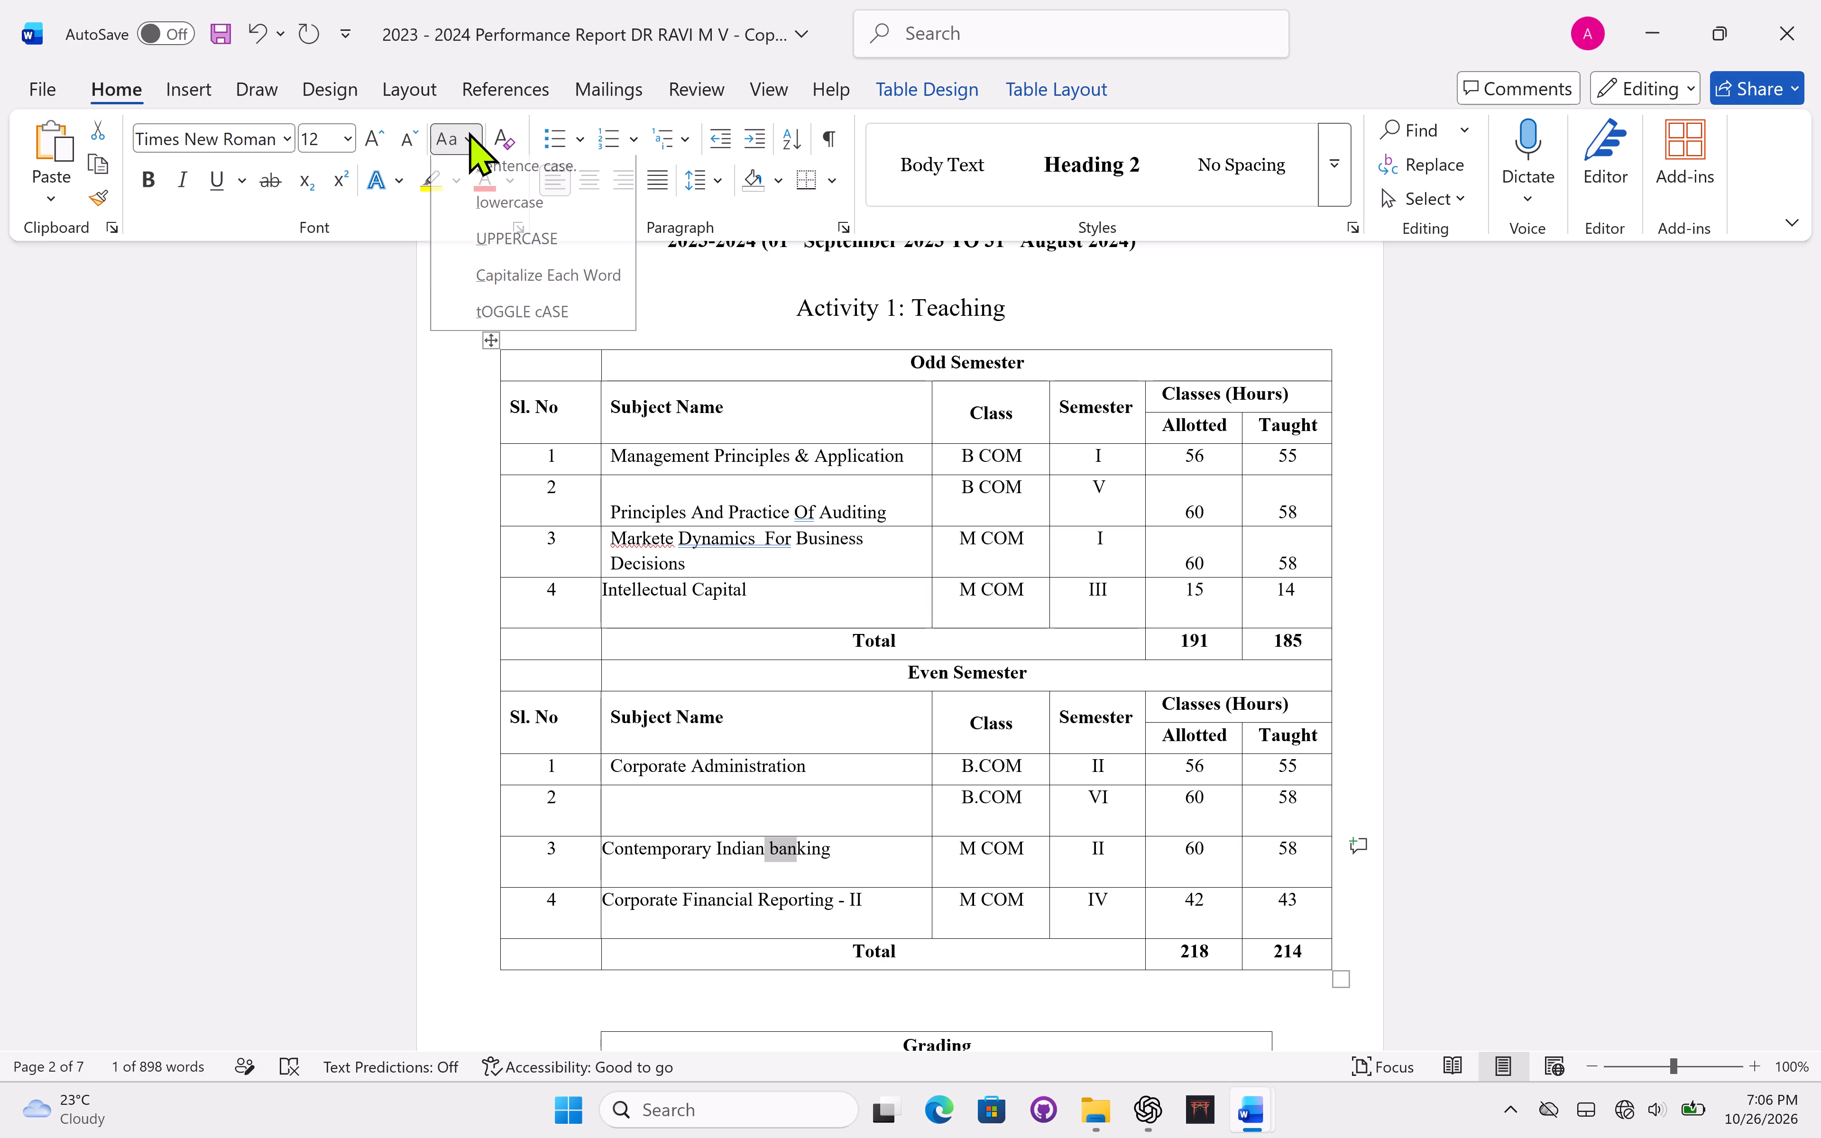
{"action": "left_click", "coordinate": [496, 277]}
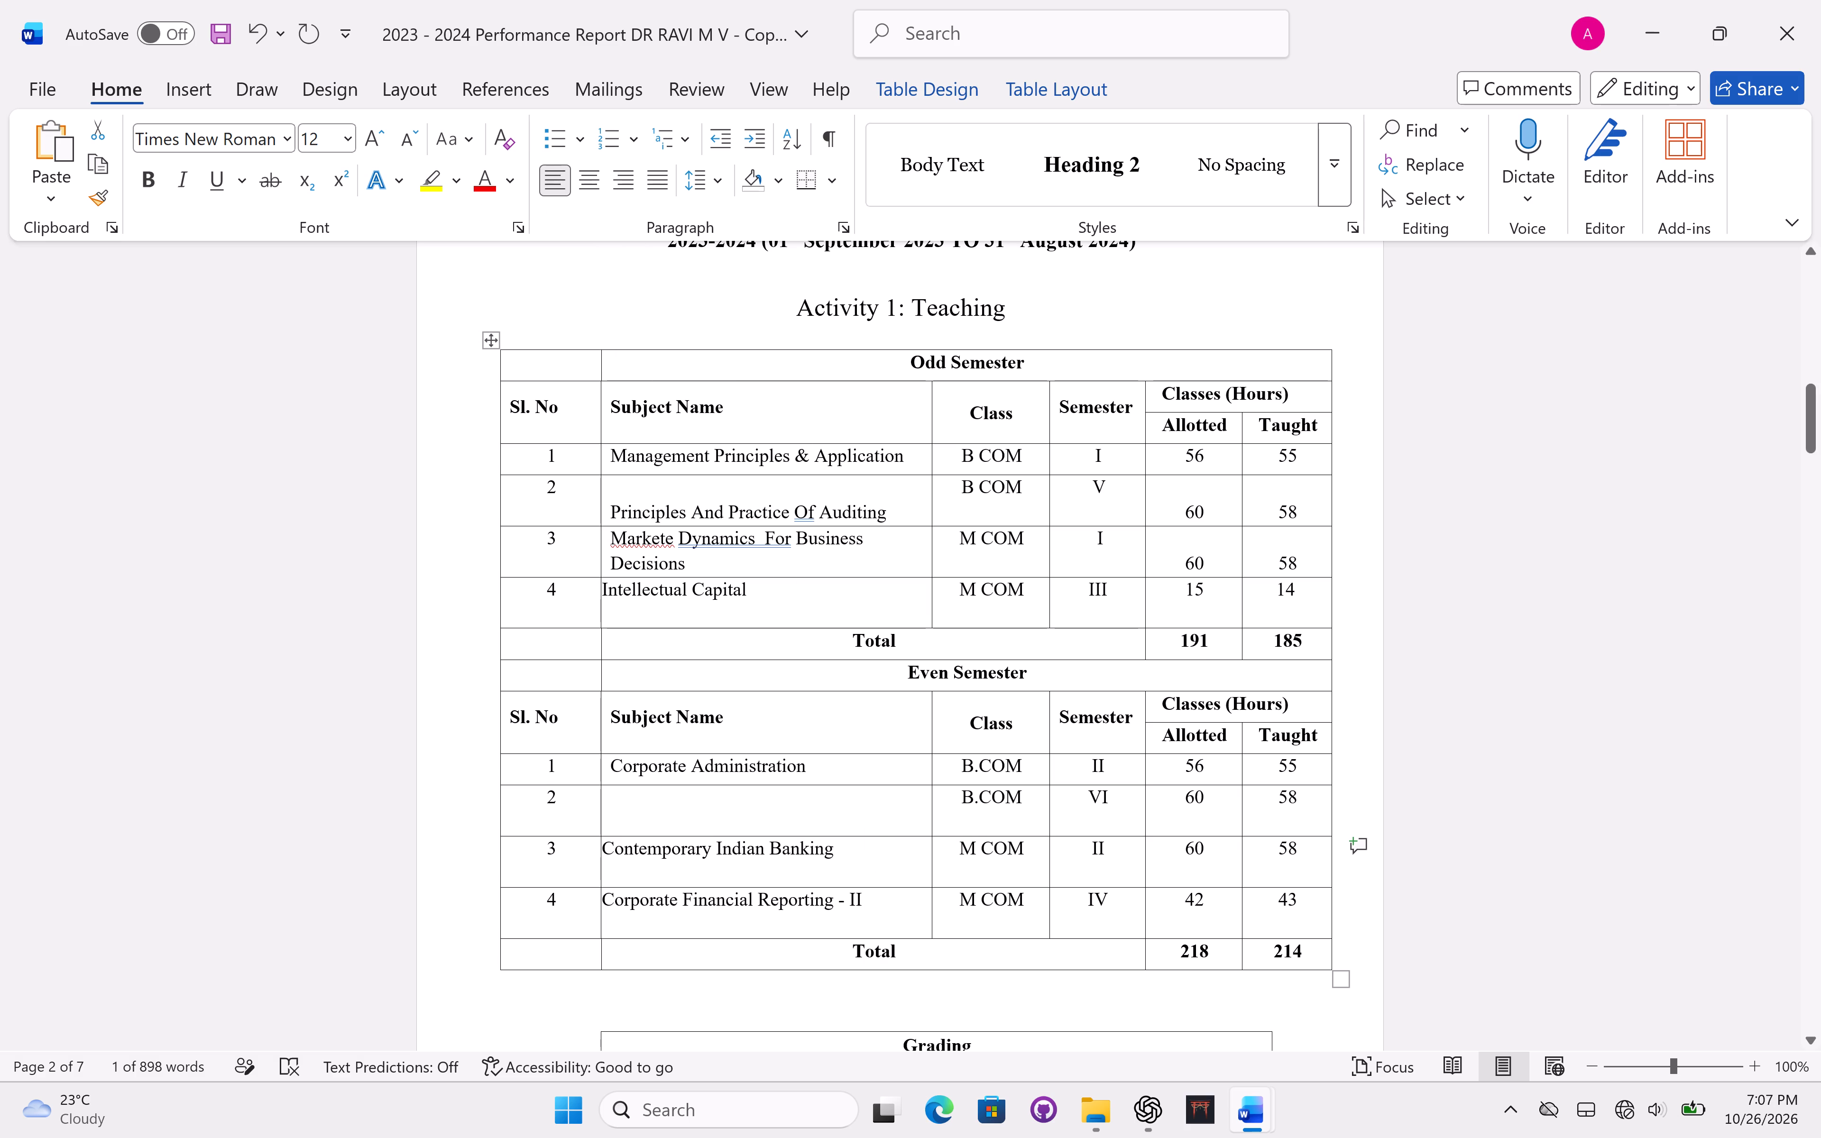
{"action": "left_click", "coordinate": [868, 861]}
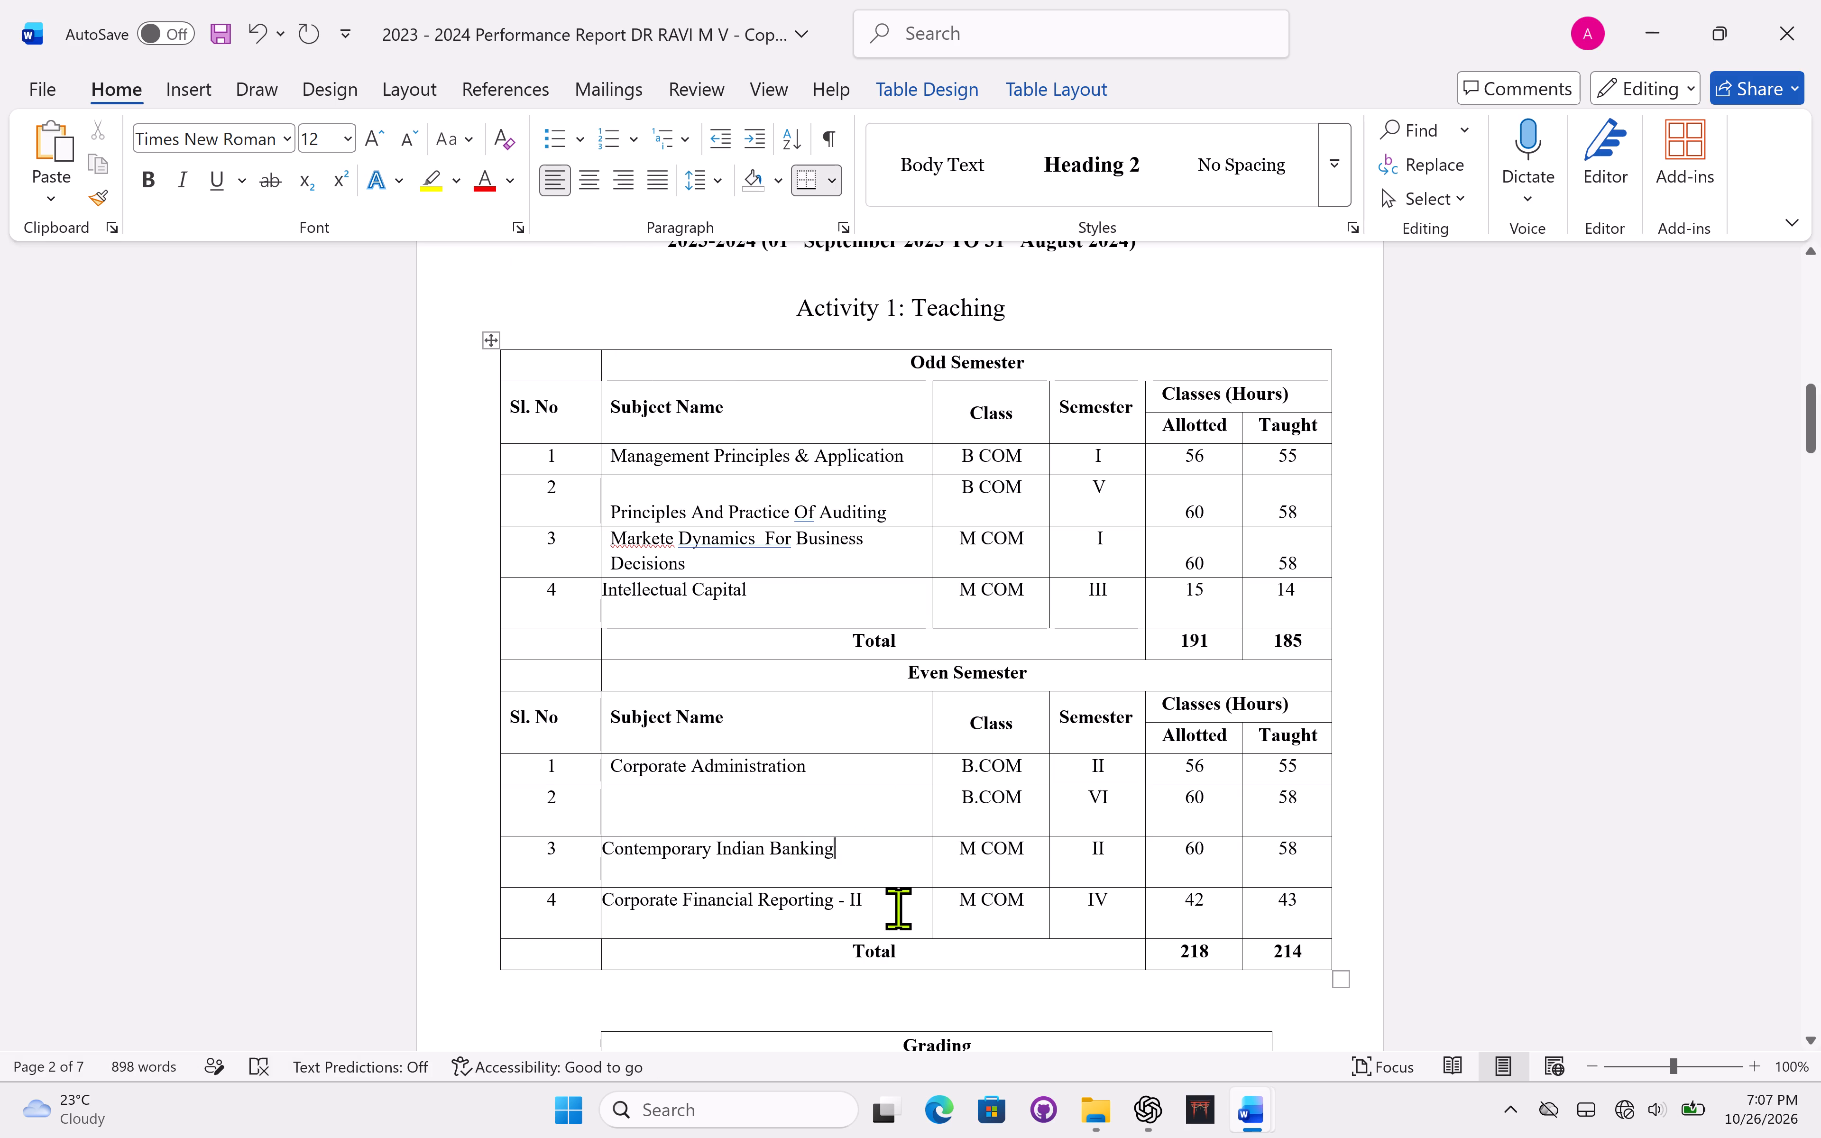
Enter Packaging for E-Commerce as the second Even Semester subject name, hyphenating and capitalizing E-Commerce.
{"action": "left_click", "coordinate": [898, 909]}
{"action": "left_click", "coordinate": [767, 808]}
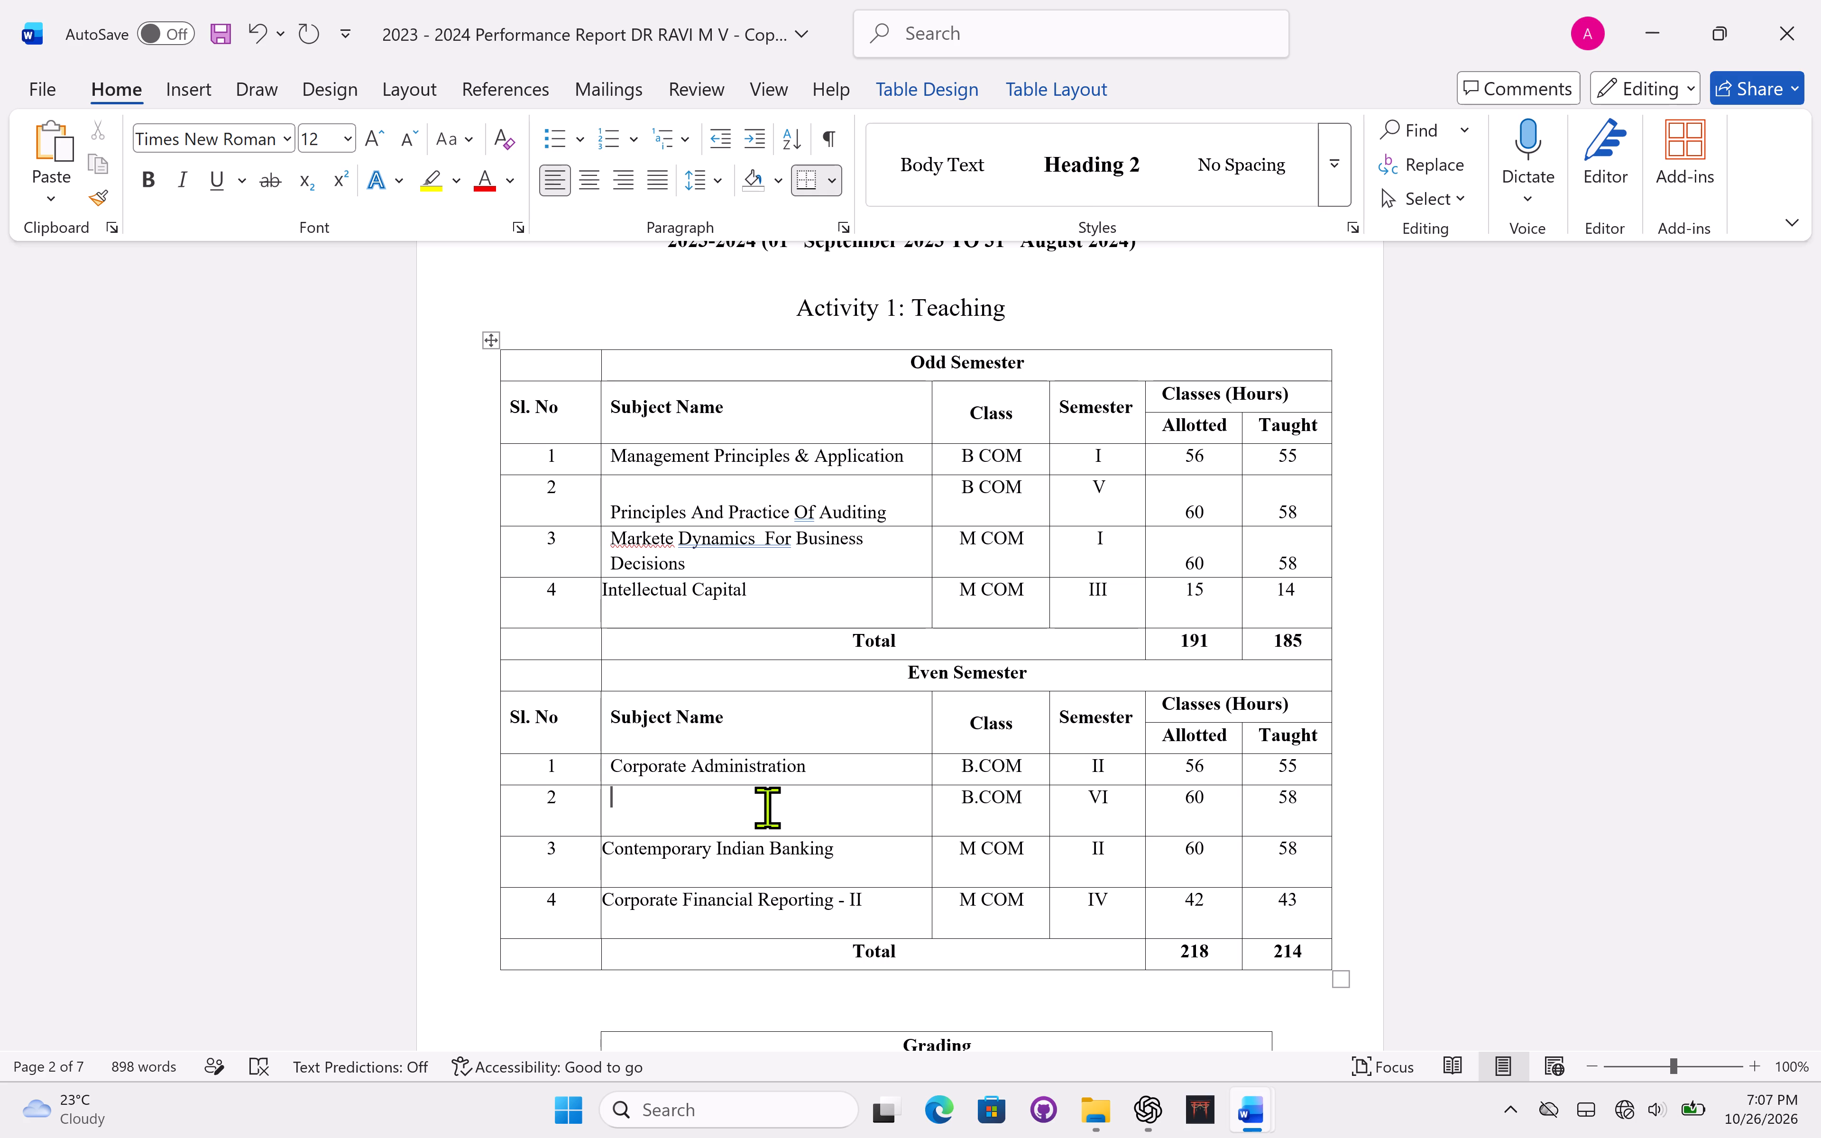
{"action": "type", "text": "pa"}
{"action": "type", "text": "cka"}
{"action": "type", "text": "ging for e commerce"}
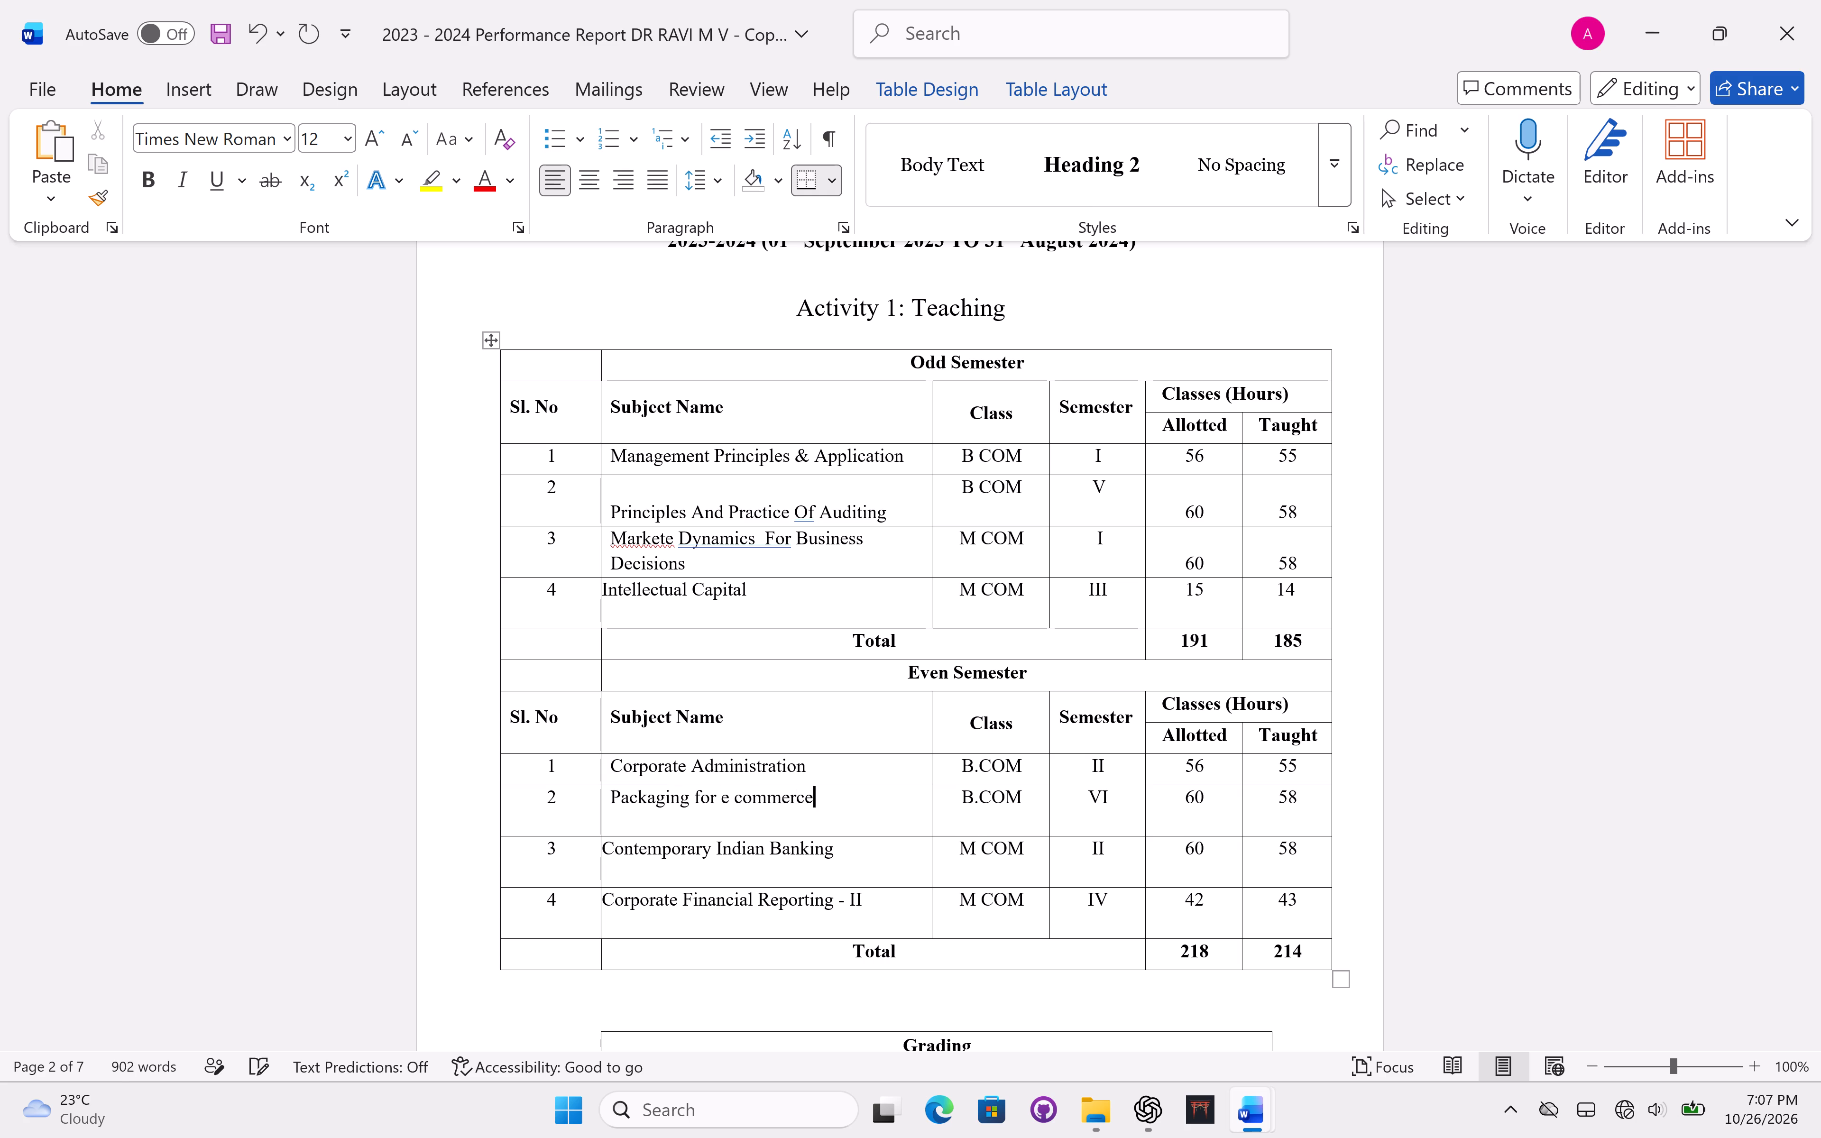
{"action": "left_click", "coordinate": [734, 799]}
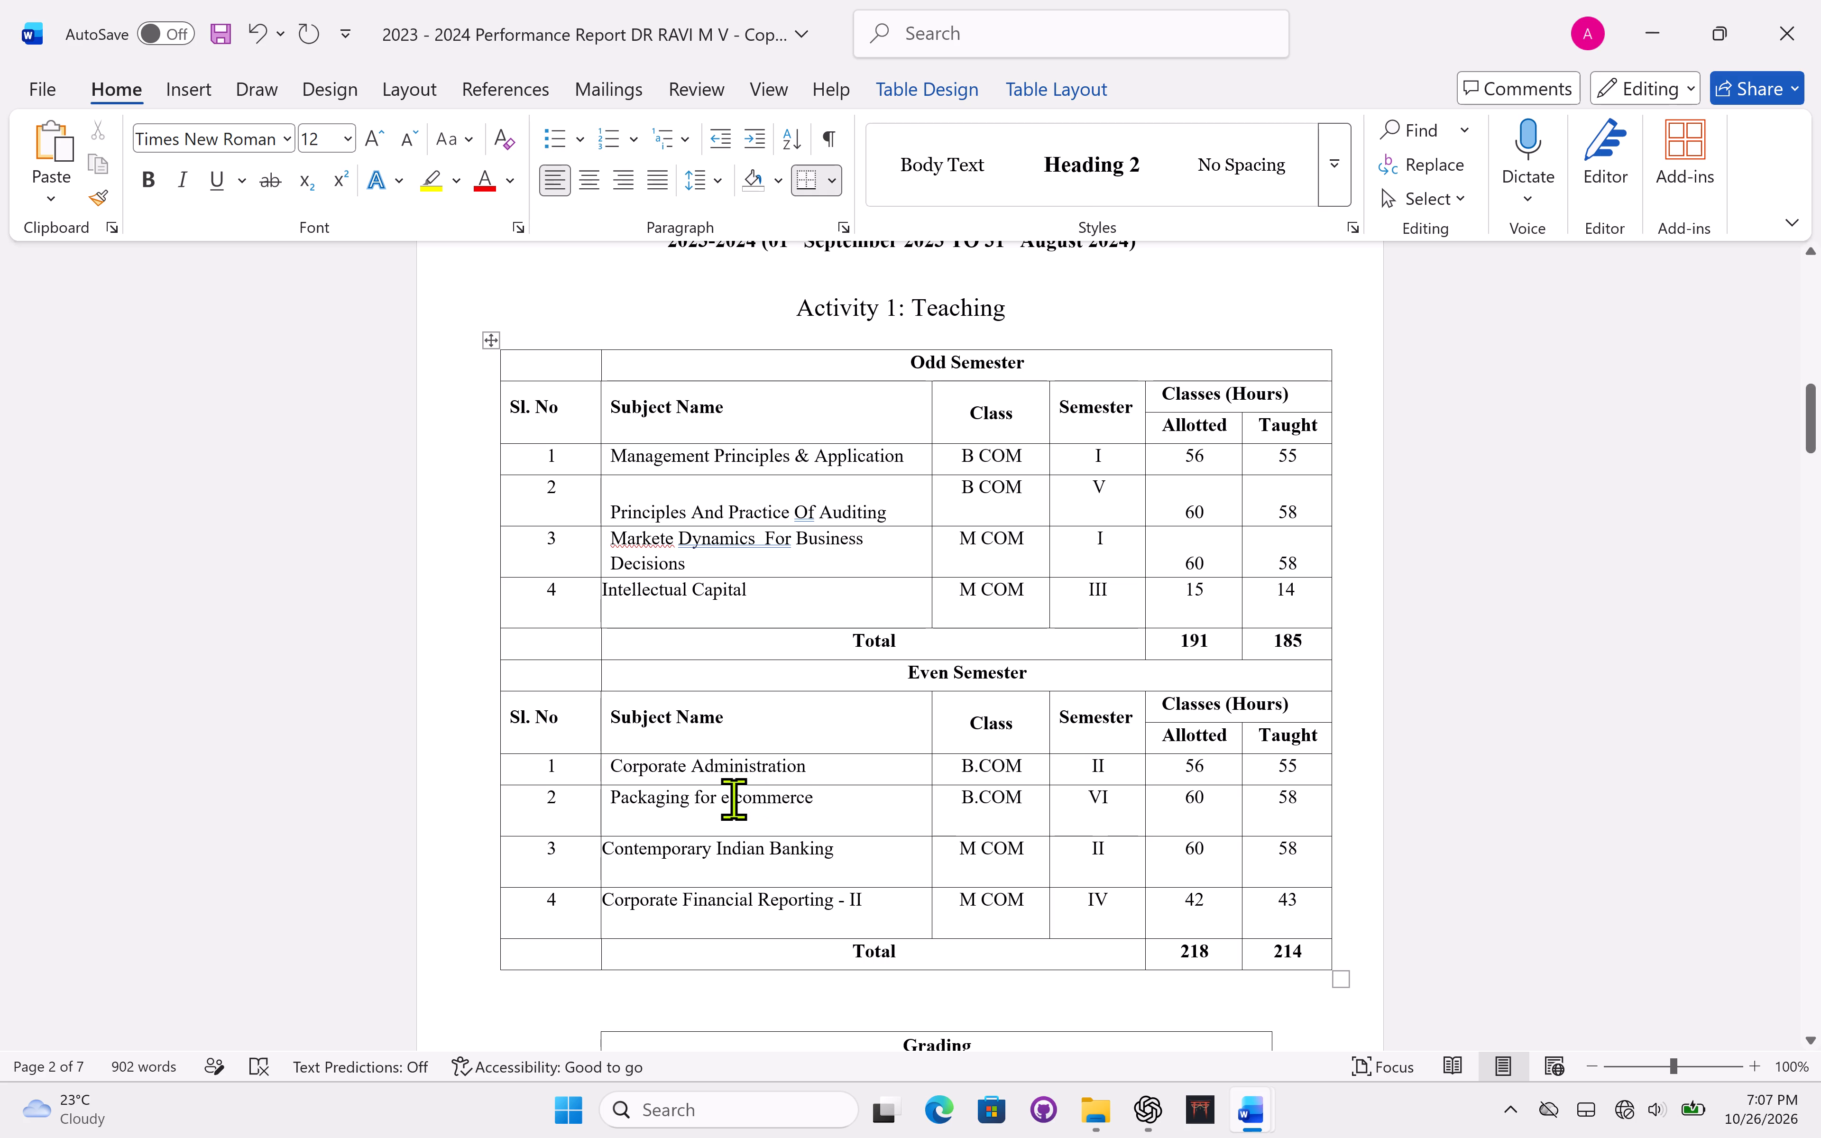
{"action": "key", "text": "BackSpace"}
{"action": "key", "text": "BackSpace"}
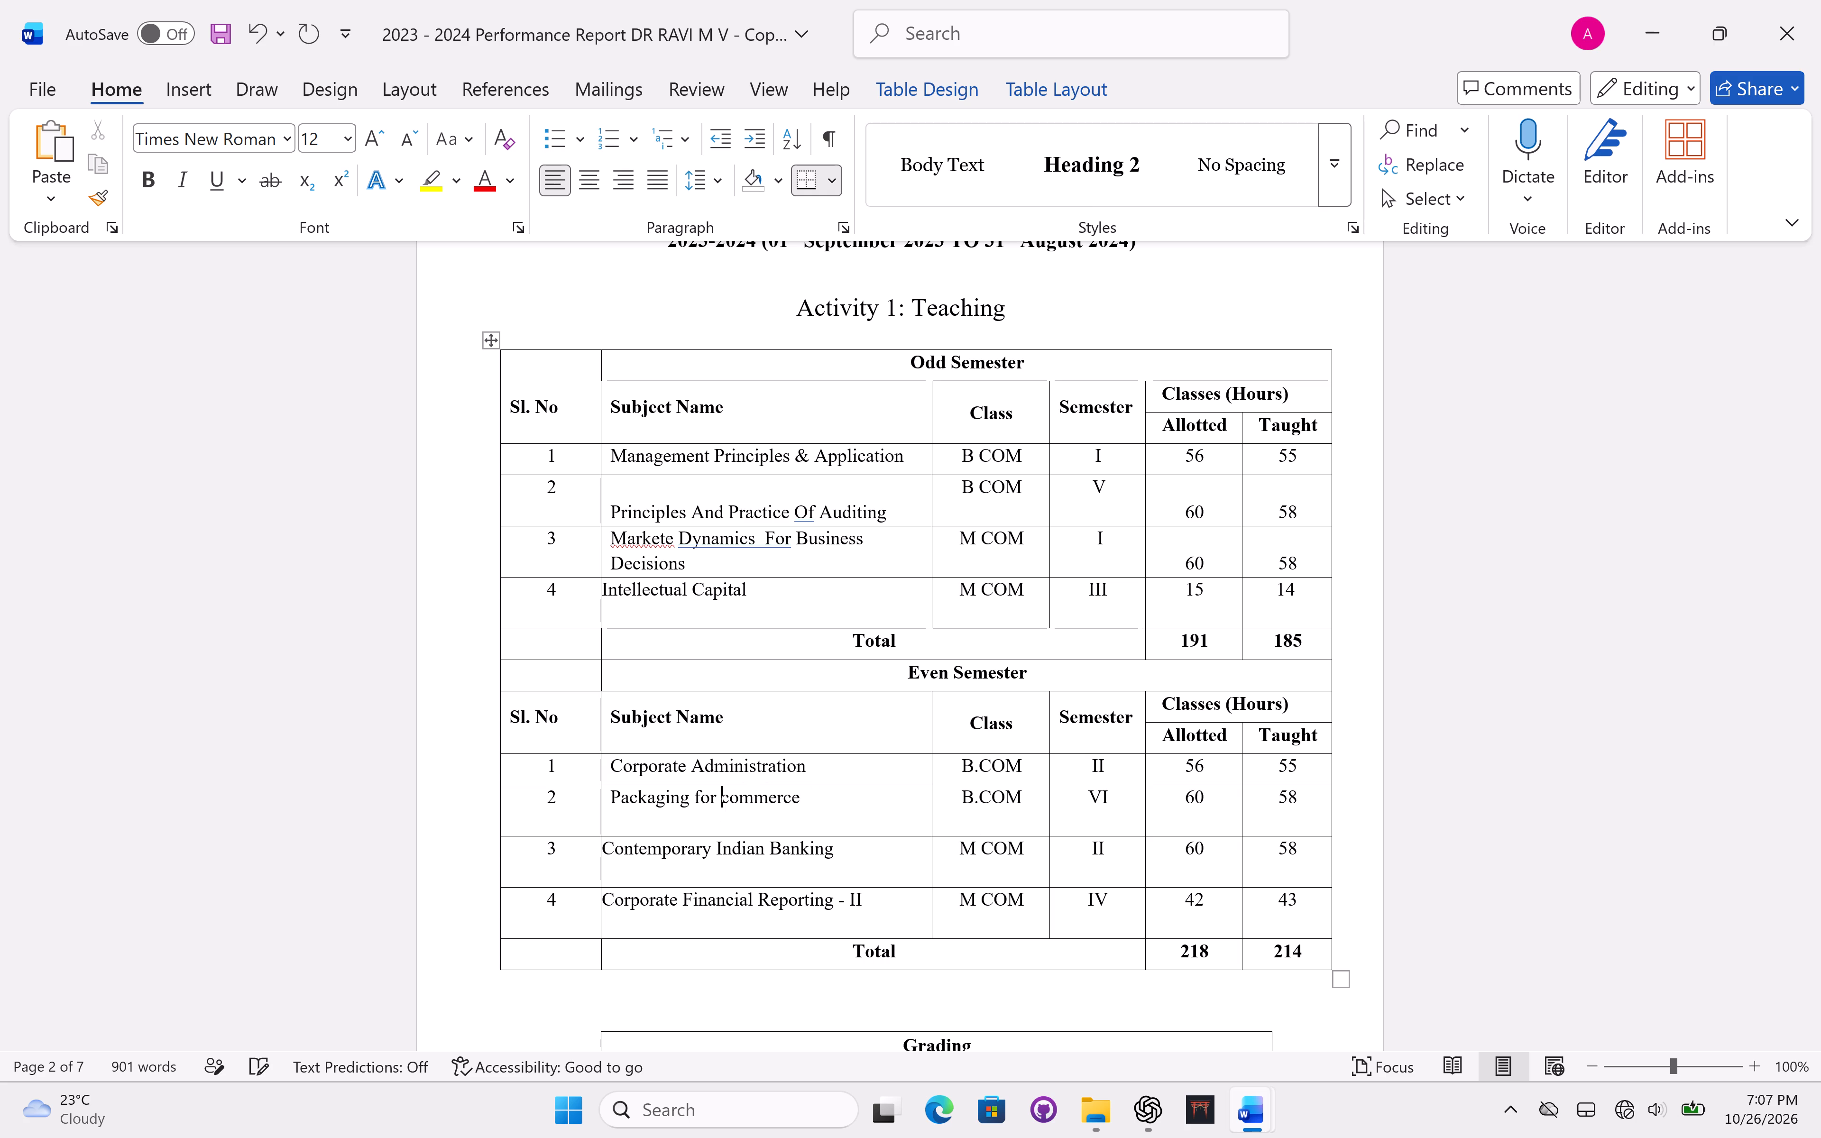
{"action": "key", "text": "e"}
{"action": "key", "text": "minus"}
{"action": "key", "text": "Right"}
{"action": "key", "text": "BackSpace"}
{"action": "key", "text": "c"}
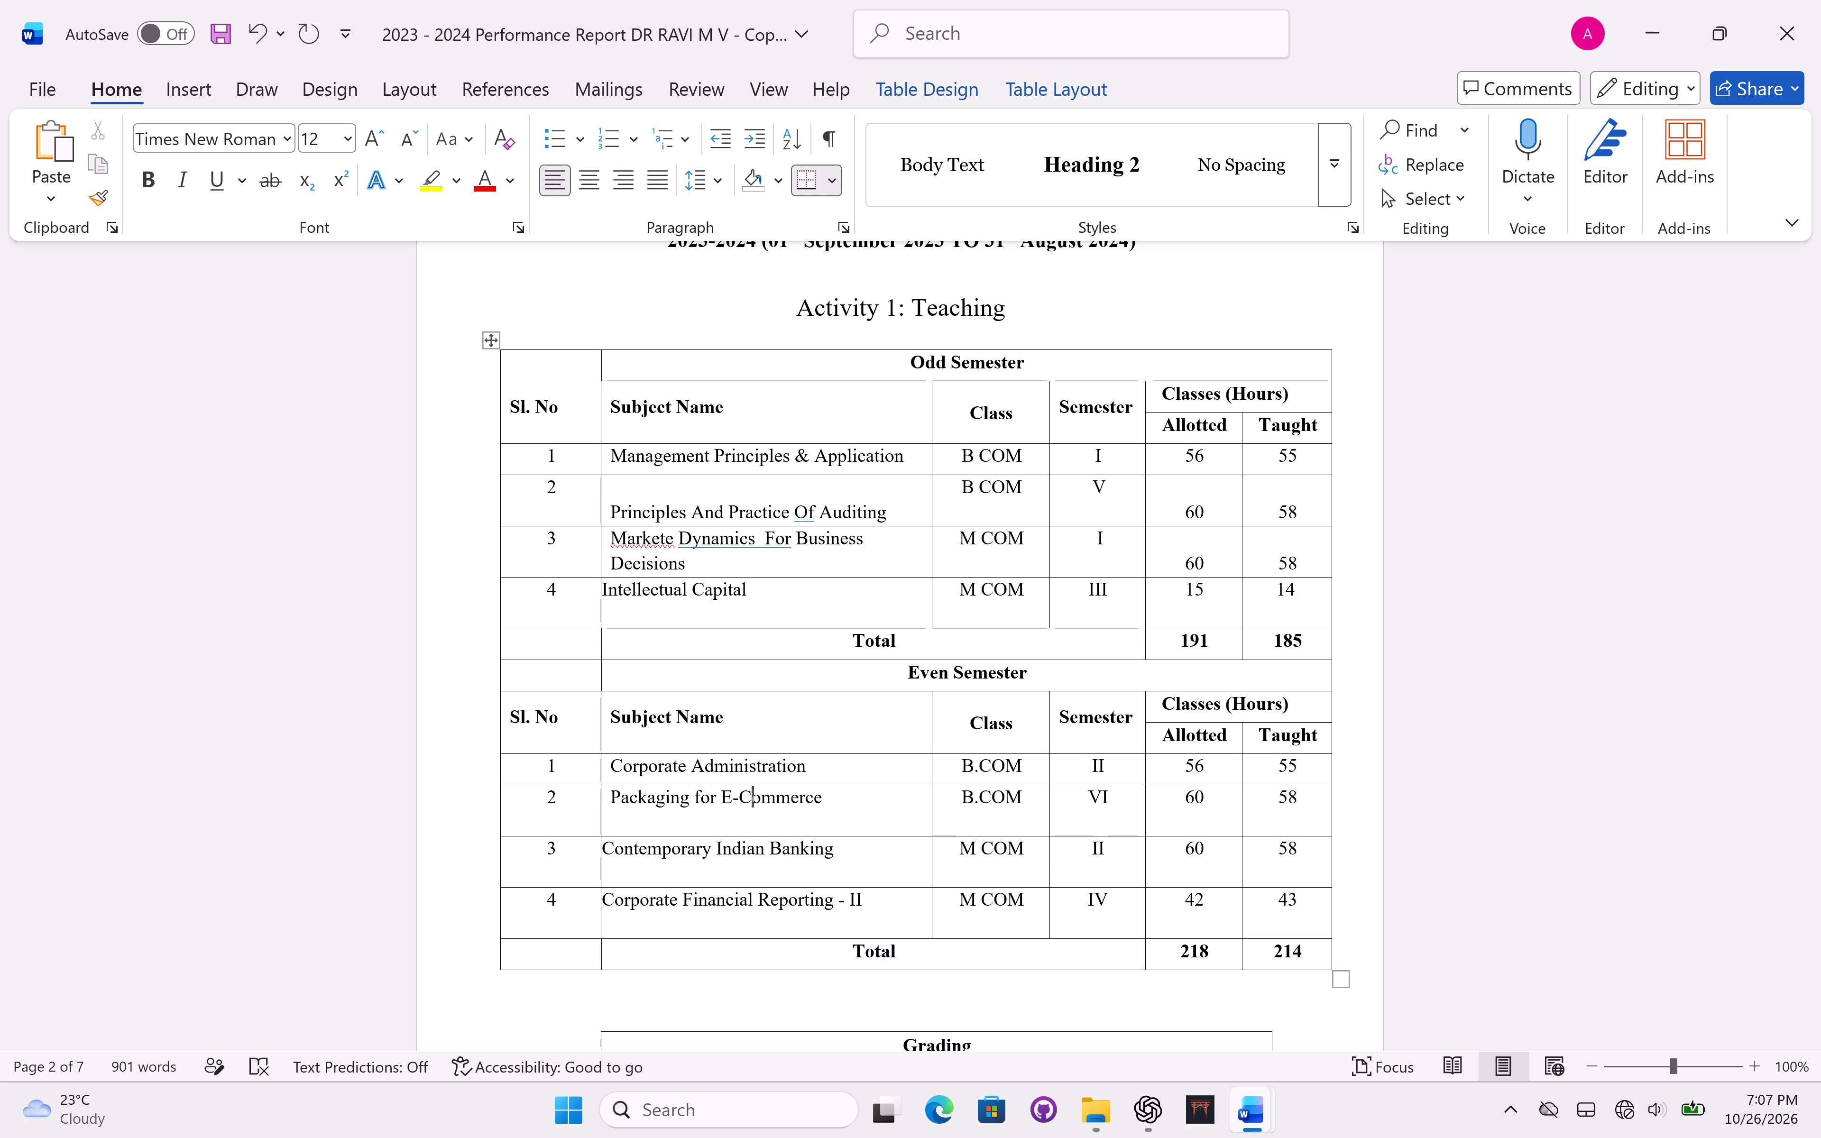
Save the 2023 - 2024 performance report.
{"action": "key", "text": "ctrl+s"}
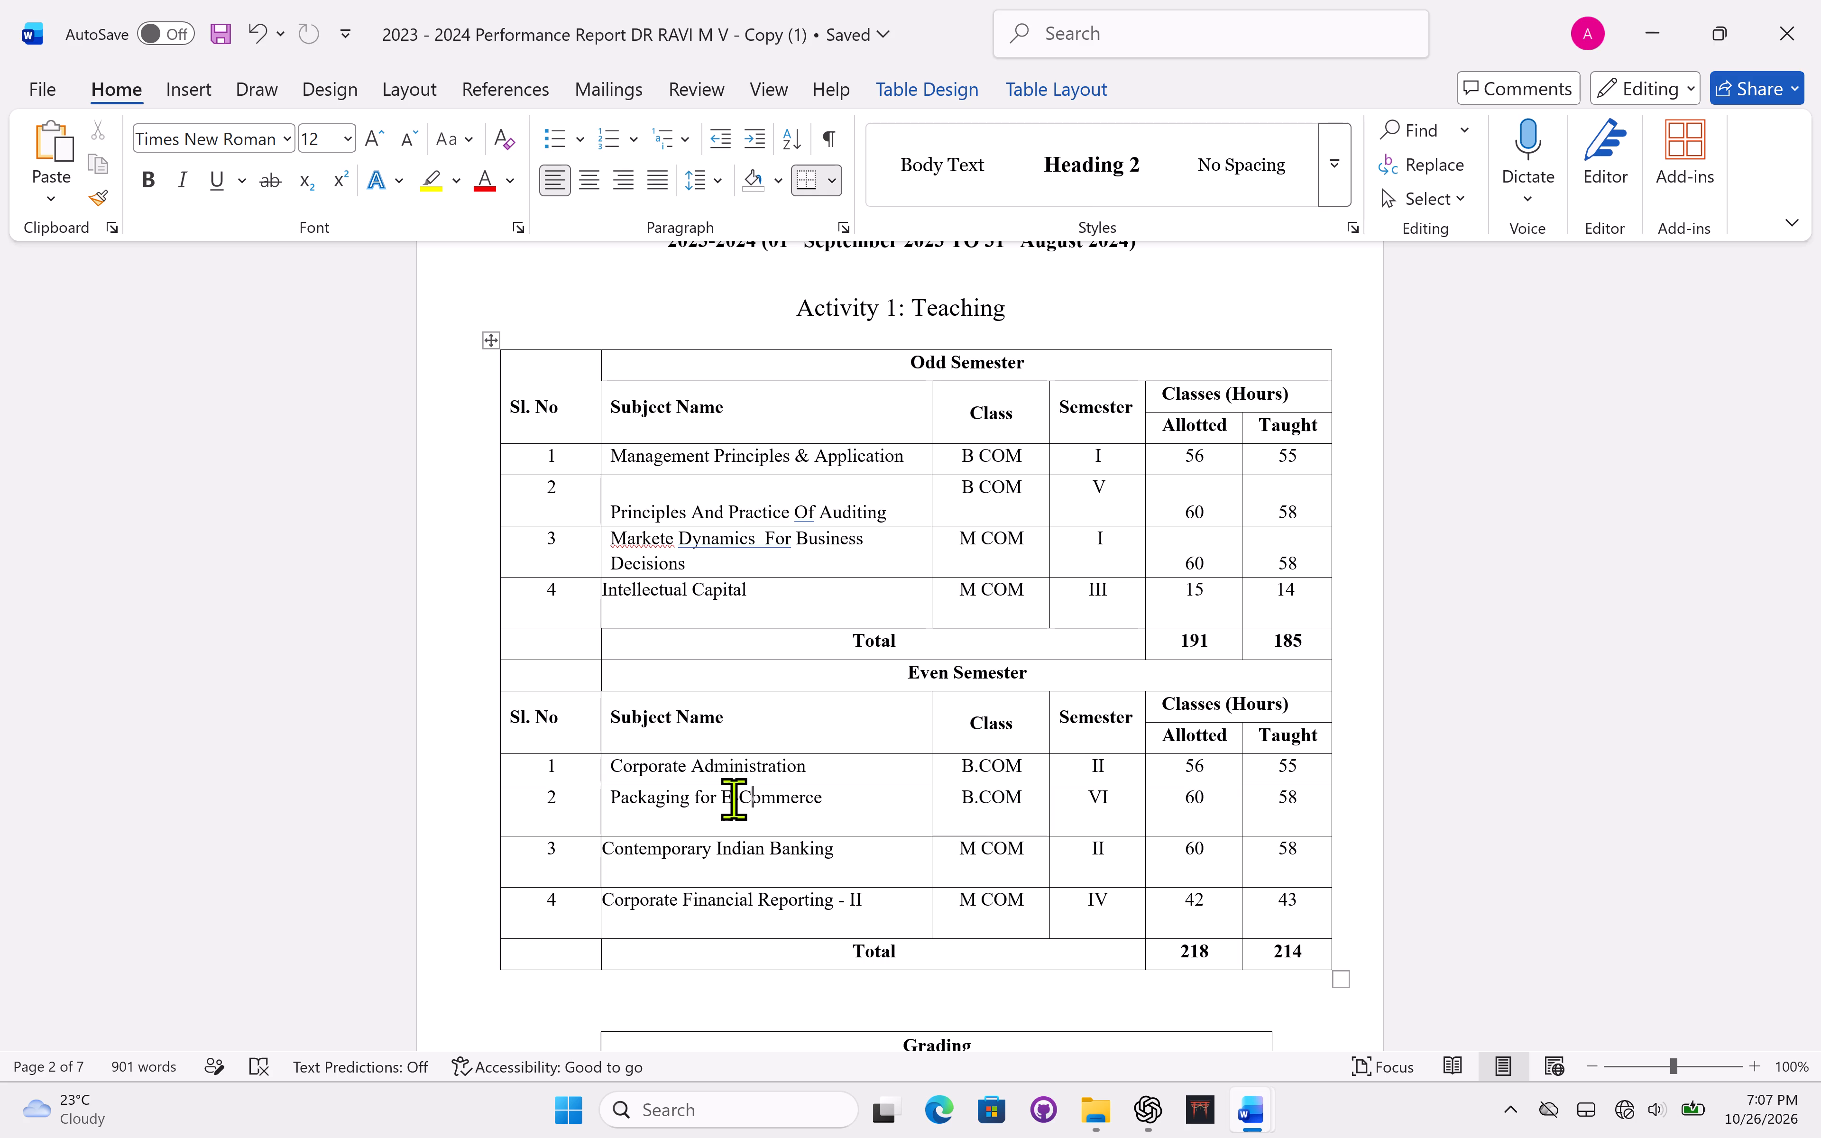
Review the rest of the Even Semester table and the Grading table below it.
{"action": "key", "text": "Down"}
{"action": "key", "text": "Down"}
{"action": "key", "text": "Down"}
{"action": "key", "text": "Down"}
{"action": "key", "text": "Down"}
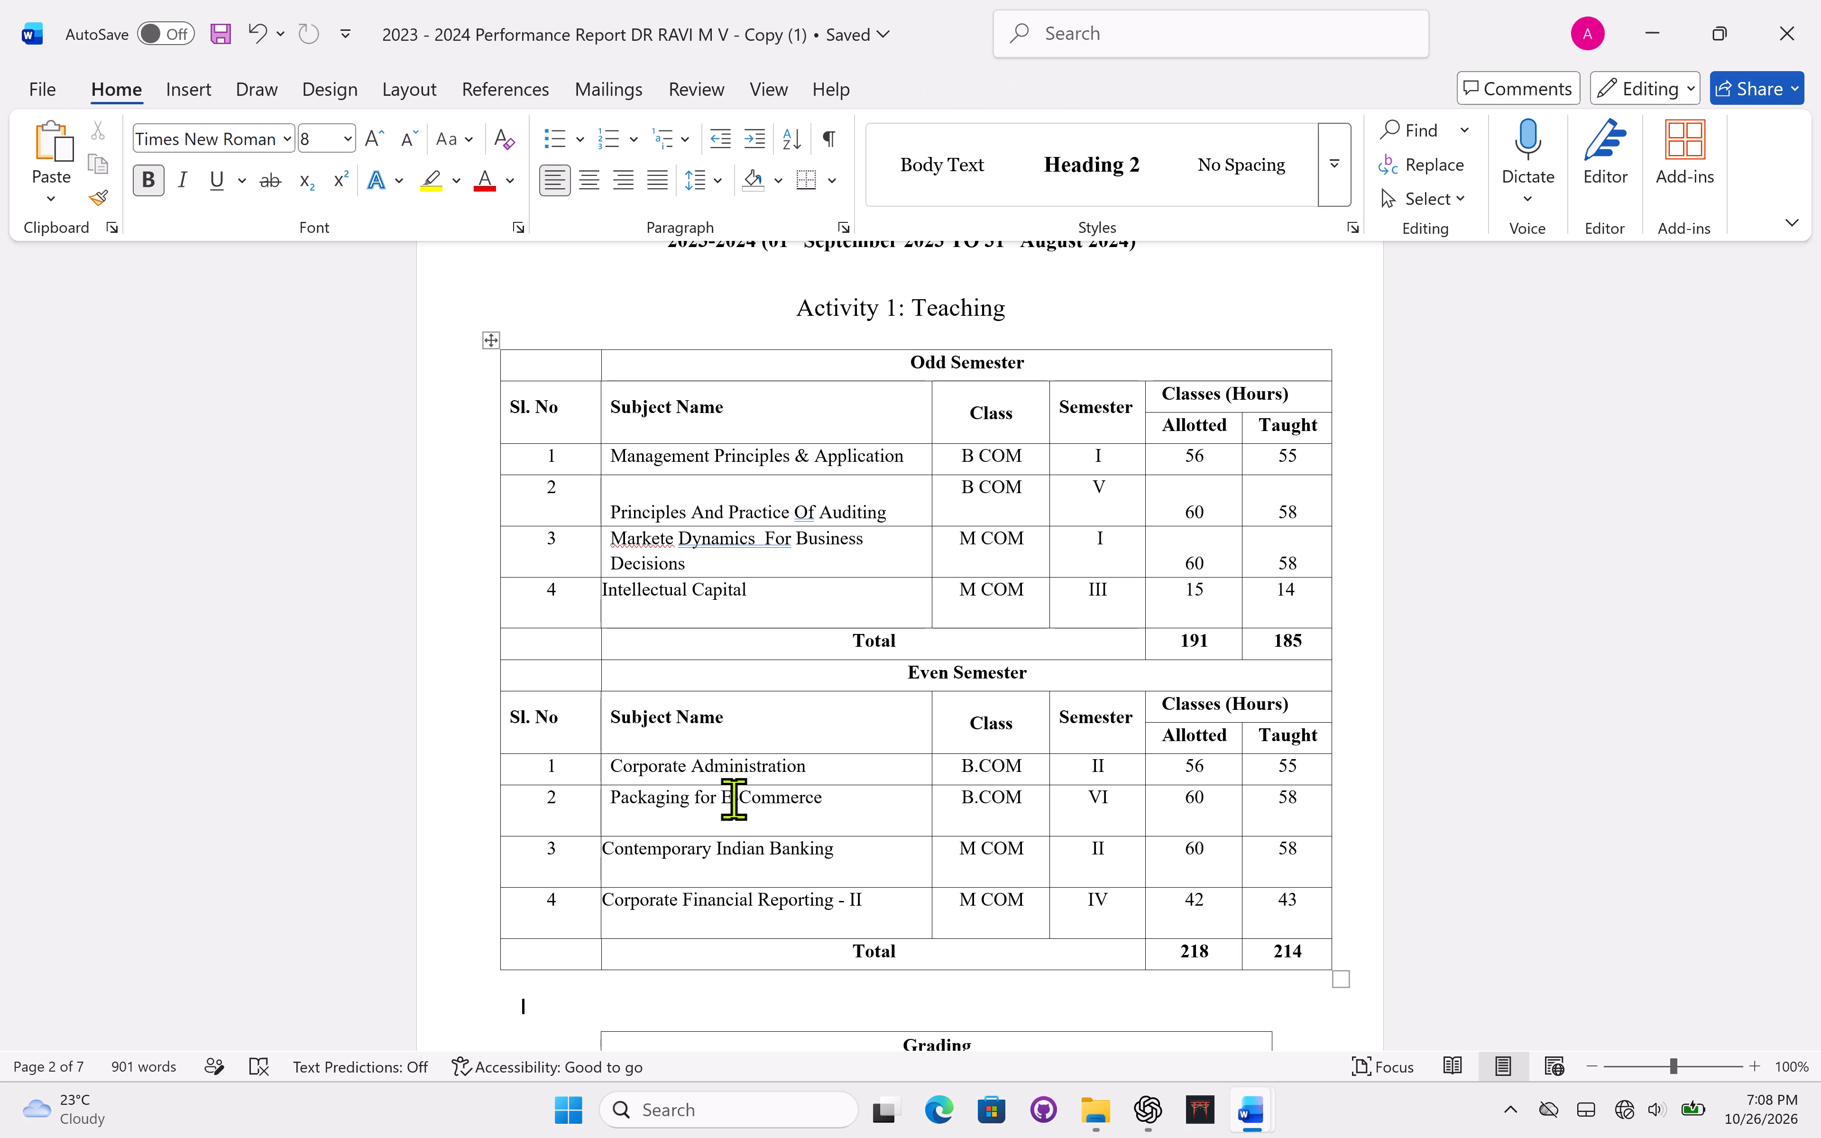
{"action": "key", "text": "Down"}
{"action": "key", "text": "Down"}
{"action": "key", "text": "Down"}
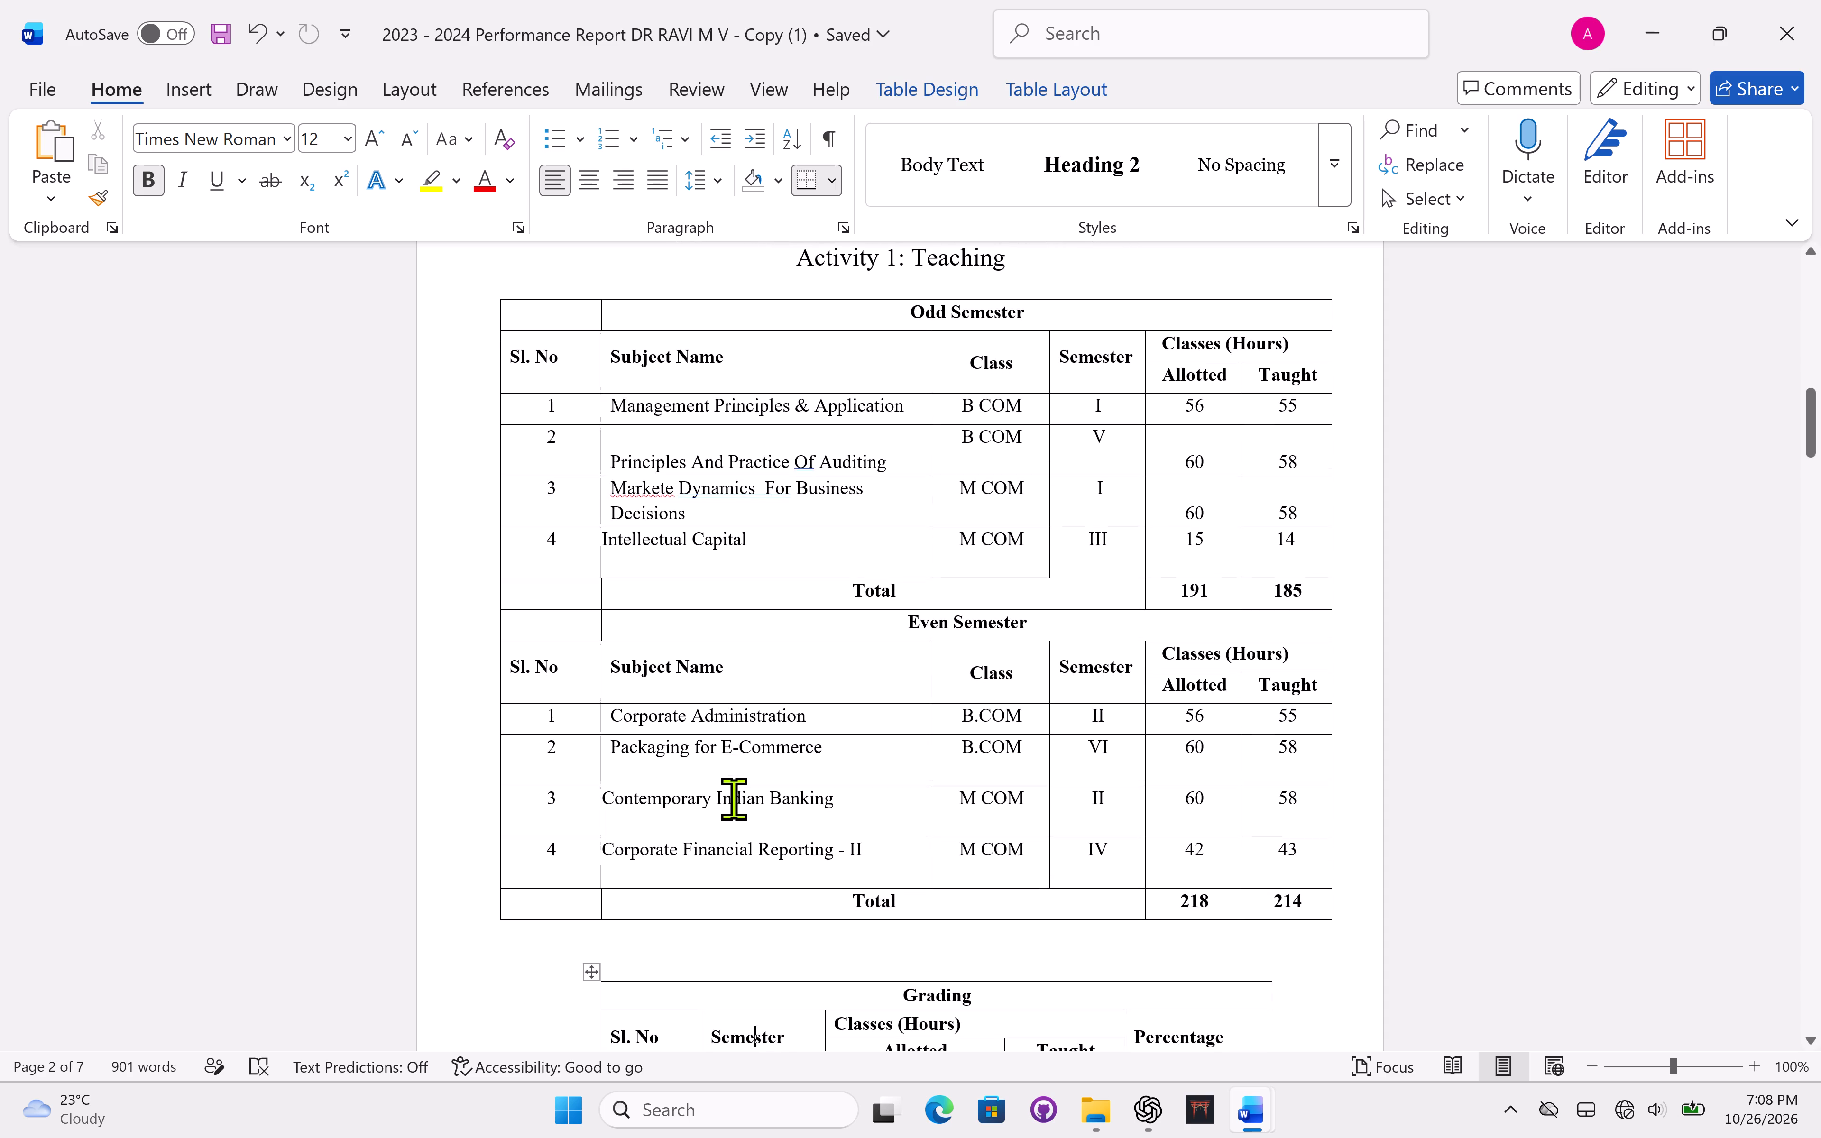
{"action": "key", "text": "Down"}
{"action": "key", "text": "Down"}
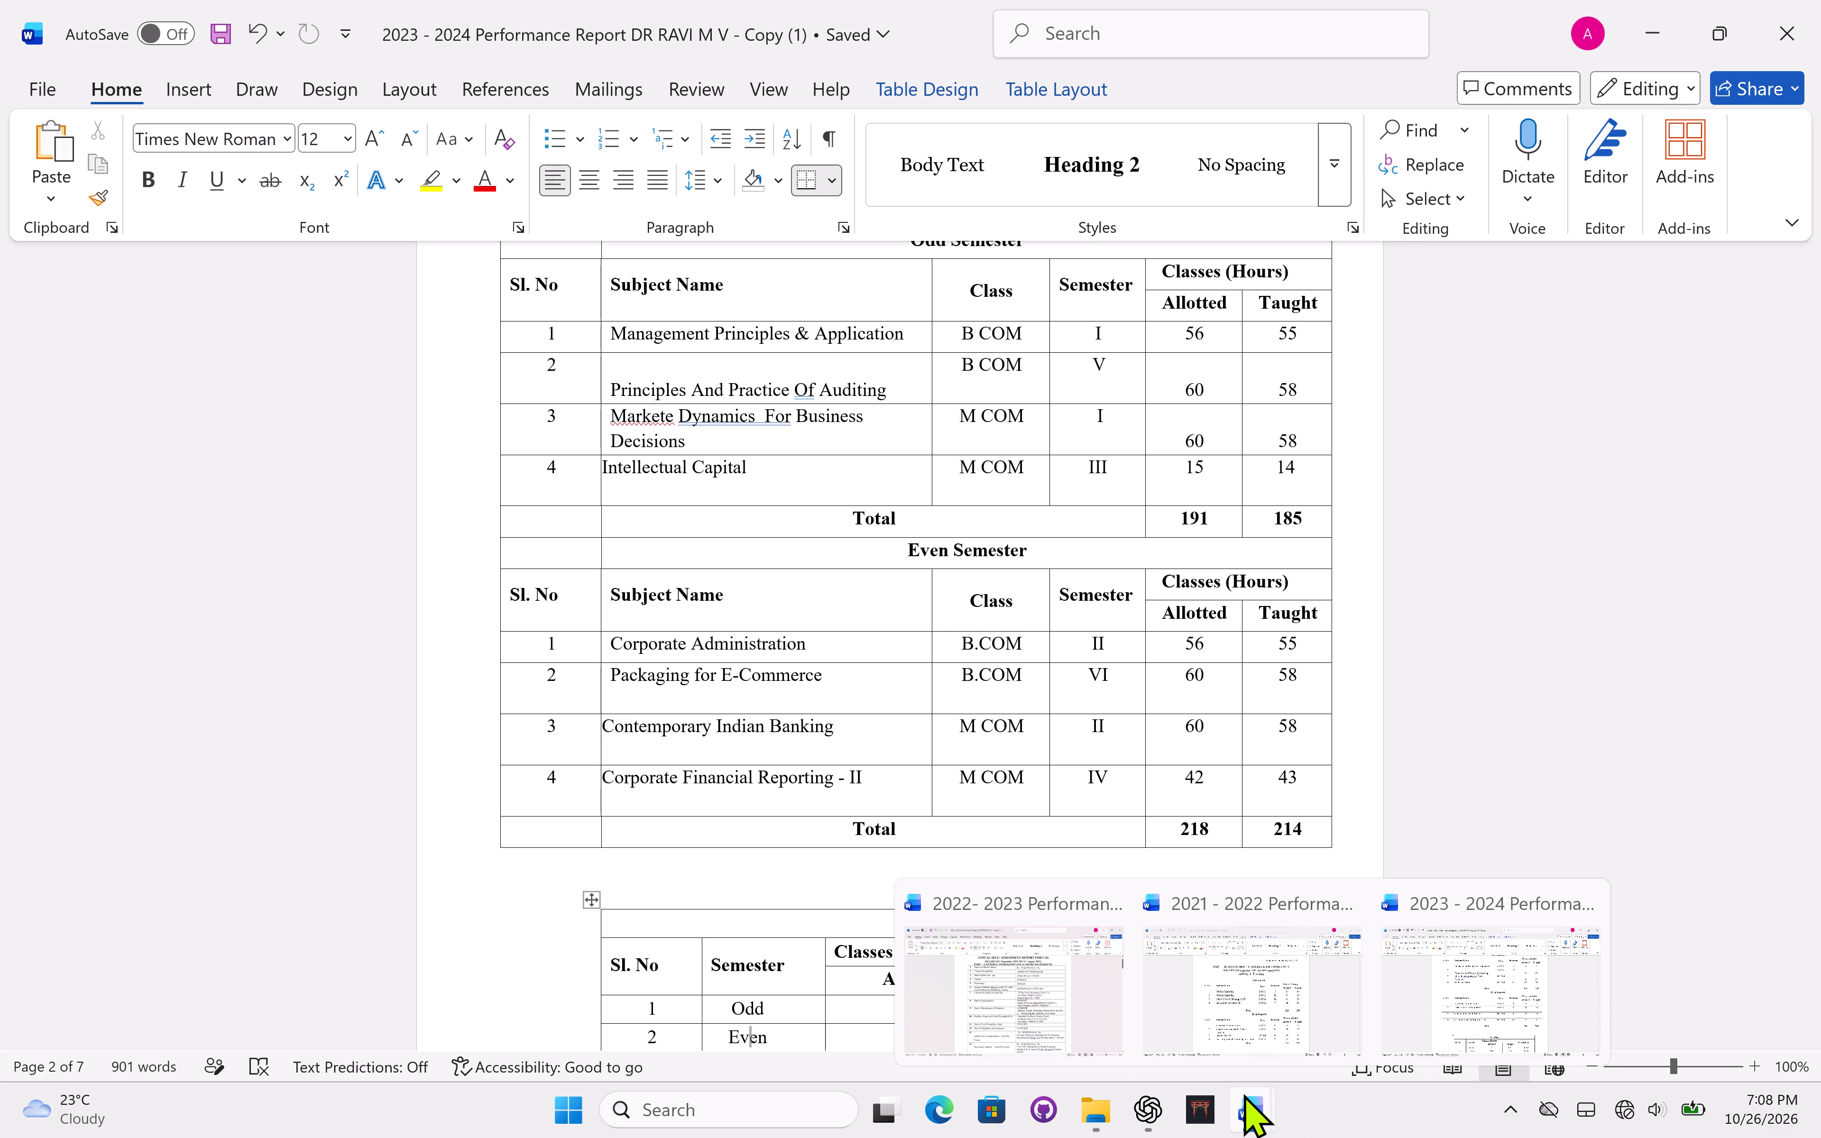
Minimize the open report windows and switch to the user folder in File Explorer.
{"action": "left_click", "coordinate": [1646, 25]}
{"action": "left_click", "coordinate": [1646, 25]}
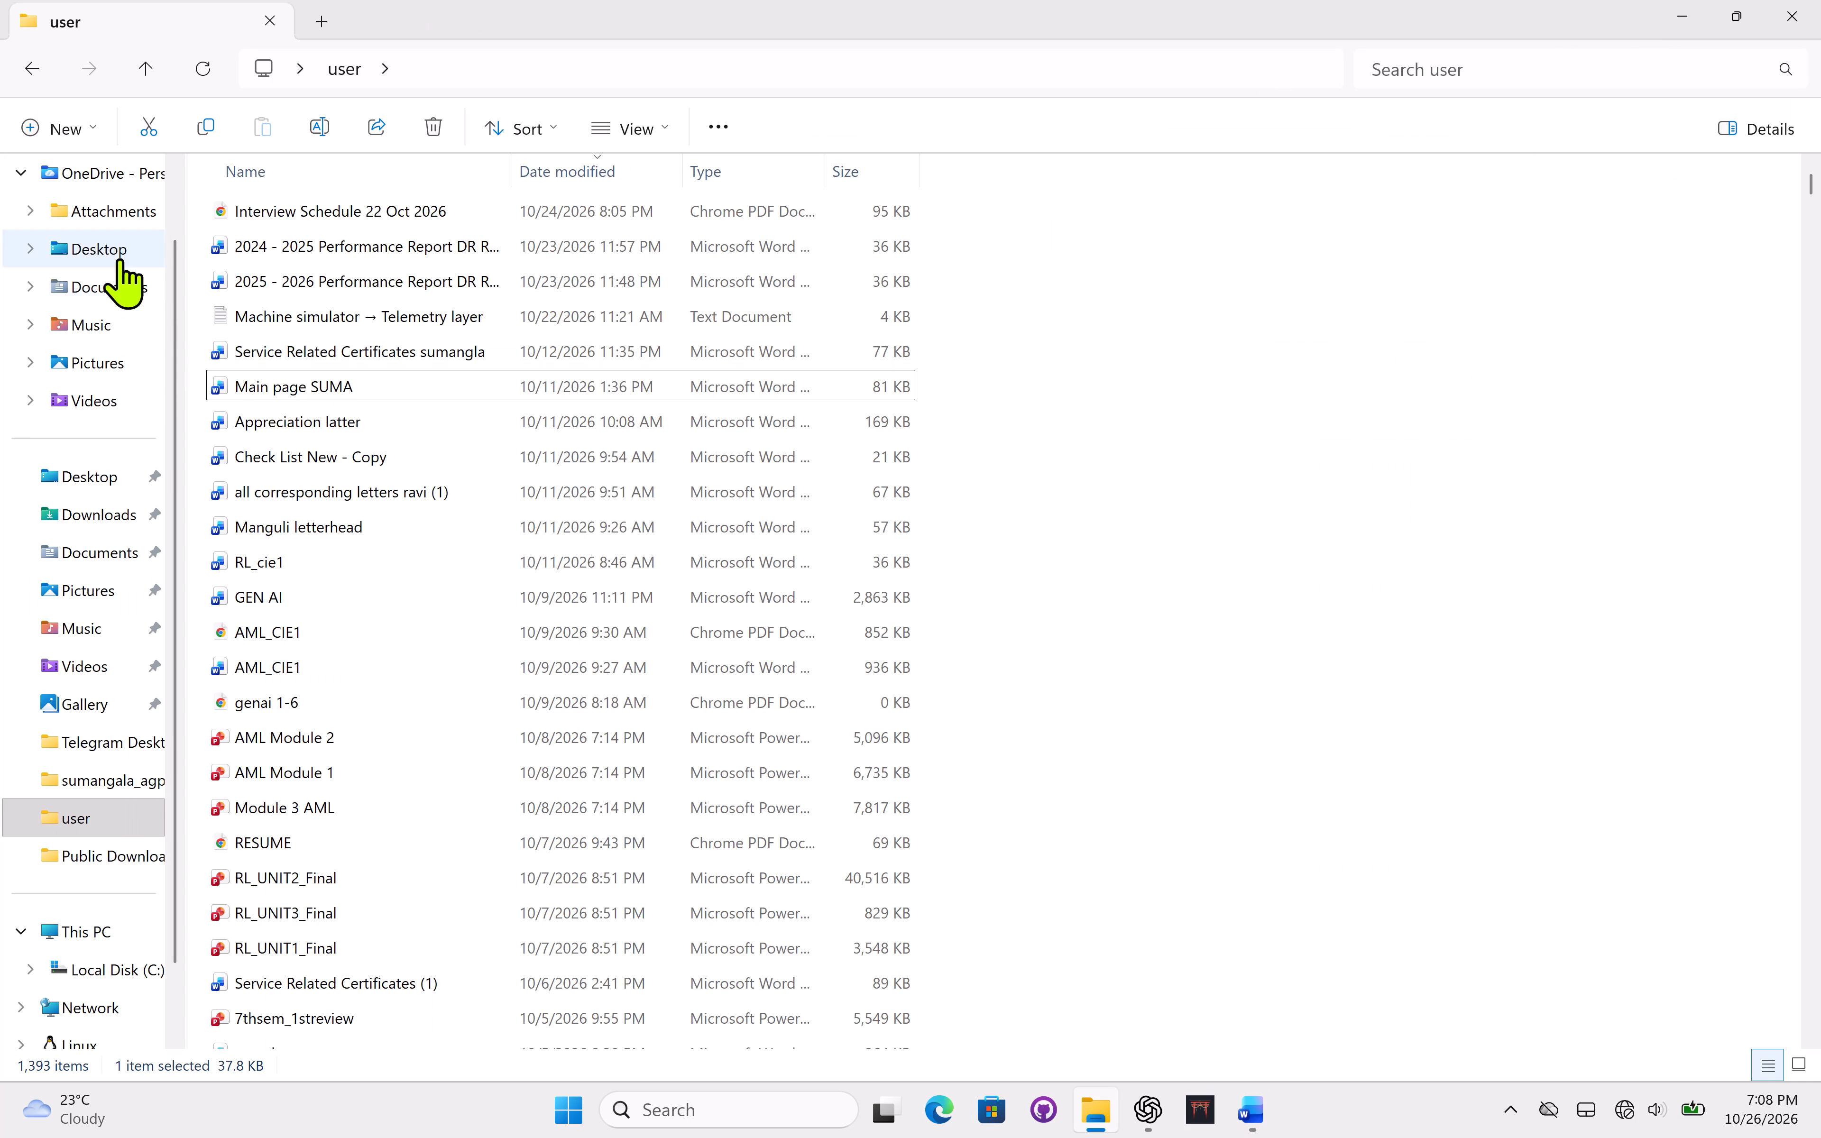
Open the Downloads folder in File Explorer.
{"action": "left_click", "coordinate": [101, 511]}
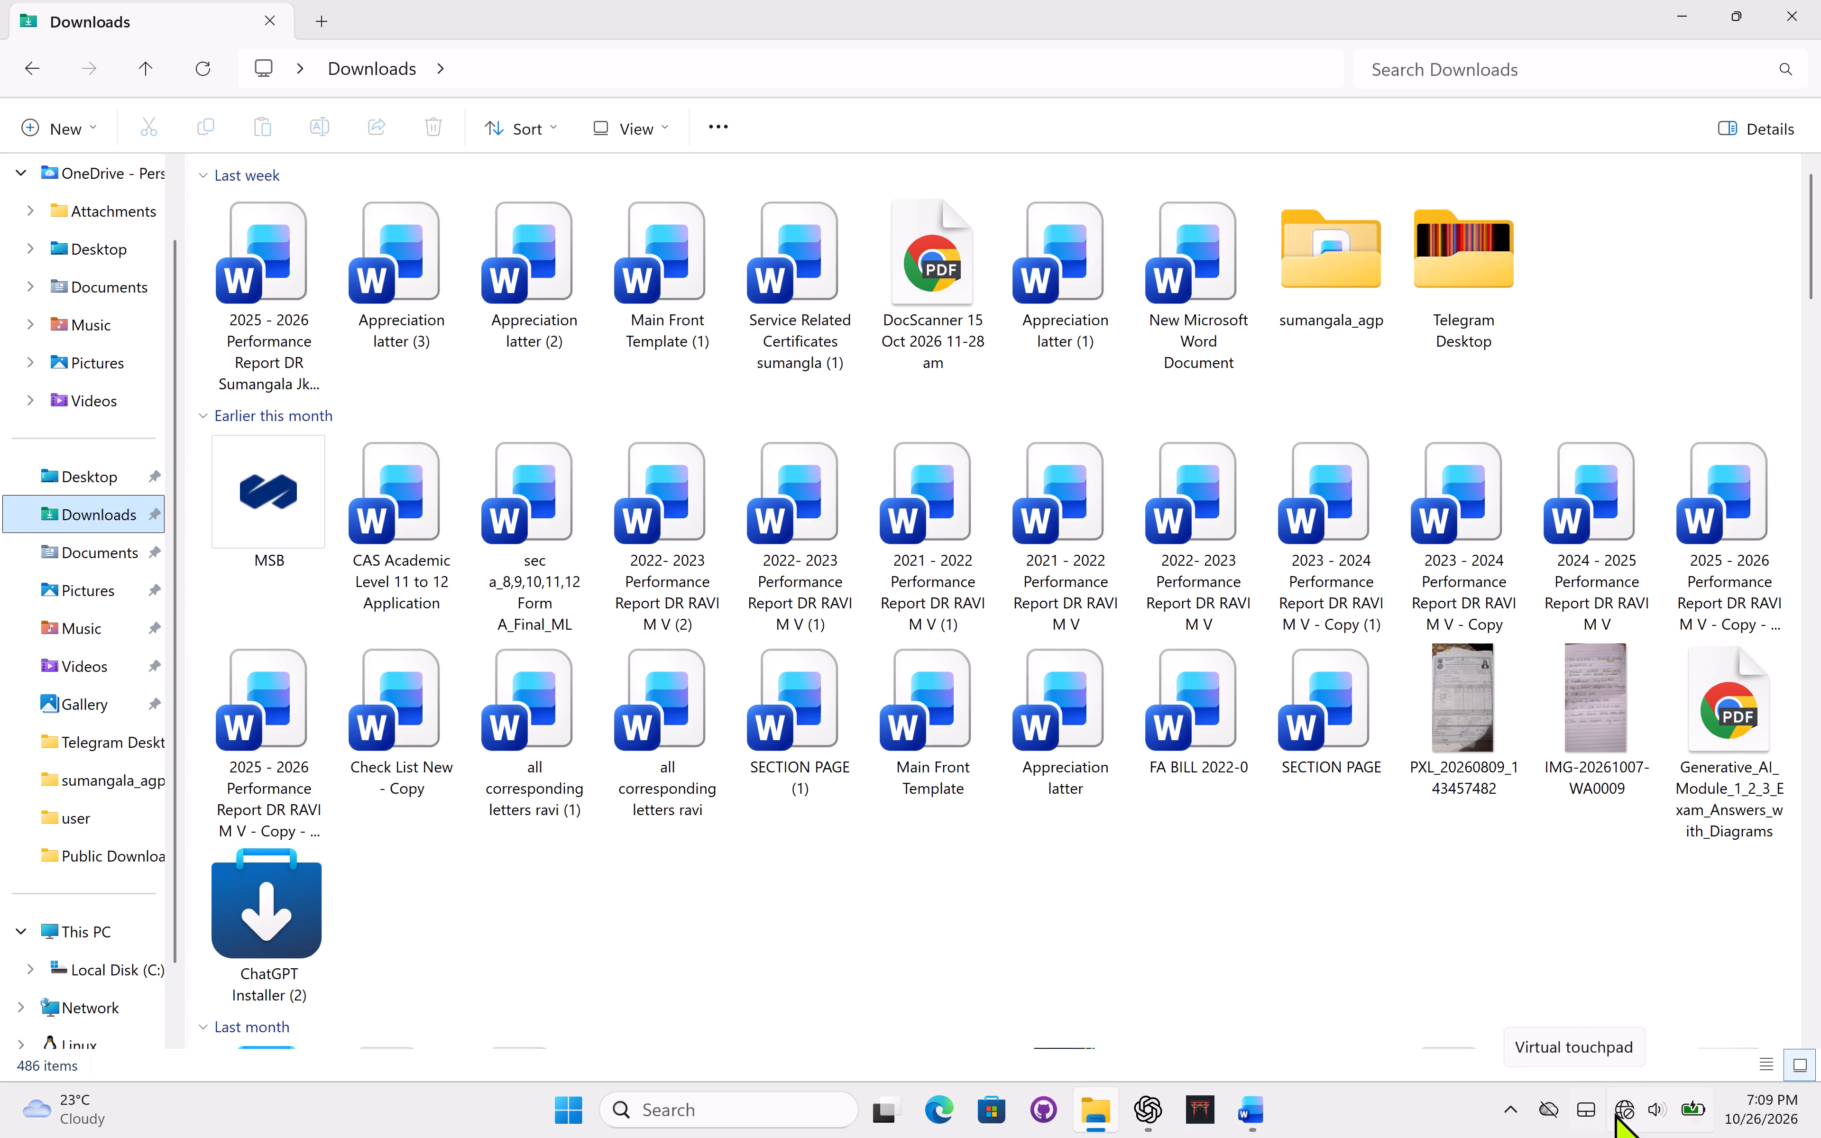
Turn on Wi-Fi and open the list of available networks at the redmi connection.
{"action": "double_click", "coordinate": [1625, 1111]}
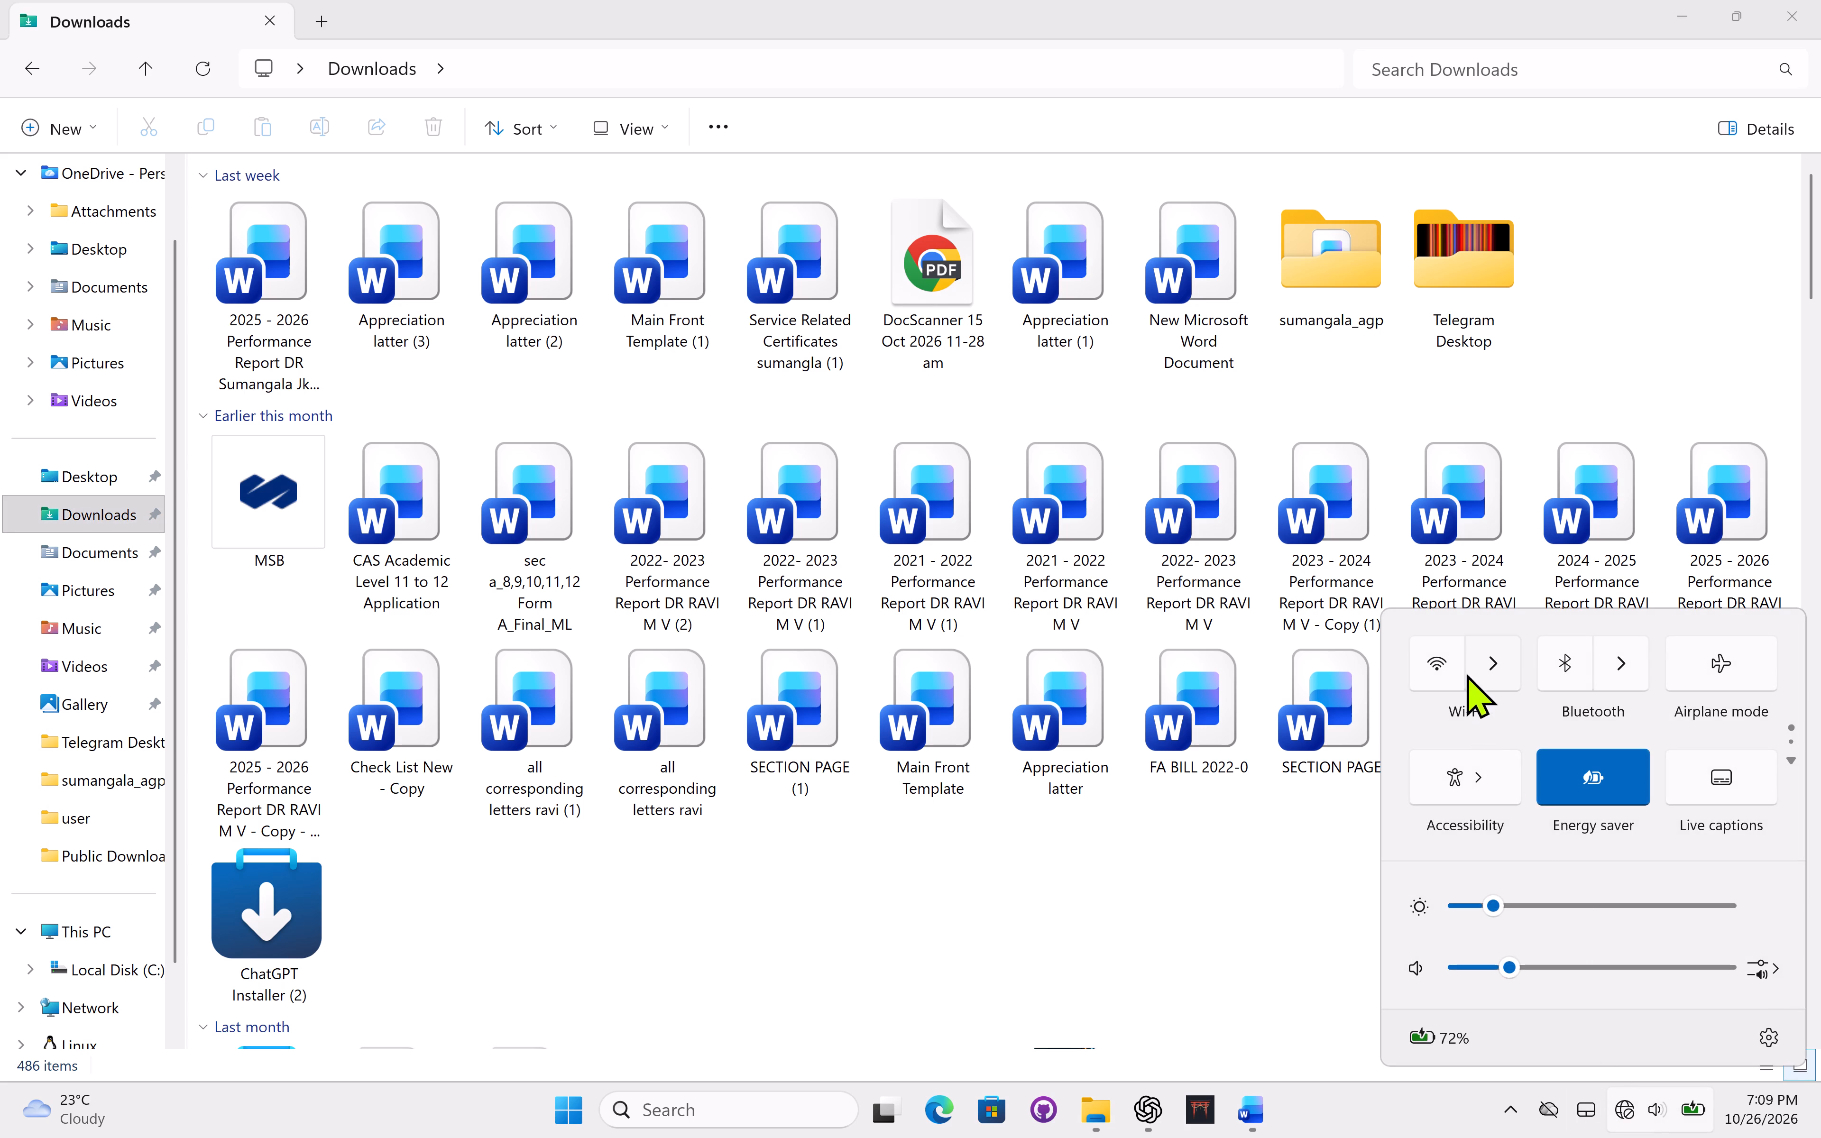
{"action": "double_click", "coordinate": [1432, 657]}
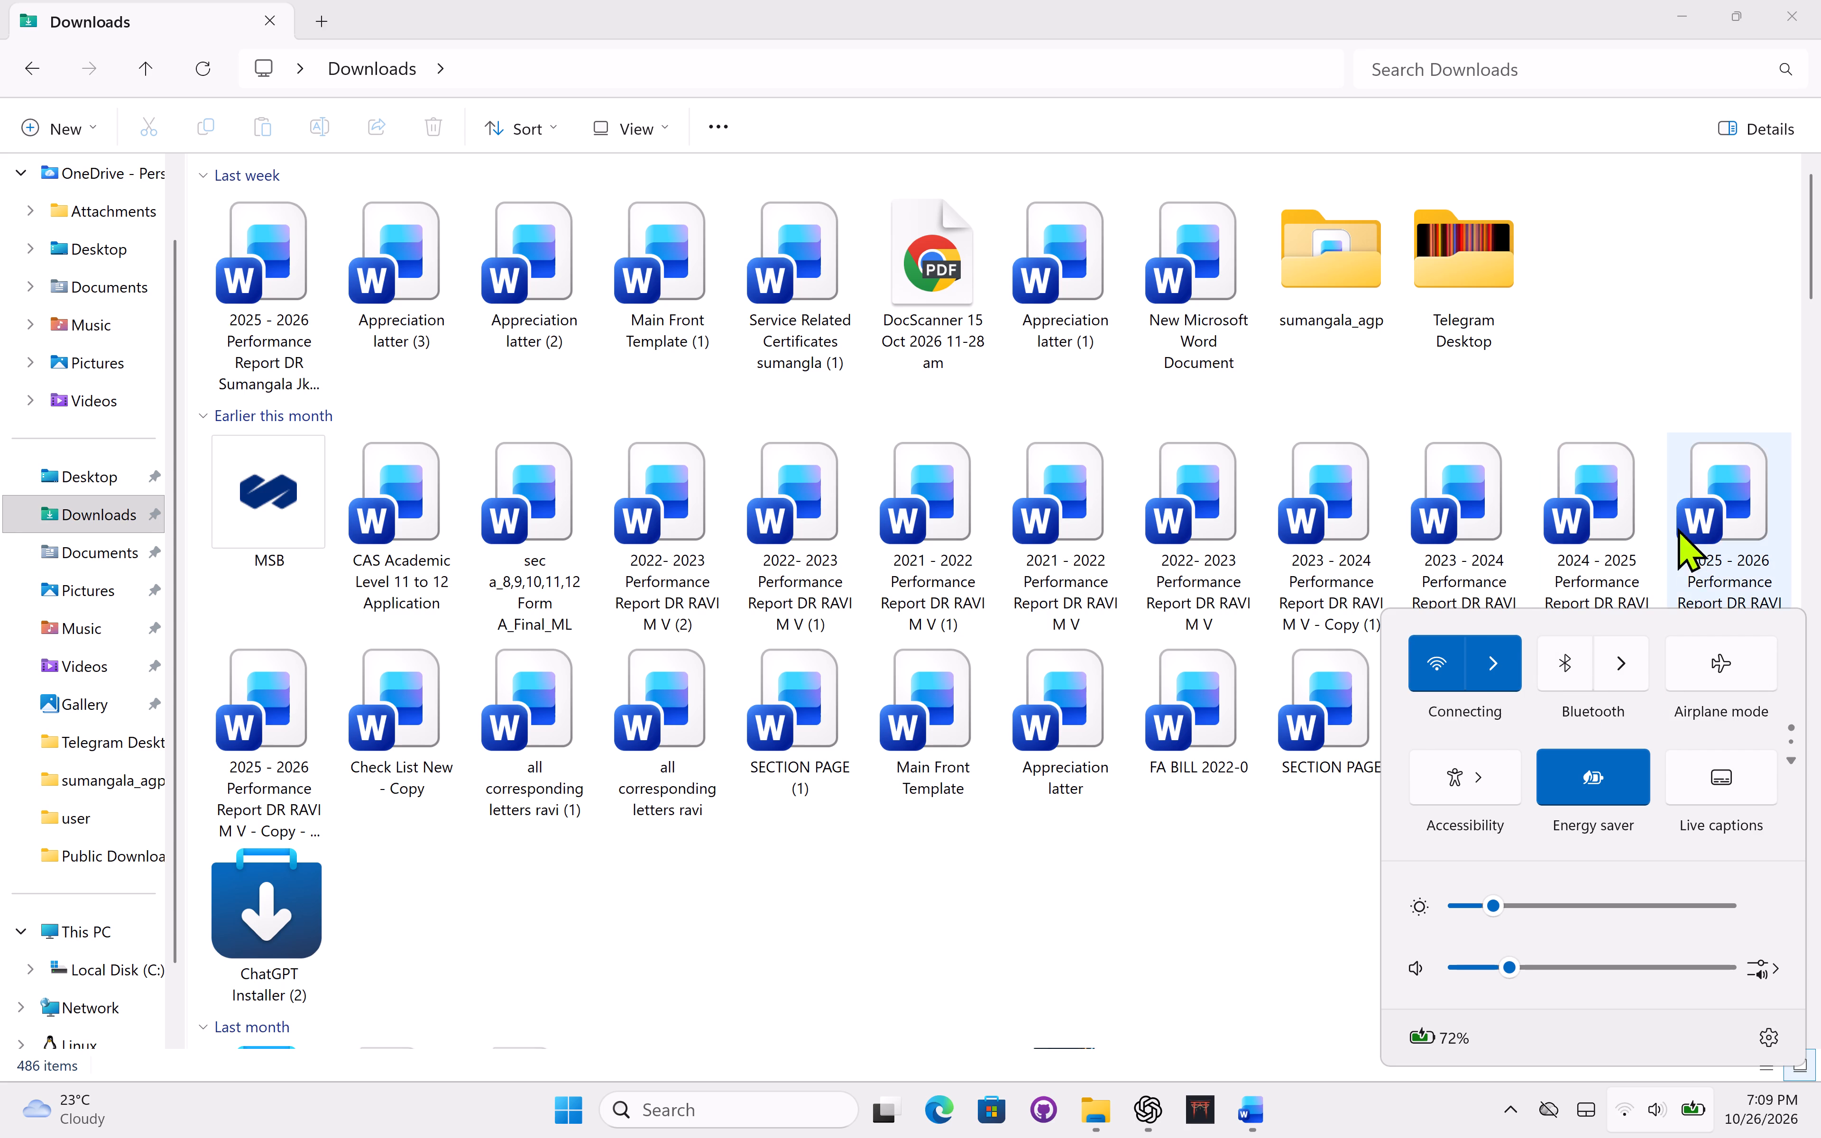
{"action": "left_click", "coordinate": [1493, 654]}
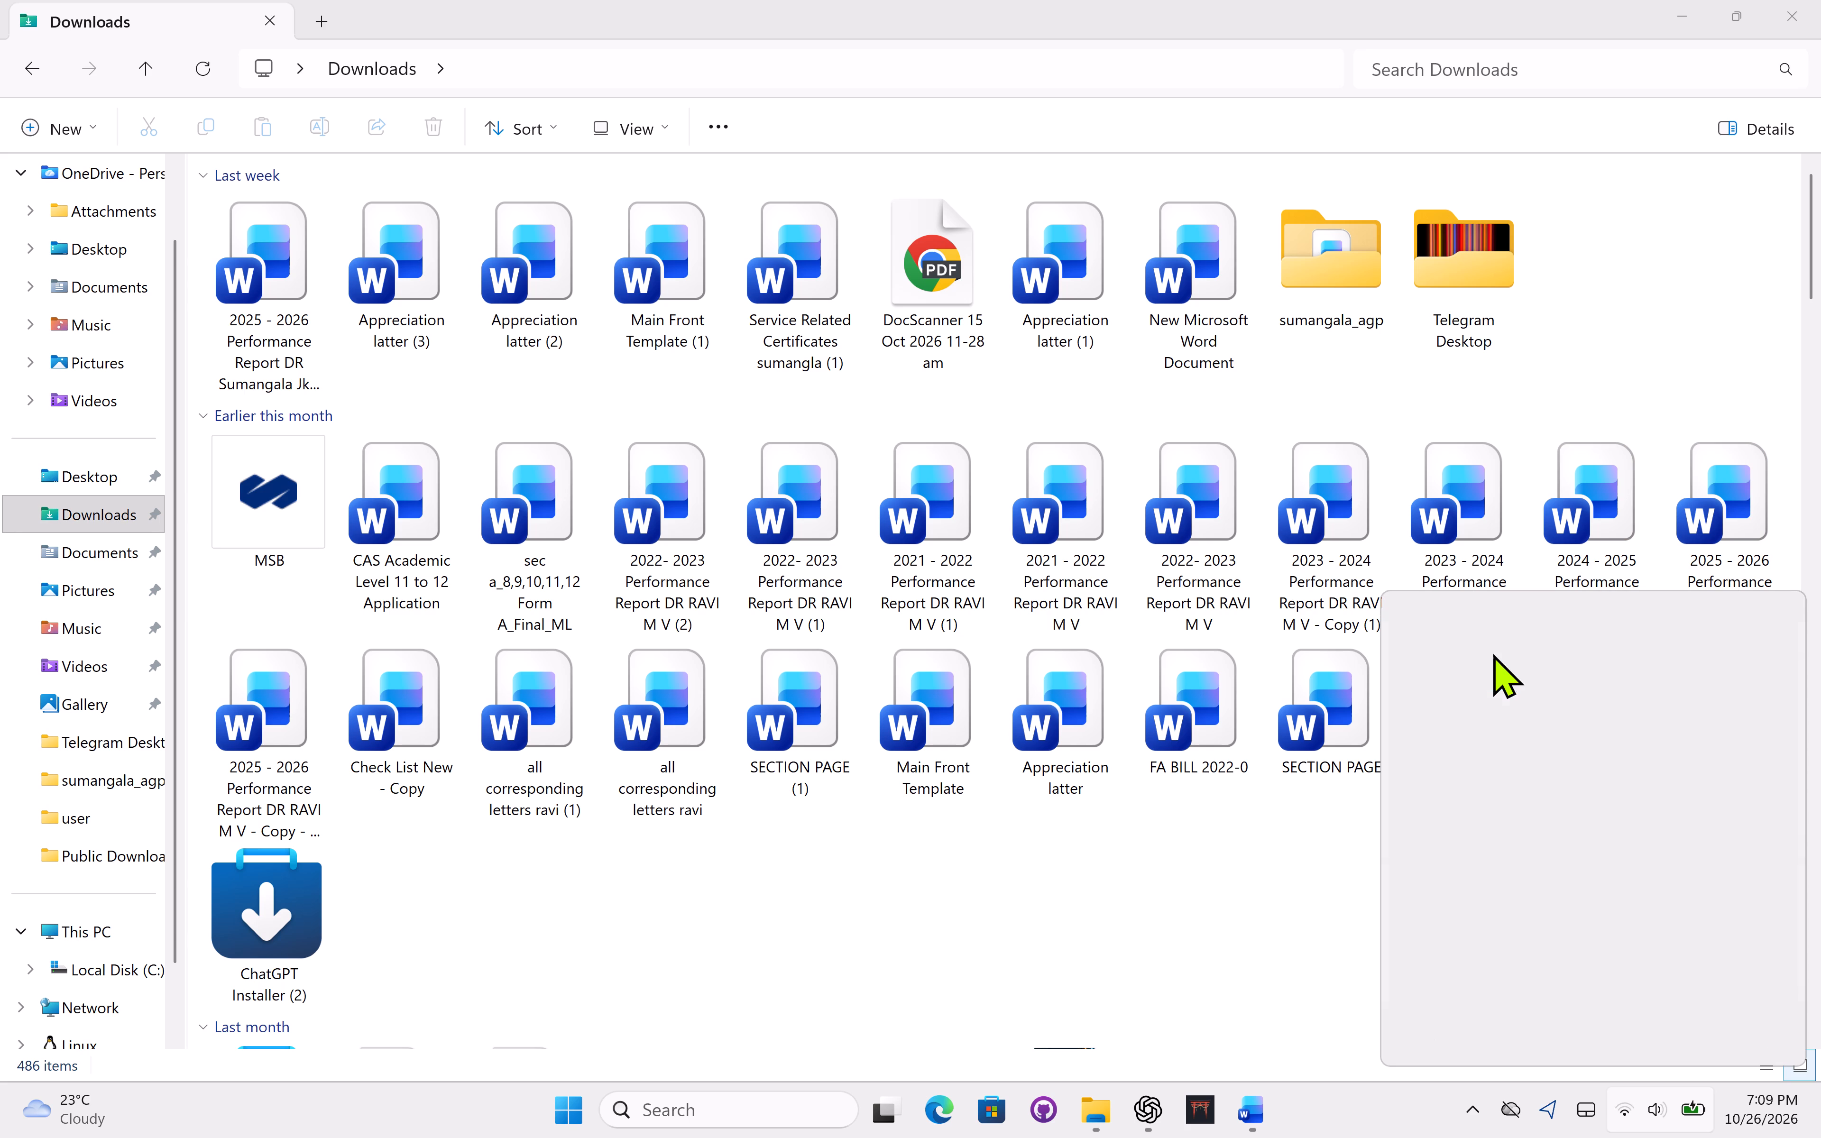
{"action": "left_click", "coordinate": [1502, 673]}
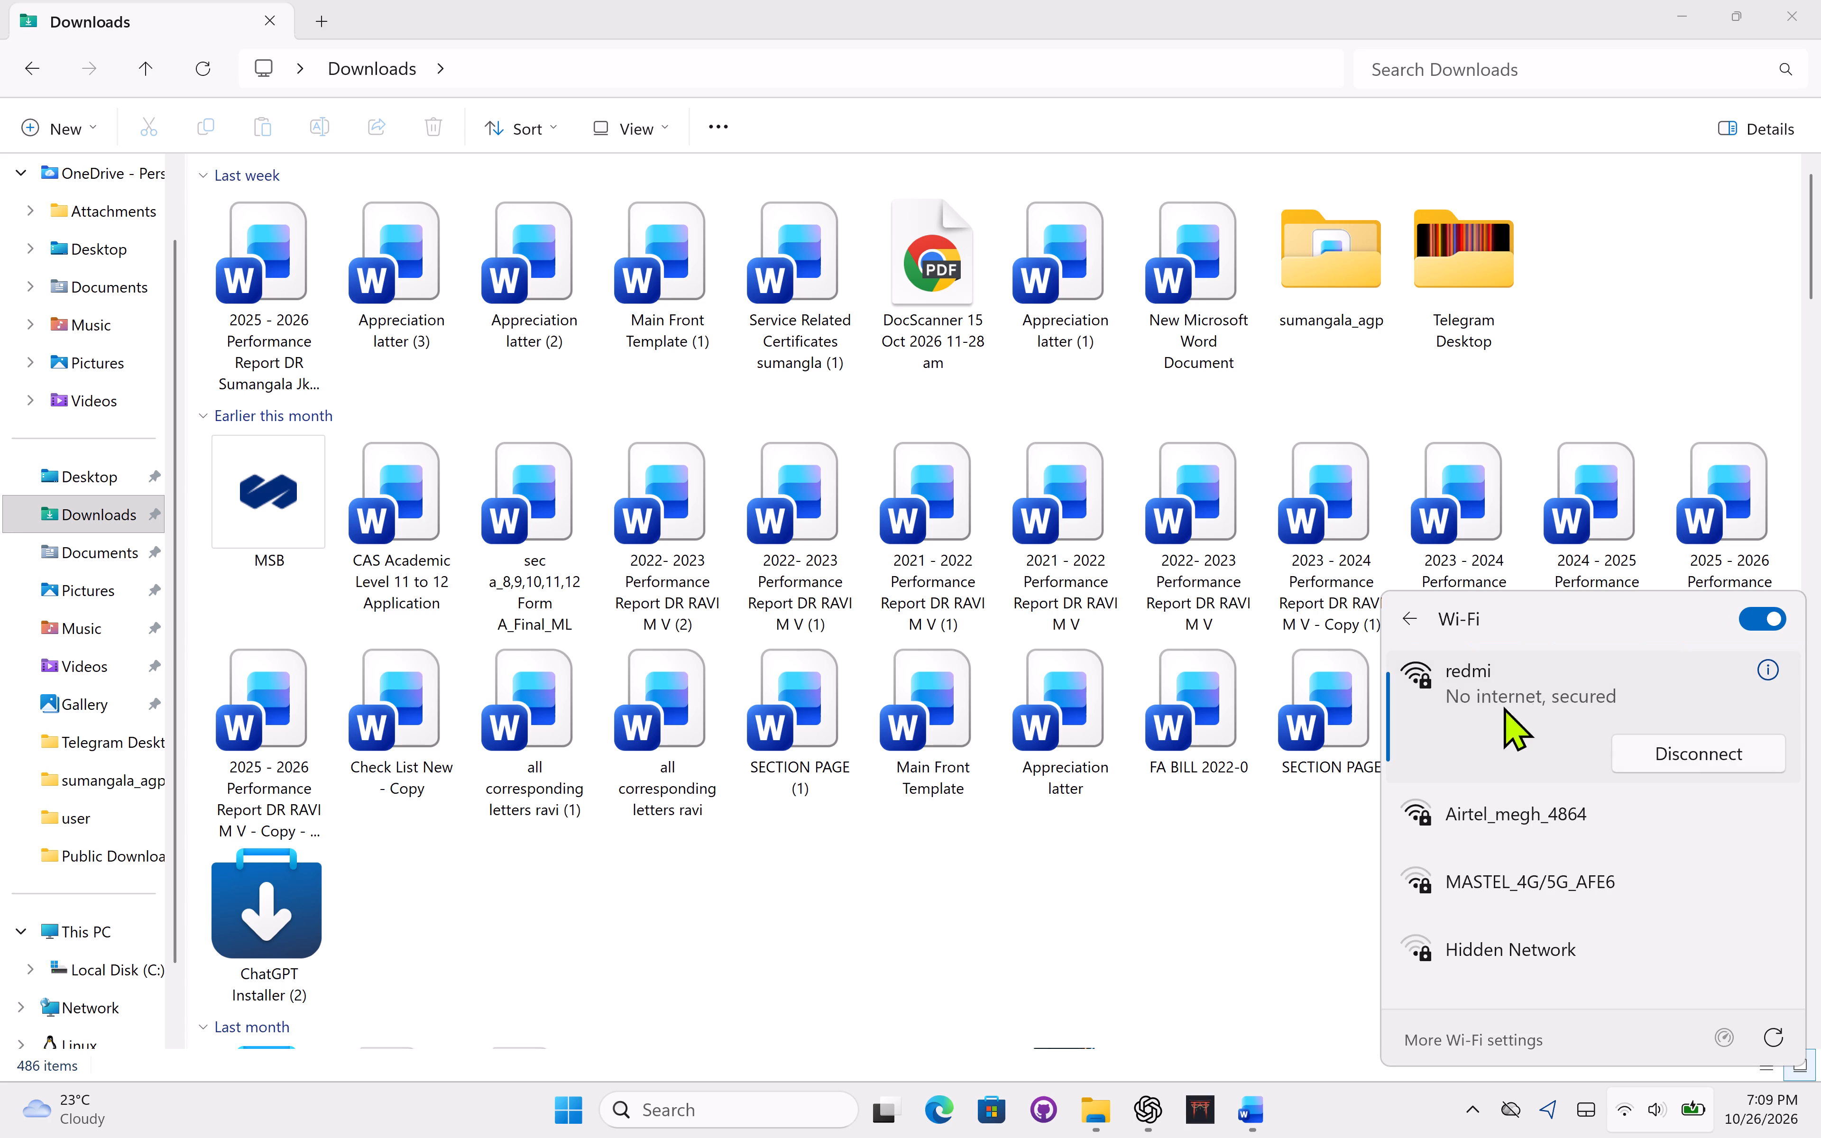